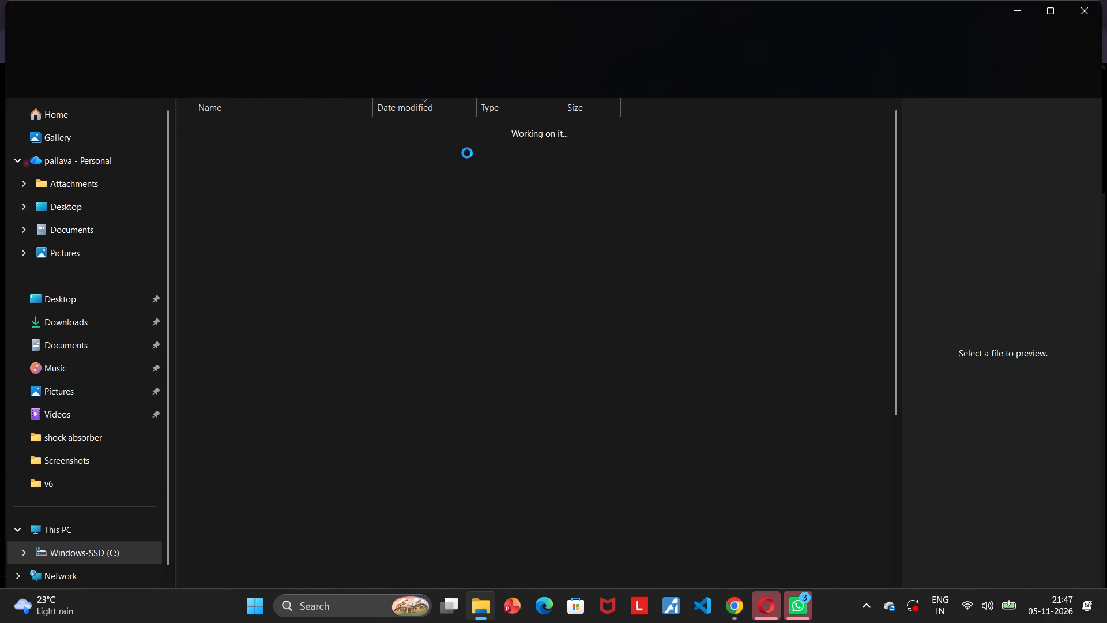
triple_click(504, 145)
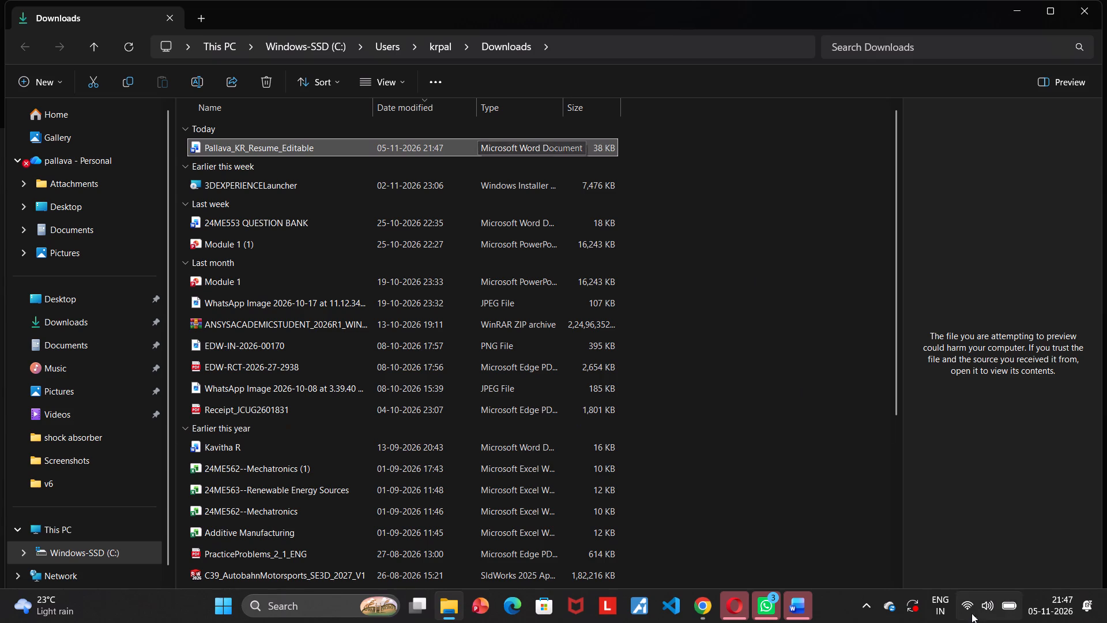
click(796, 608)
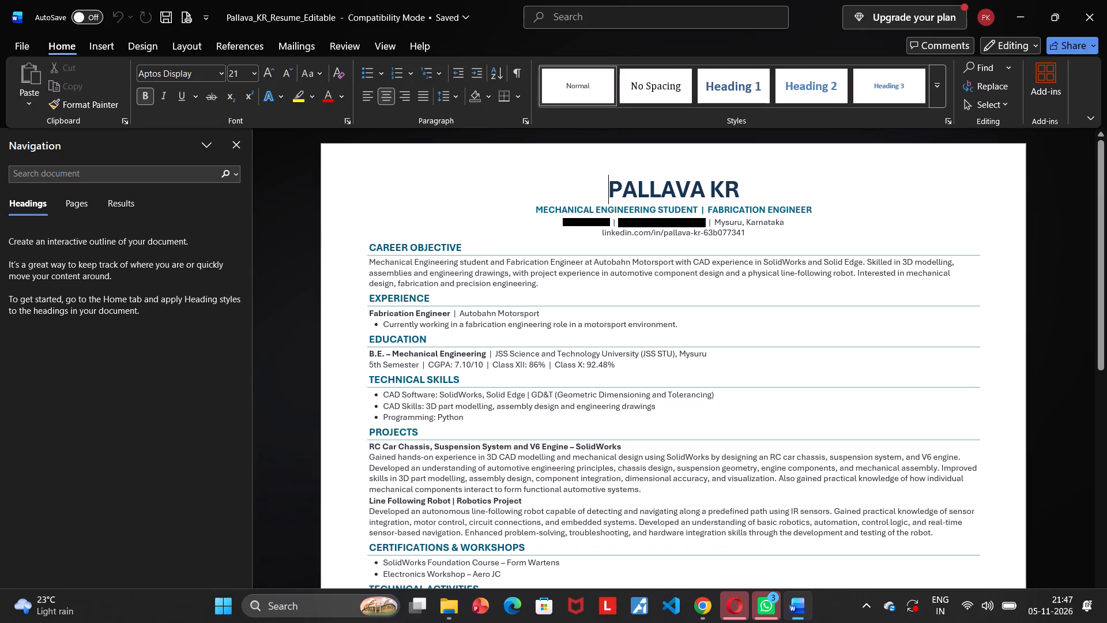
Split the Education details so that the Class XII and Class X results each start on their own line.
scroll(687, 363, right, 1)
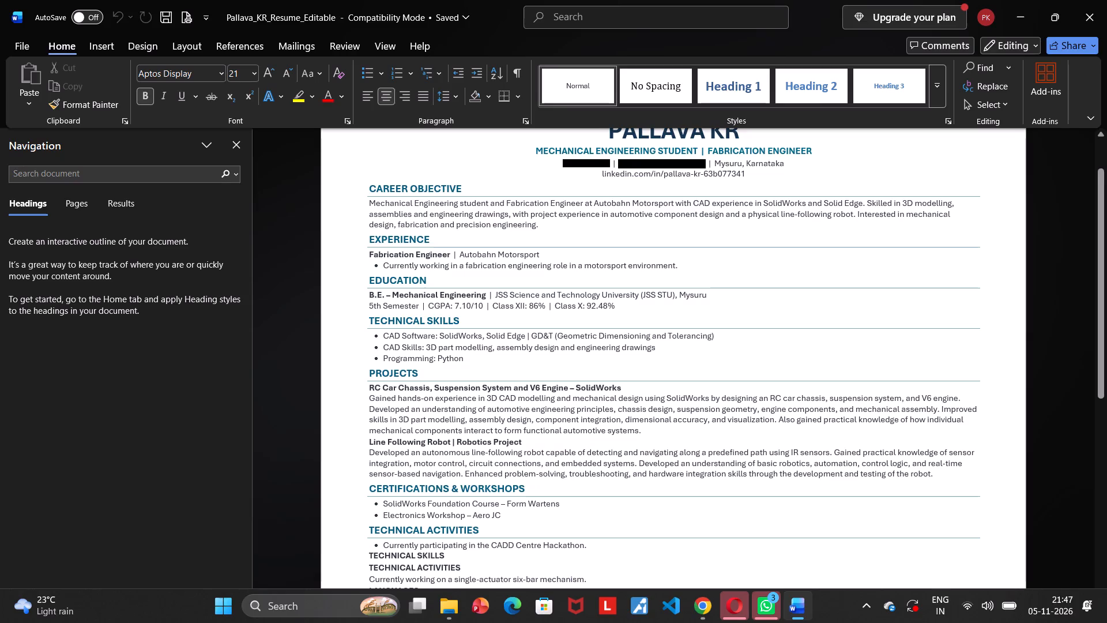
click(492, 308)
key(Return)
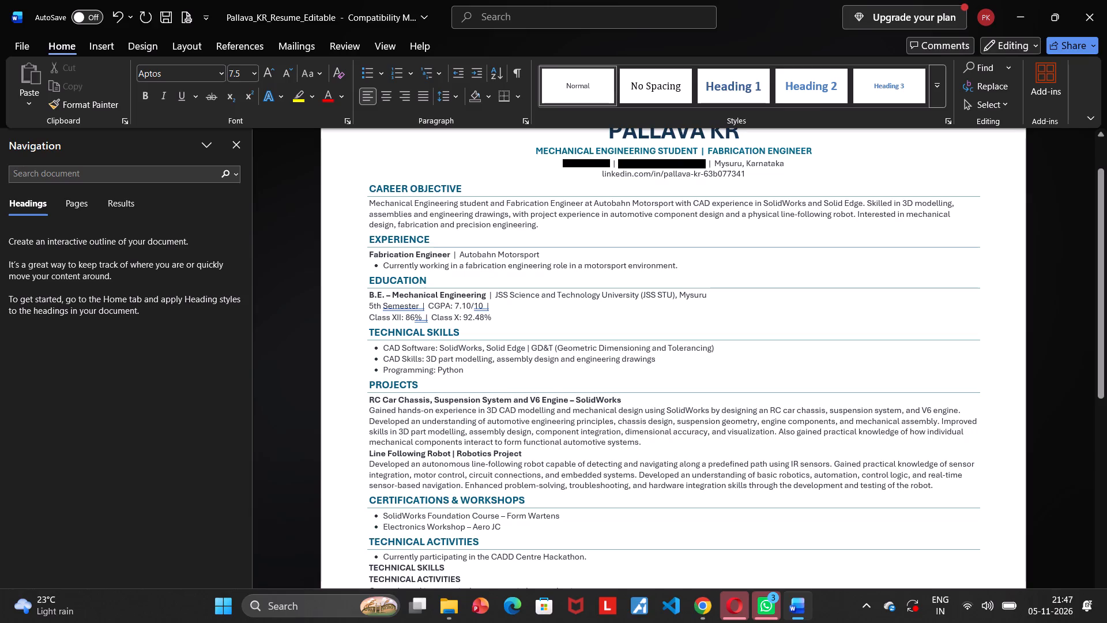
click(431, 321)
key(Return)
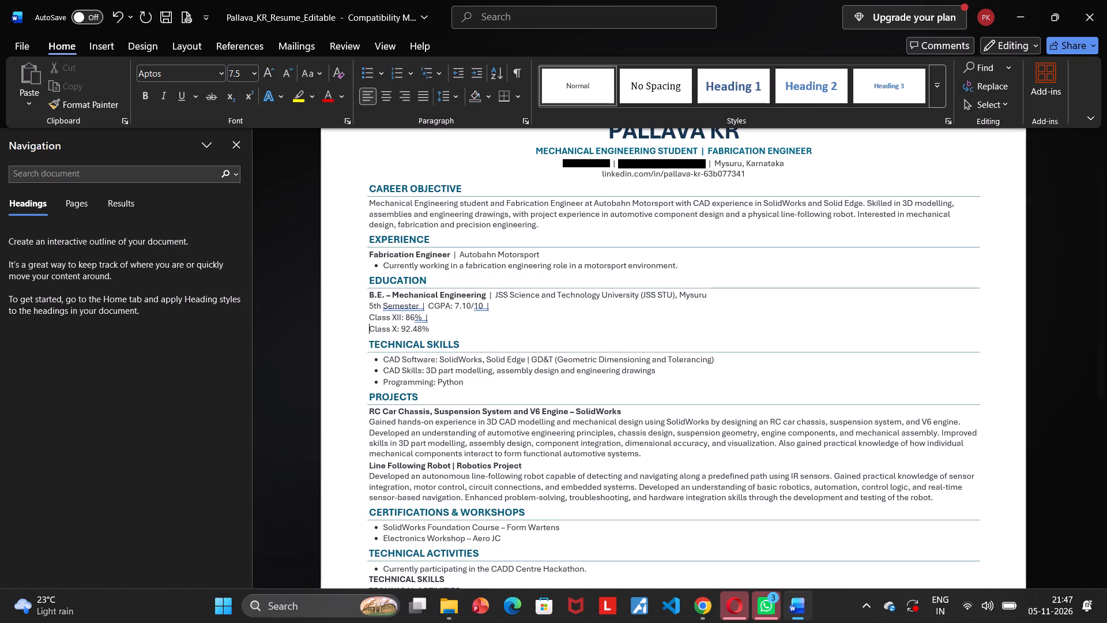
Delete the stray "TECHNICAL SKILLS" heading line directly below the CADD Centre Hackathon bullet.
scroll(431, 321, down, 1)
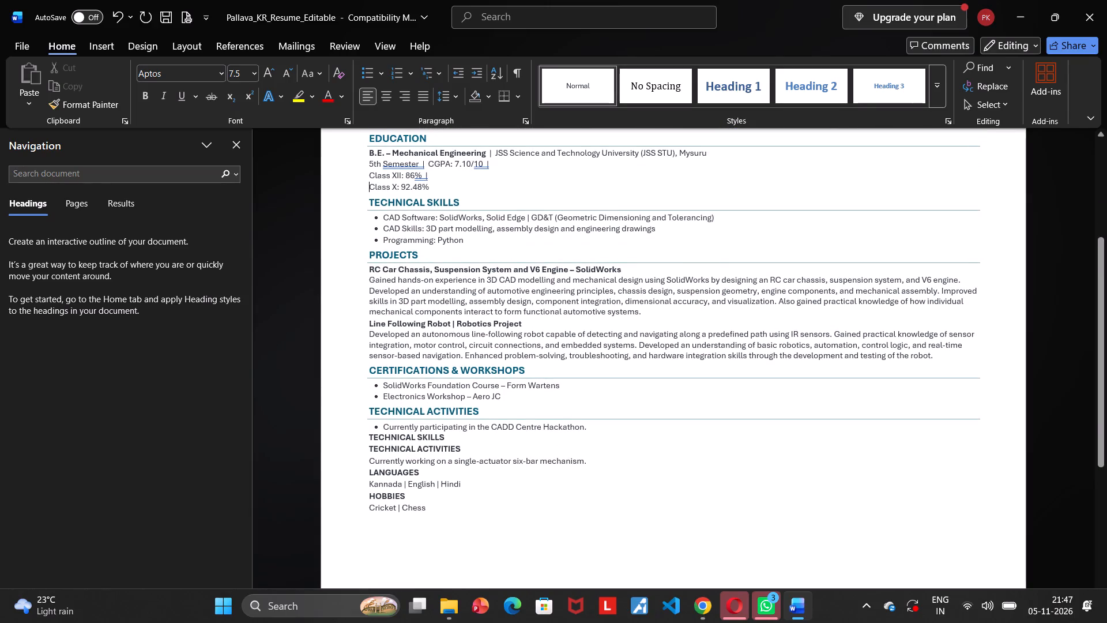
drag(453, 438, 373, 426)
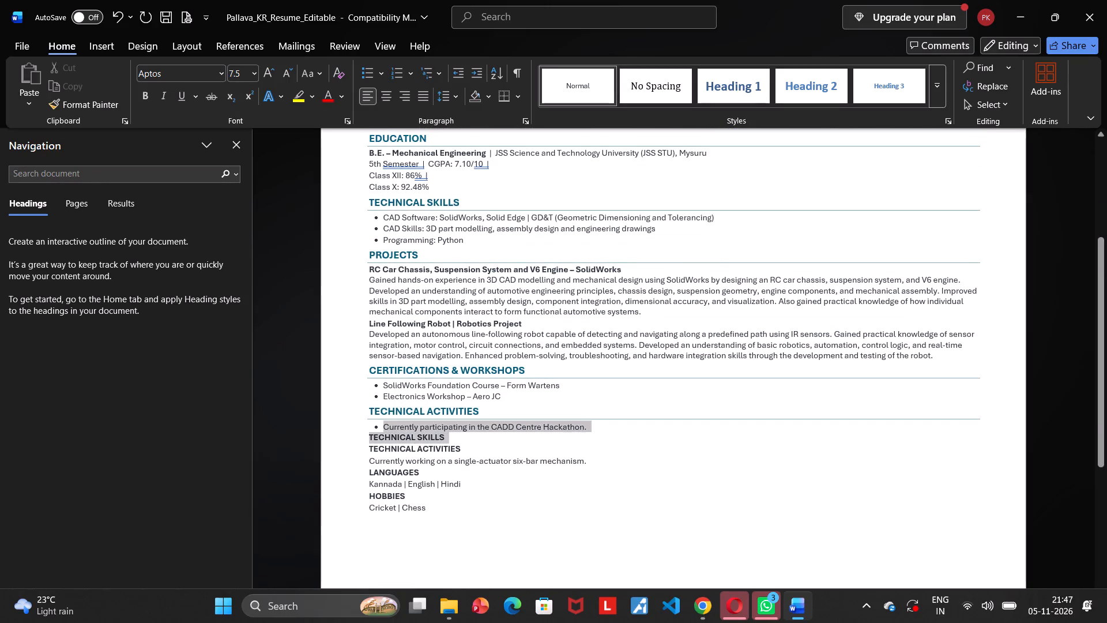
drag(373, 426, 361, 426)
drag(361, 426, 360, 427)
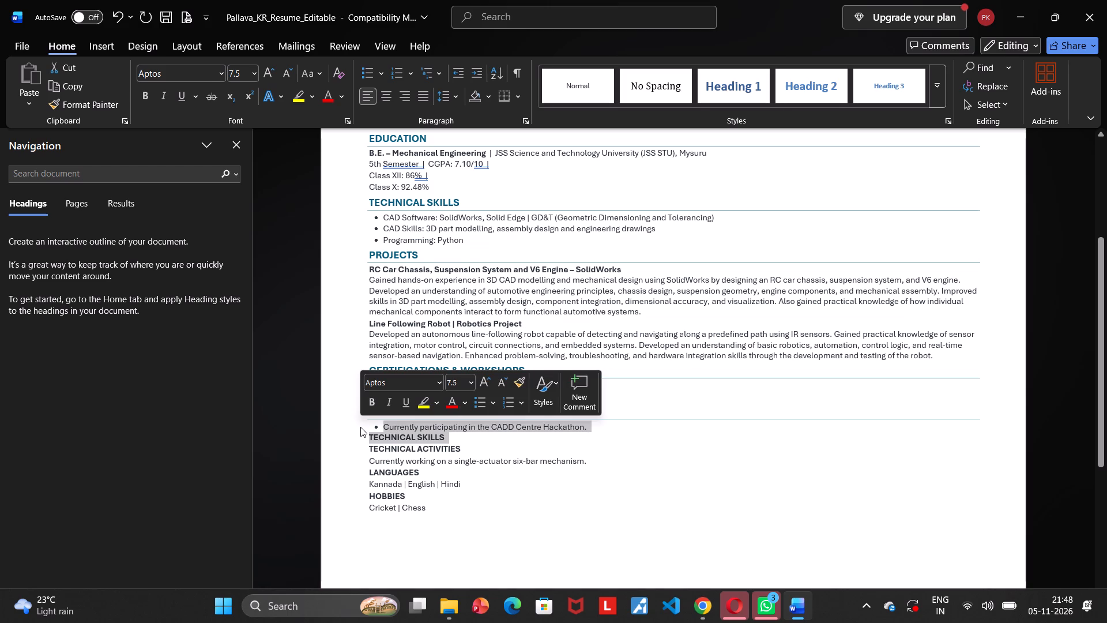
click(477, 438)
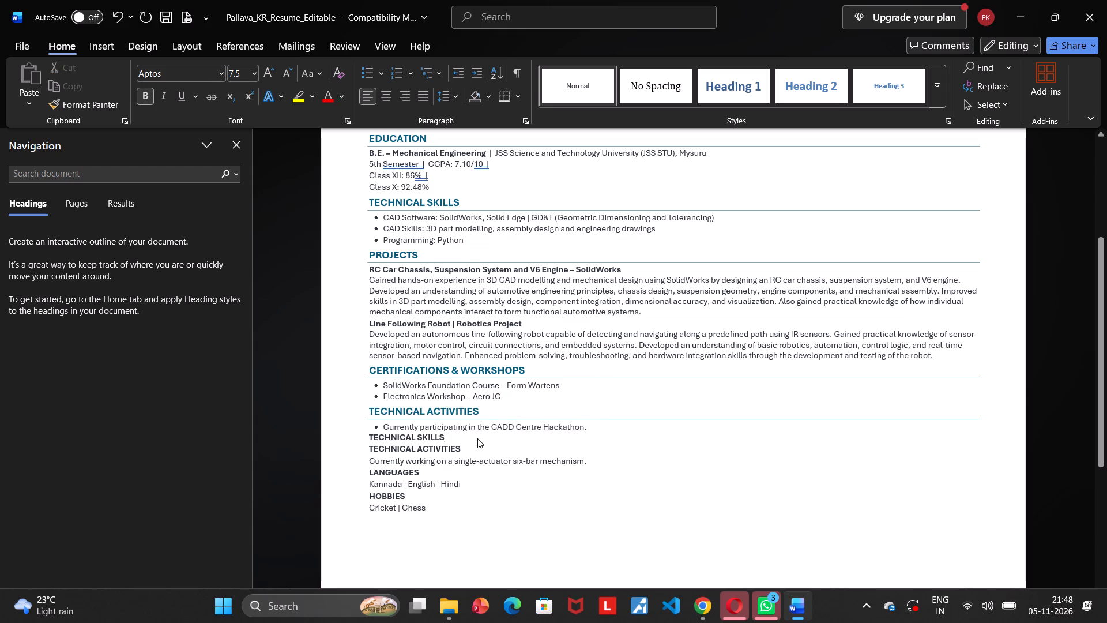
key(BackSpace)
key(BackSpace)
key(BackSpace)
key(BackSpace)
key(BackSpace)
key(BackSpace)
key(BackSpace)
key(BackSpace)
key(BackSpace)
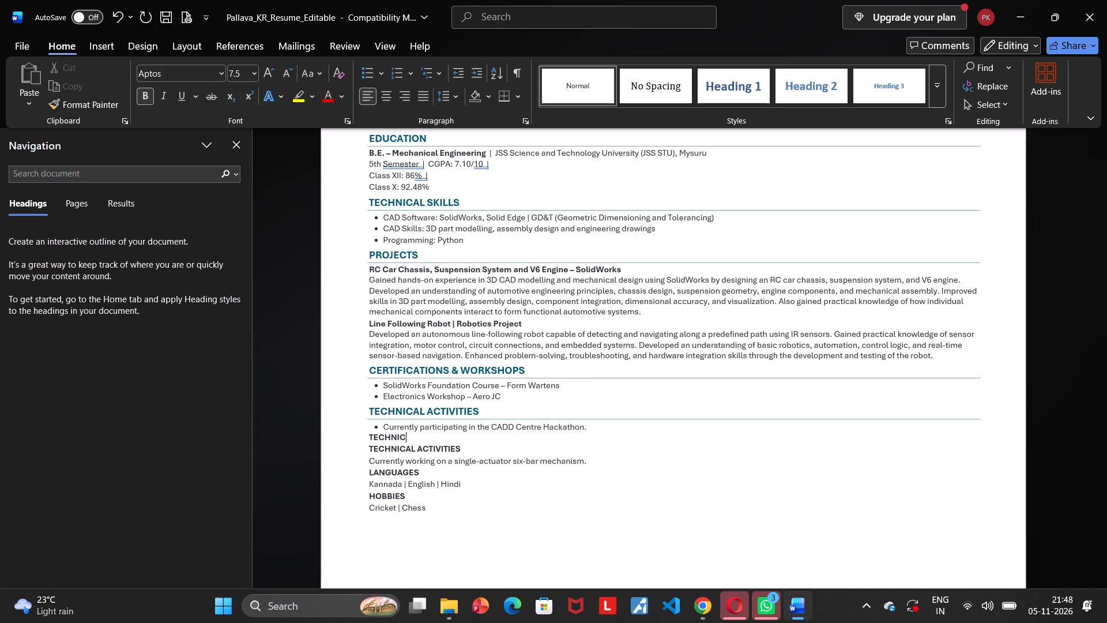
key(BackSpace)
key(BackSpace)
key(BackSpace)
key(BackSpace)
key(BackSpace)
key(BackSpace)
key(BackSpace)
key(BackSpace)
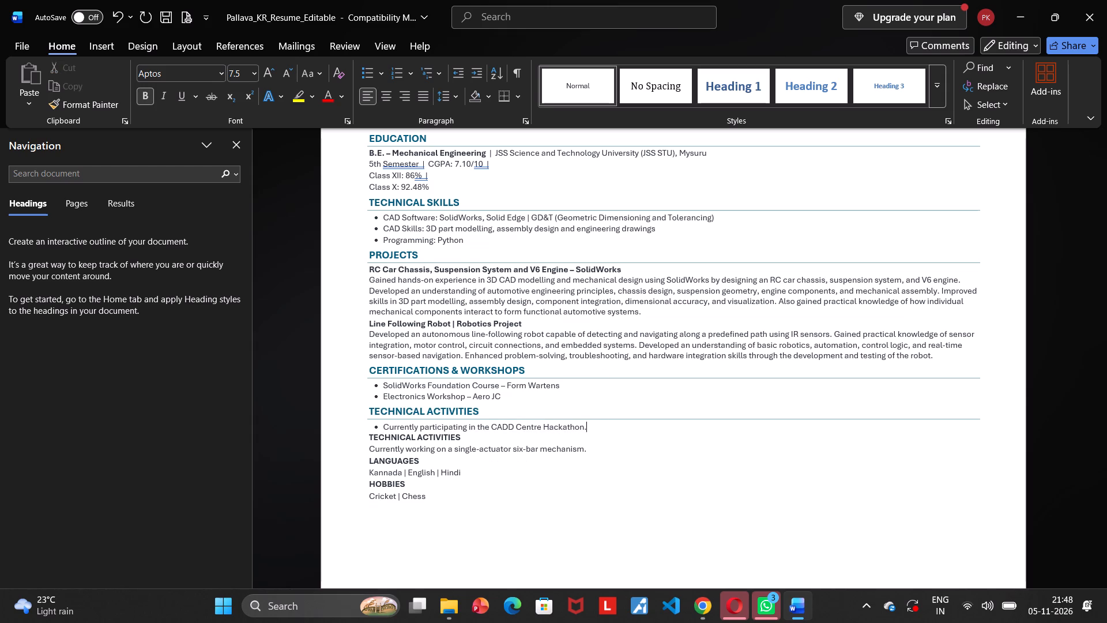
Delete the duplicate black "TECHNICAL ACTIVITIES" heading line below the CADD Centre Hackathon bullet.
click(480, 436)
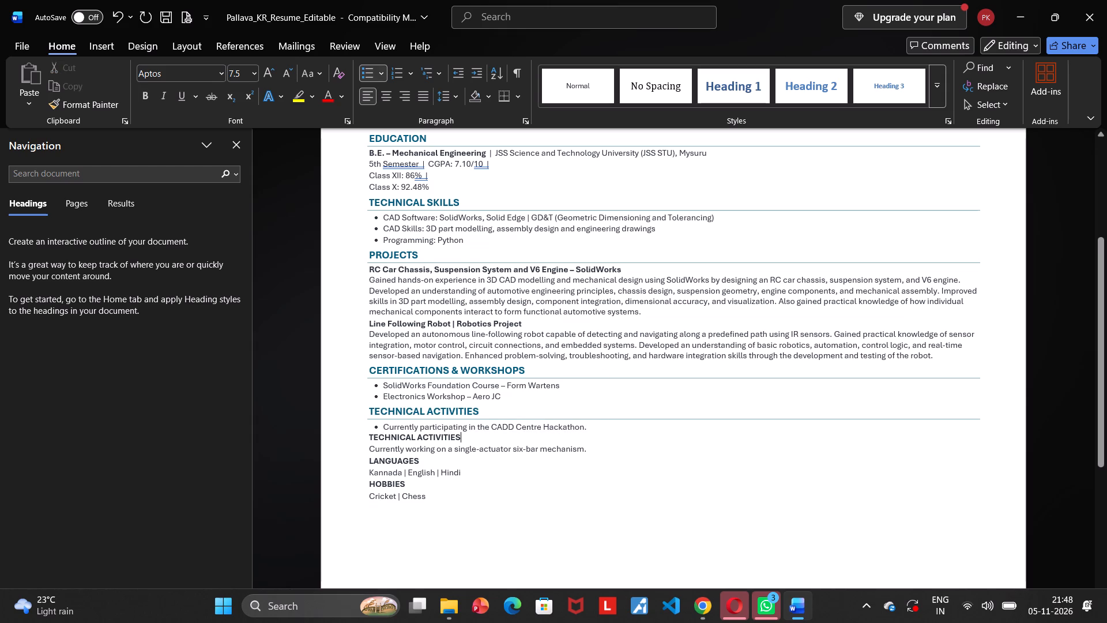
key(BackSpace)
key(BackSpace)
key(BackSpace)
key(BackSpace)
key(BackSpace)
key(BackSpace)
key(BackSpace)
key(BackSpace)
key(BackSpace)
key(BackSpace)
key(BackSpace)
key(BackSpace)
key(BackSpace)
key(BackSpace)
key(BackSpace)
key(BackSpace)
key(BackSpace)
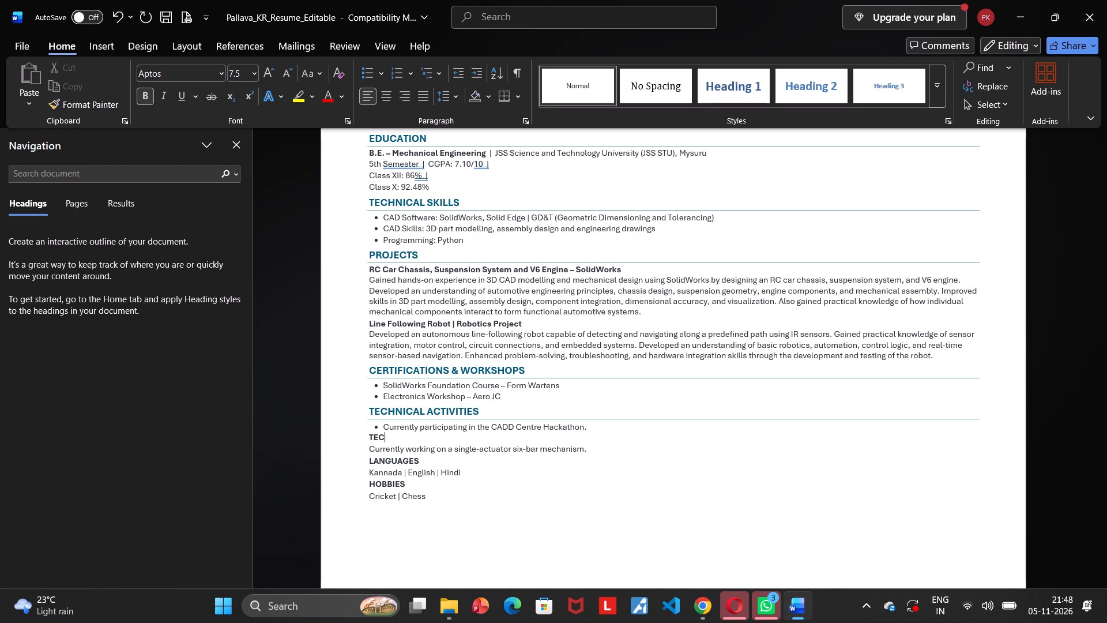
key(BackSpace)
key(BackSpace)
key(BackSpace)
key(BackSpace)
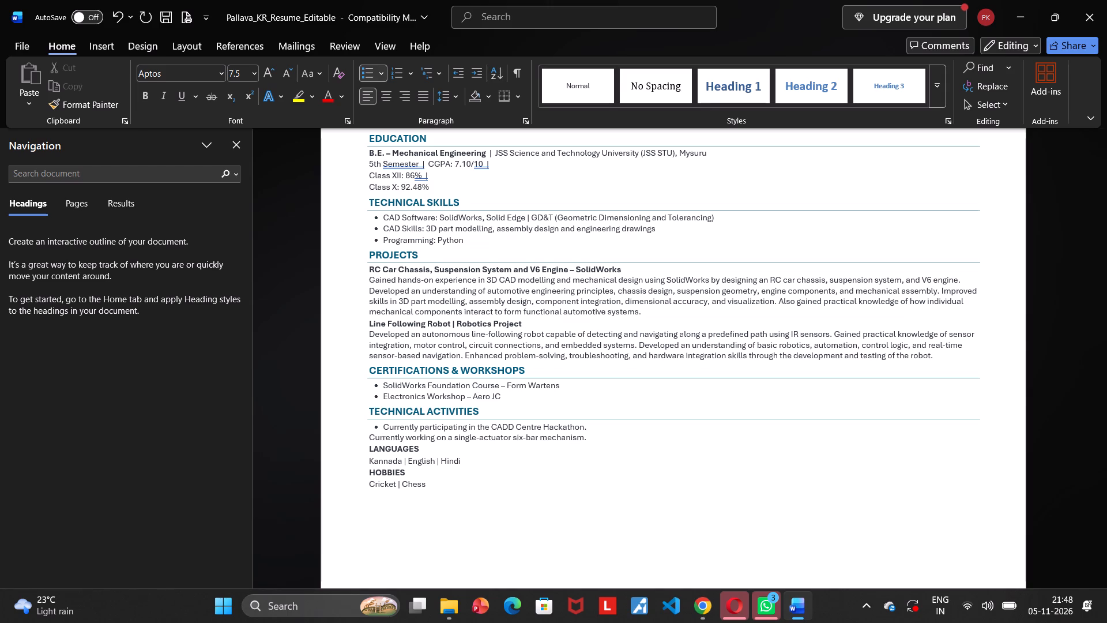
Remove the word "Currently" from the start of the single-actuator six-bar mechanism line.
drag(454, 439, 521, 433)
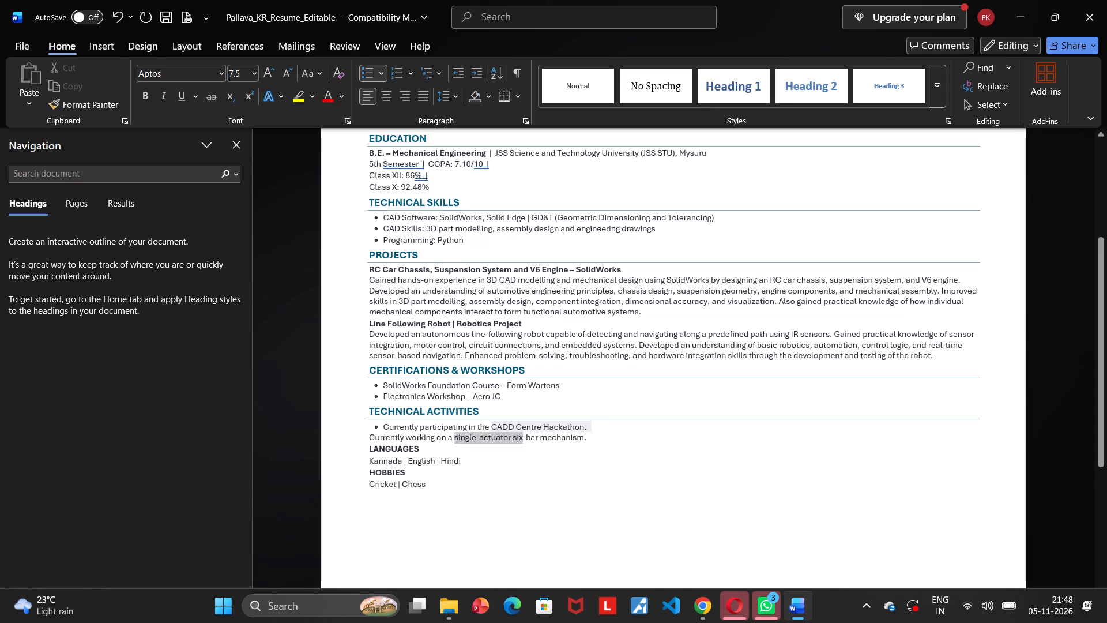
drag(521, 433, 564, 440)
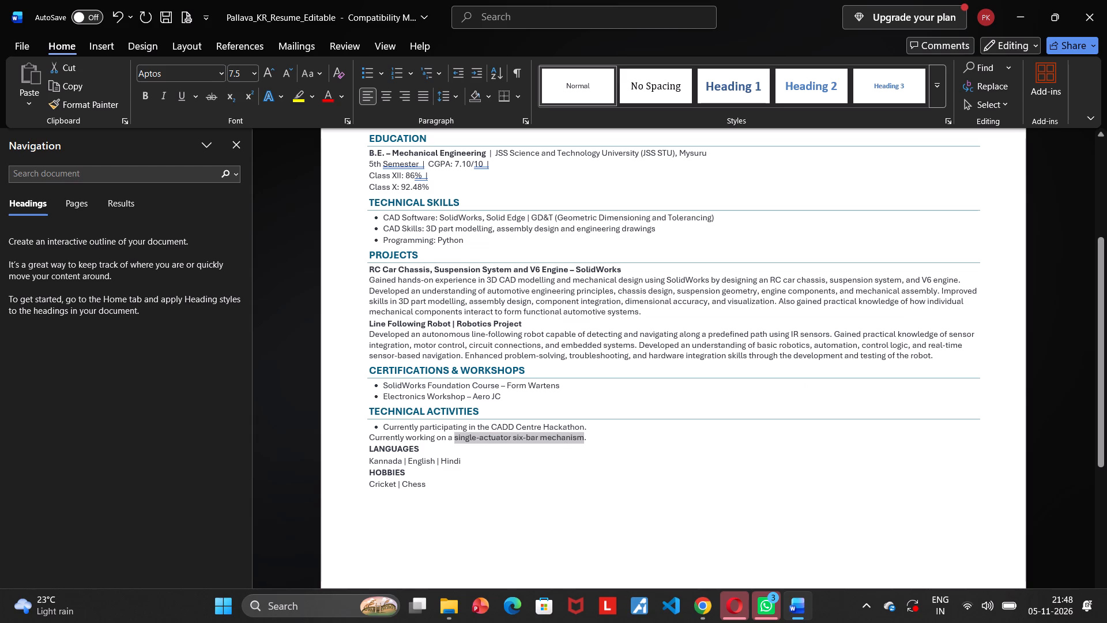
click(404, 436)
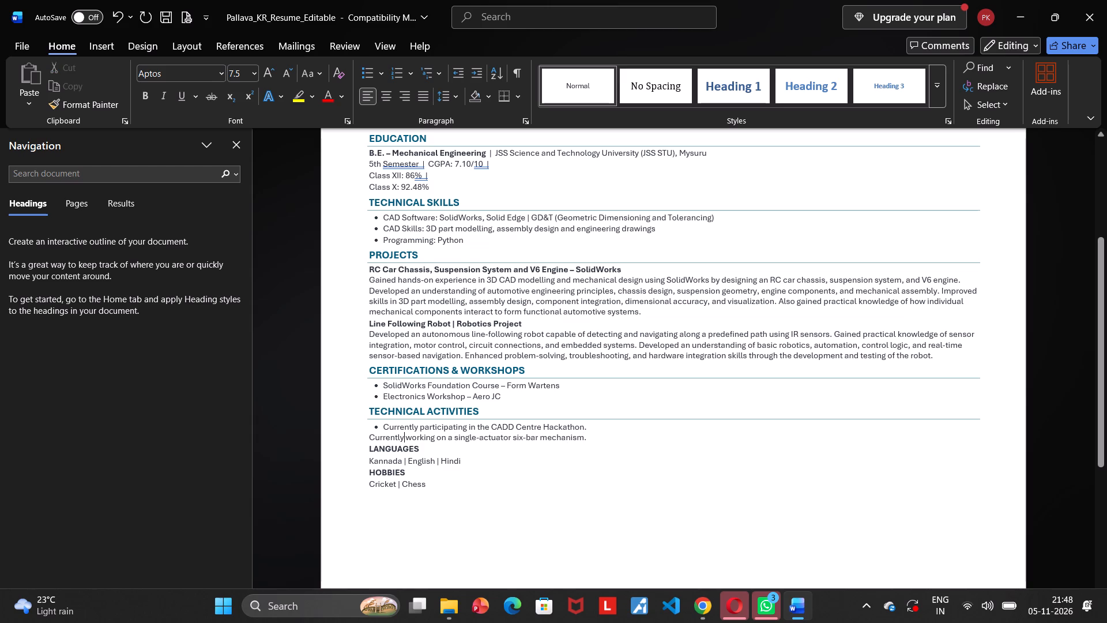
key(BackSpace)
key(BackSpace)
key(BackSpace)
key(BackSpace)
key(BackSpace)
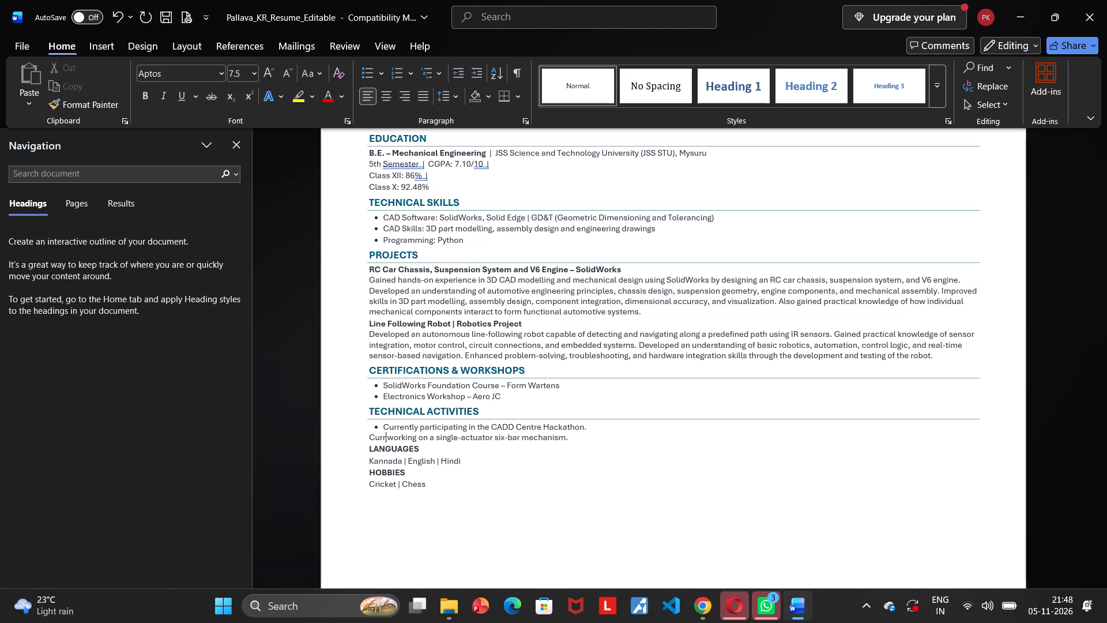
key(BackSpace)
key(BackSpace)
key(BackSpace)
key(BackSpace)
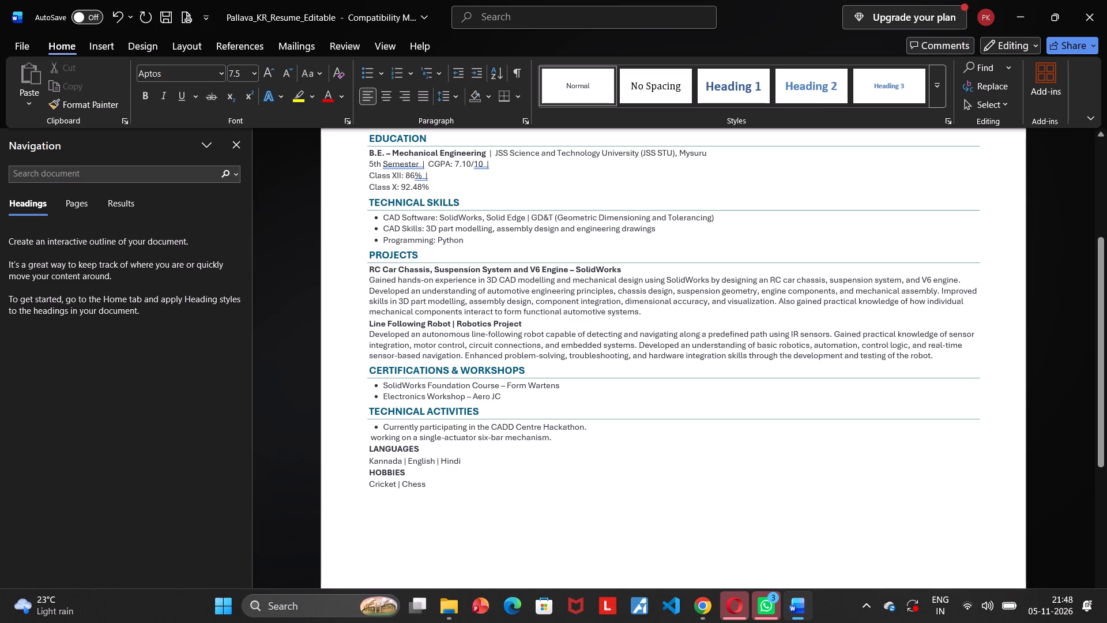
Indent the "working on a single-actuator six-bar mechanism." line with spaces to align it with the bullet text above.
key(space)
key(space)
key(space)
key(space)
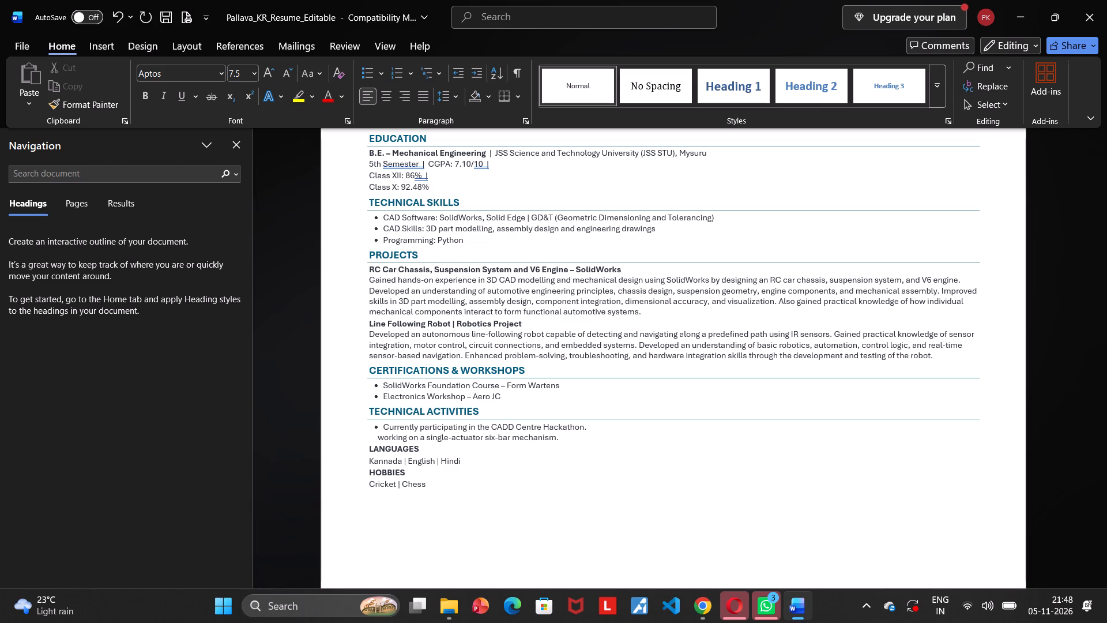
key(space)
key(space)
key(space)
key(space)
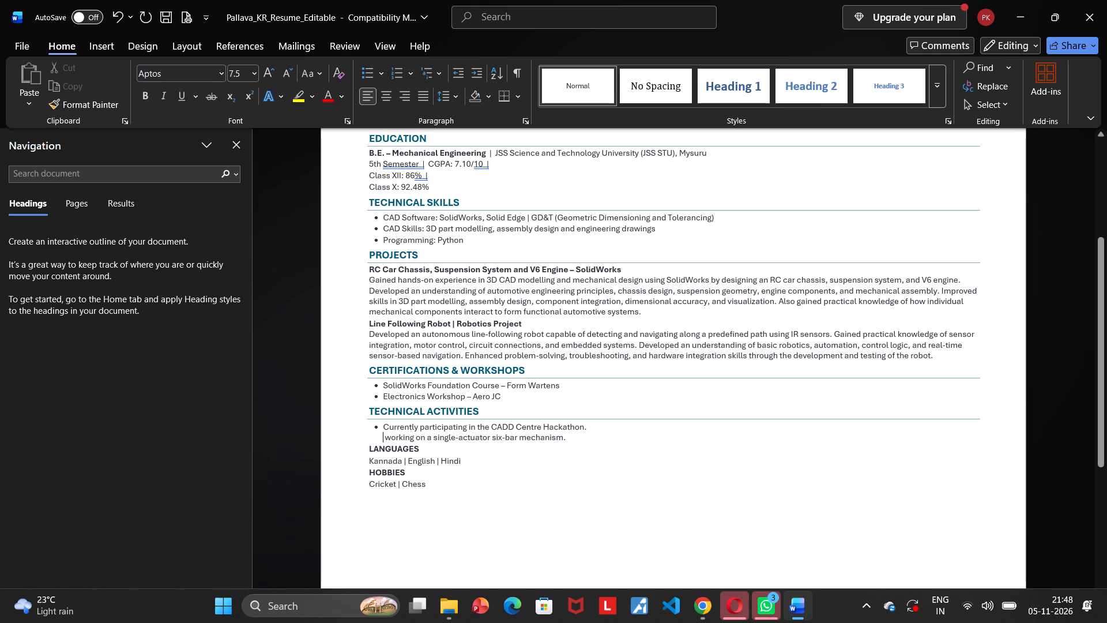
Copy the six-bar mechanism line together with the "LANGUAGES" heading and paste it at the end of the CADD Centre Hackathon bullet.
drag(382, 434, 581, 447)
key(ctrl+c)
click(595, 429)
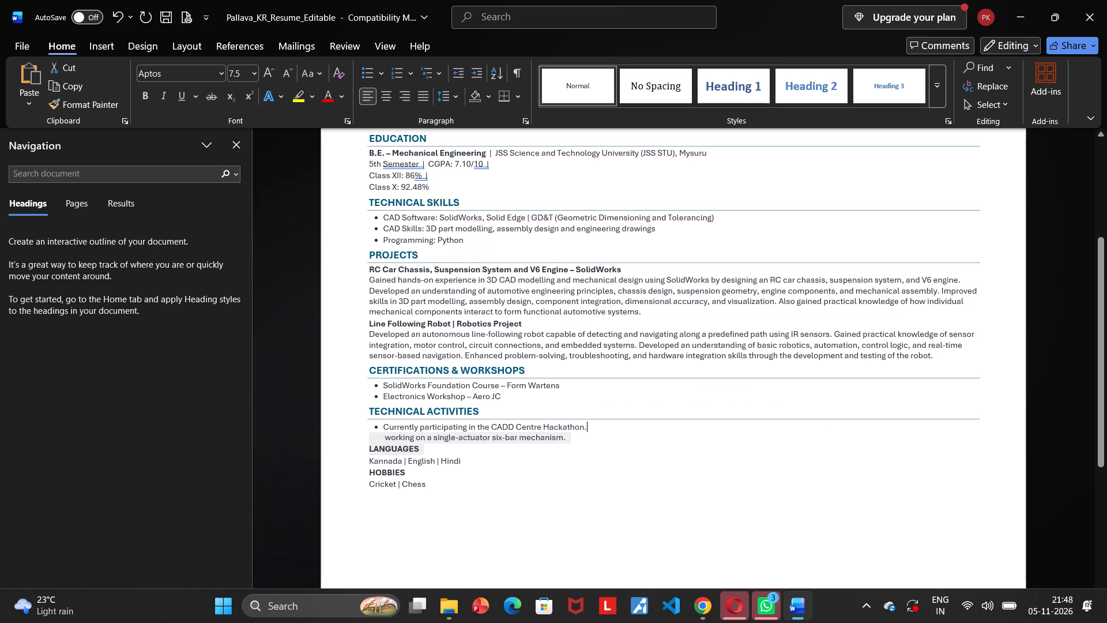
key(ctrl+v)
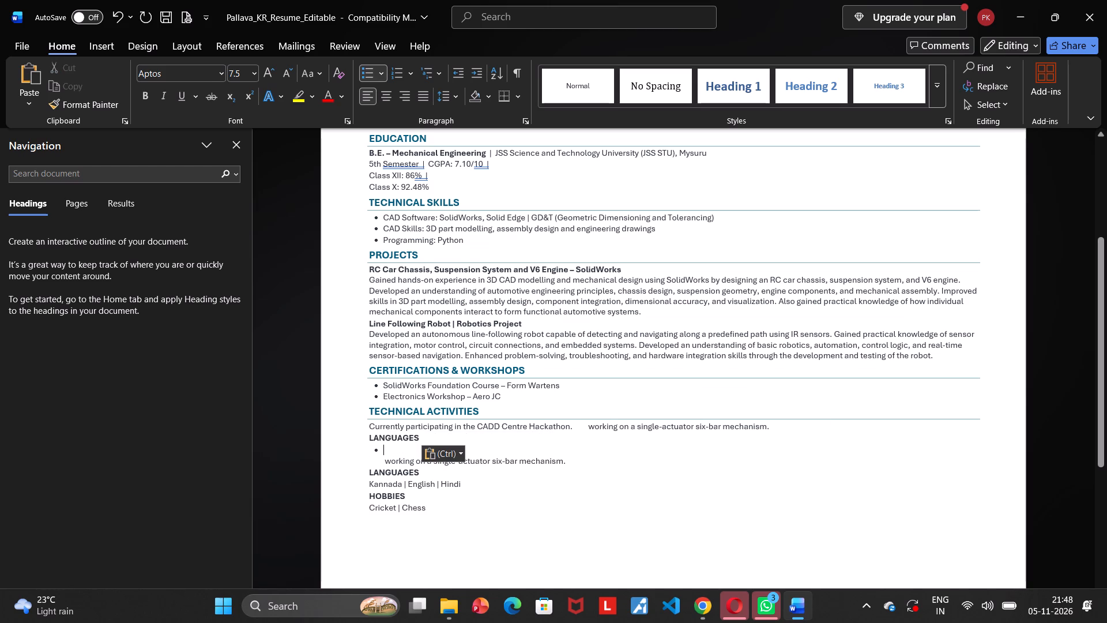
Join the text into "Currently participating in the CADD Centre Hackathon working on a single-actuator six-bar mechanism." by replacing the period and gap with one space.
click(574, 426)
click(589, 426)
key(BackSpace)
key(BackSpace)
key(BackSpace)
key(BackSpace)
key(BackSpace)
key(BackSpace)
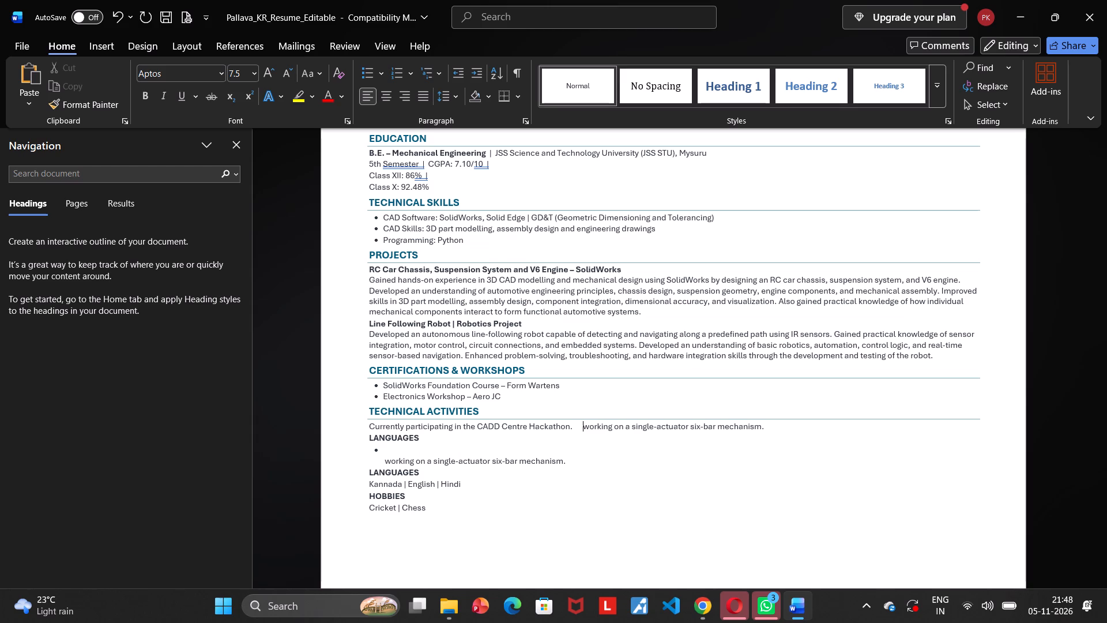
key(BackSpace)
key(BackSpace)
key(BackSpace)
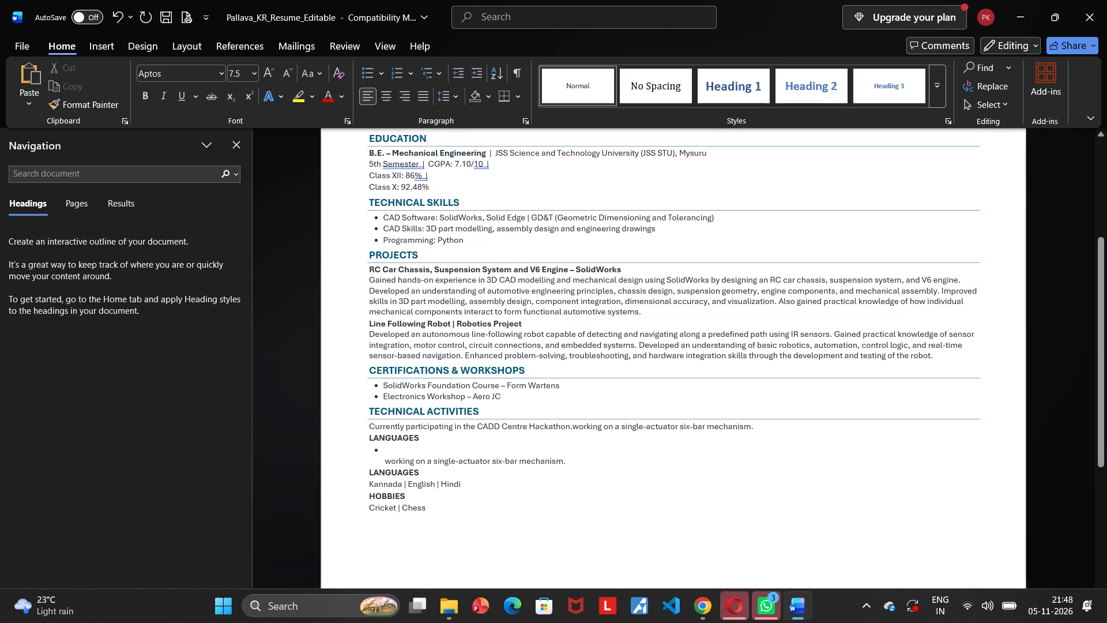
key(BackSpace)
key(space)
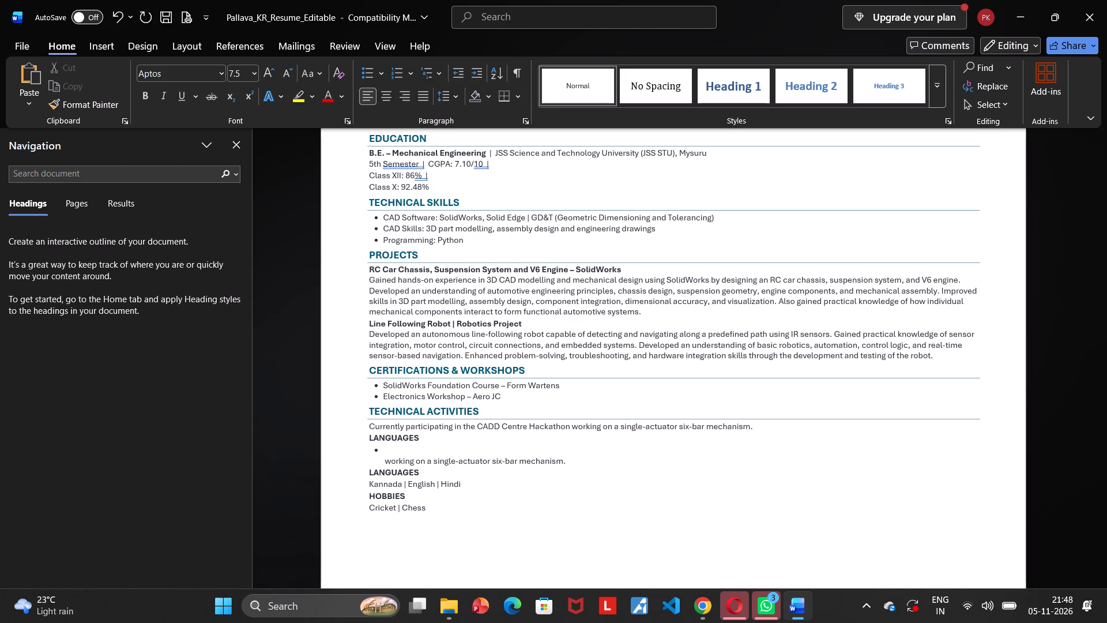
Delete the leftover "working on a single-actuator six-bar mechanism." line and the empty bullet above it in Technical Activities.
drag(566, 460, 410, 470)
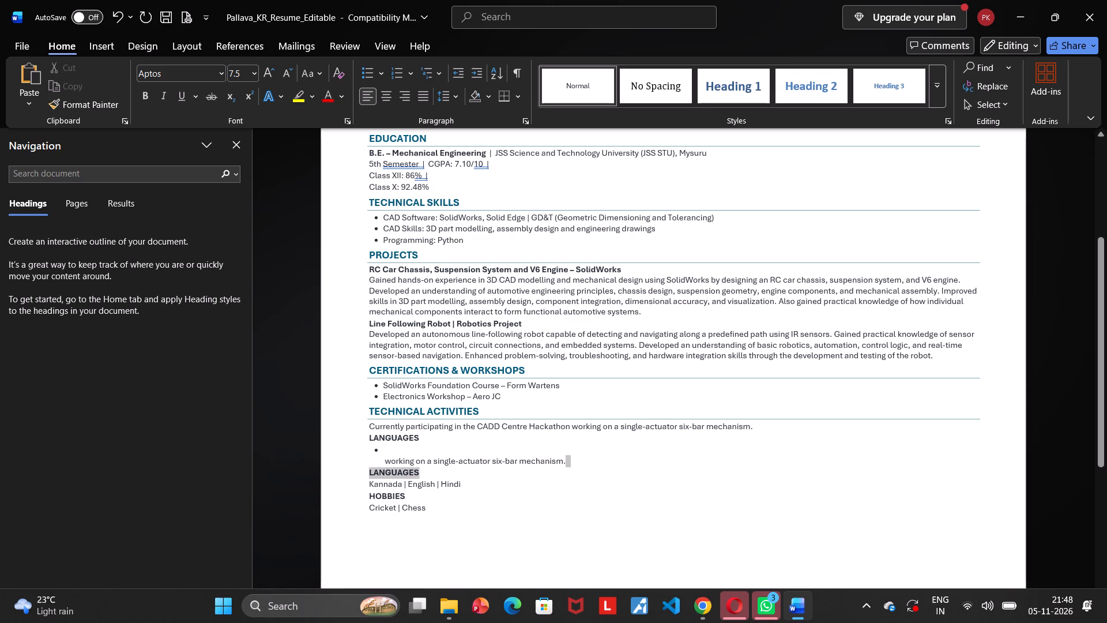
drag(410, 470, 386, 457)
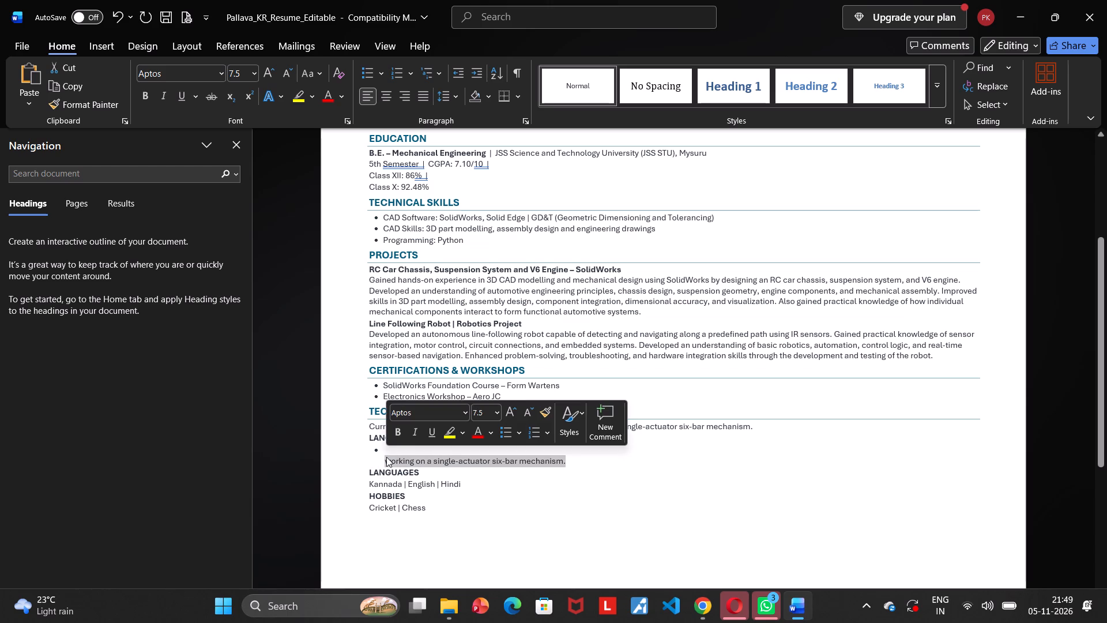
key(BackSpace)
key(BackSpace)
key(BackSpace)
key(BackSpace)
key(BackSpace)
key(BackSpace)
key(BackSpace)
key(BackSpace)
key(BackSpace)
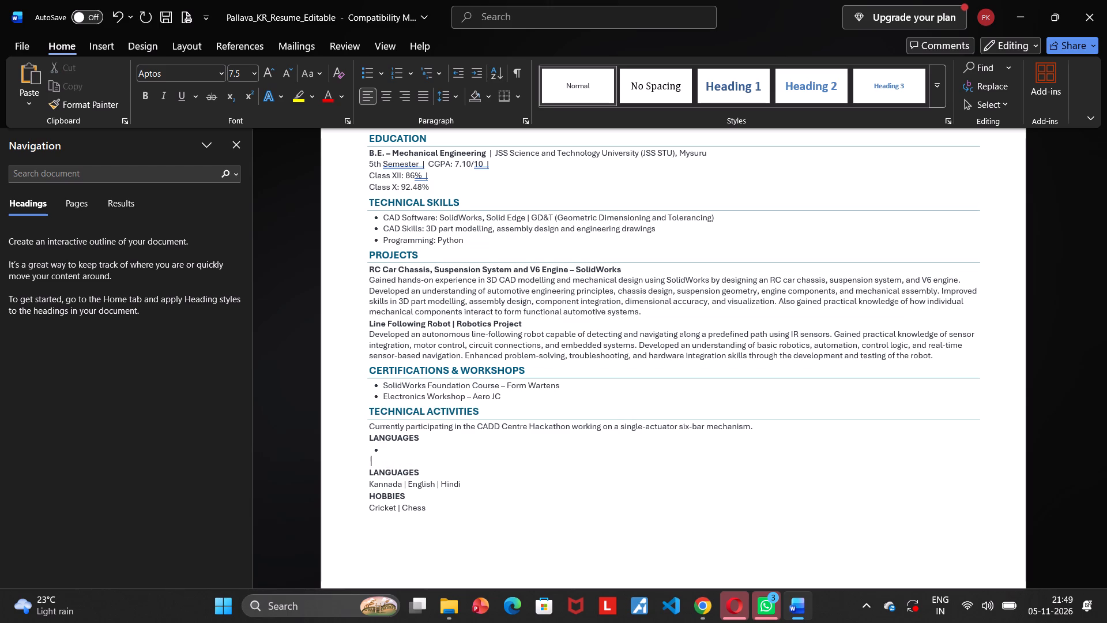
key(BackSpace)
key(BackSpace)
key(BackSpace)
key(BackSpace)
key(BackSpace)
key(BackSpace)
Delete the duplicate "LANGUAGES" heading and its blank line directly below the CADD Centre Hackathon sentence.
key(BackSpace)
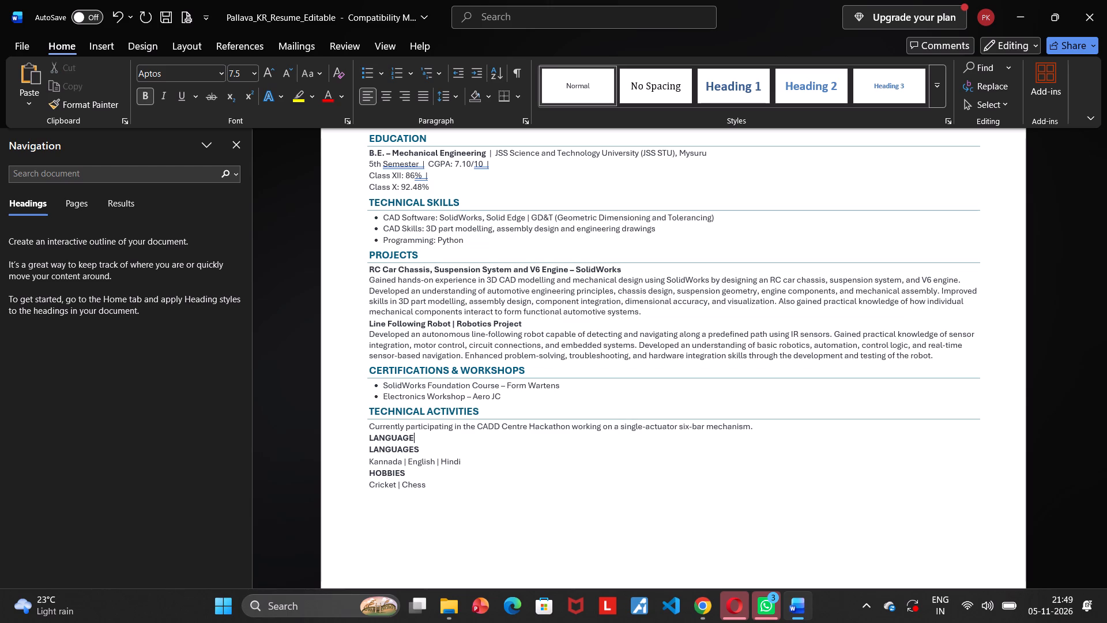
key(BackSpace)
key(BackSpace)
key(BackSpace)
key(BackSpace)
key(BackSpace)
key(BackSpace)
key(BackSpace)
key(BackSpace)
key(BackSpace)
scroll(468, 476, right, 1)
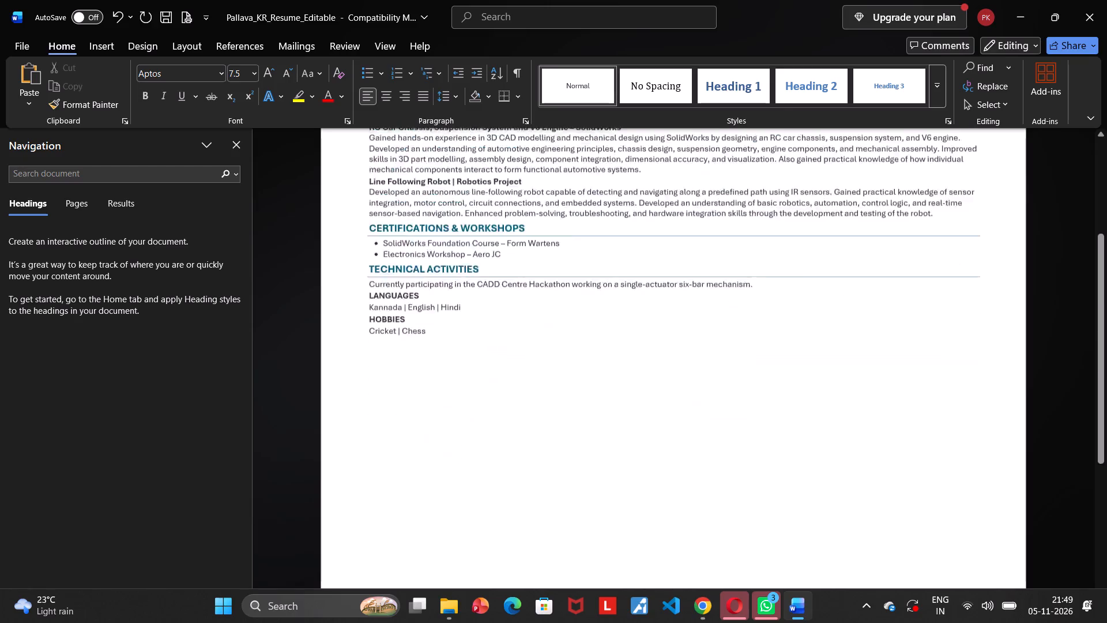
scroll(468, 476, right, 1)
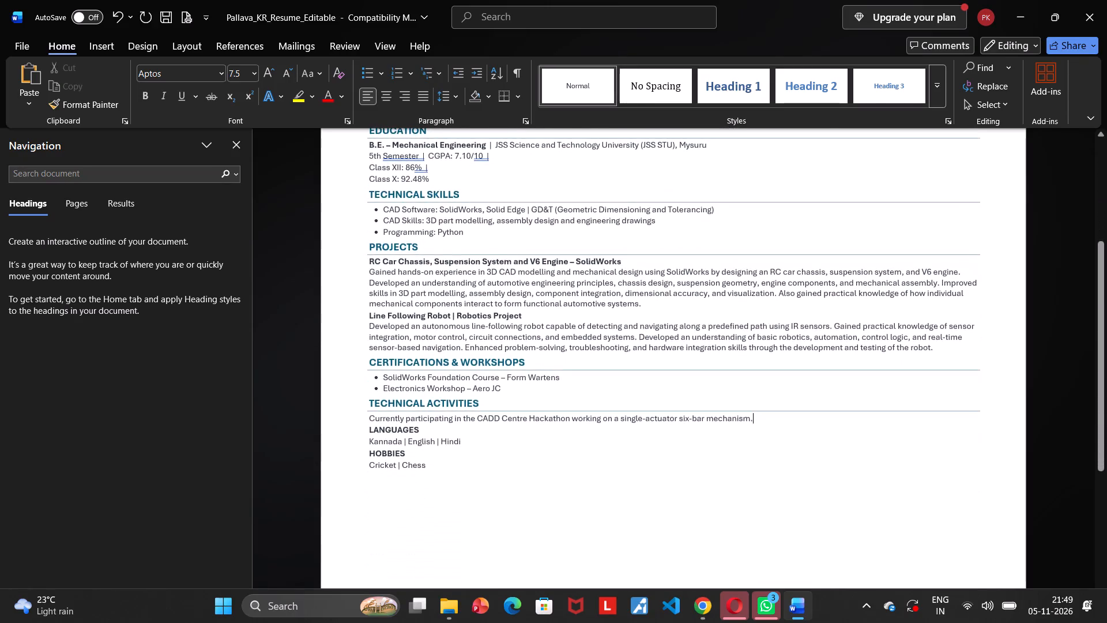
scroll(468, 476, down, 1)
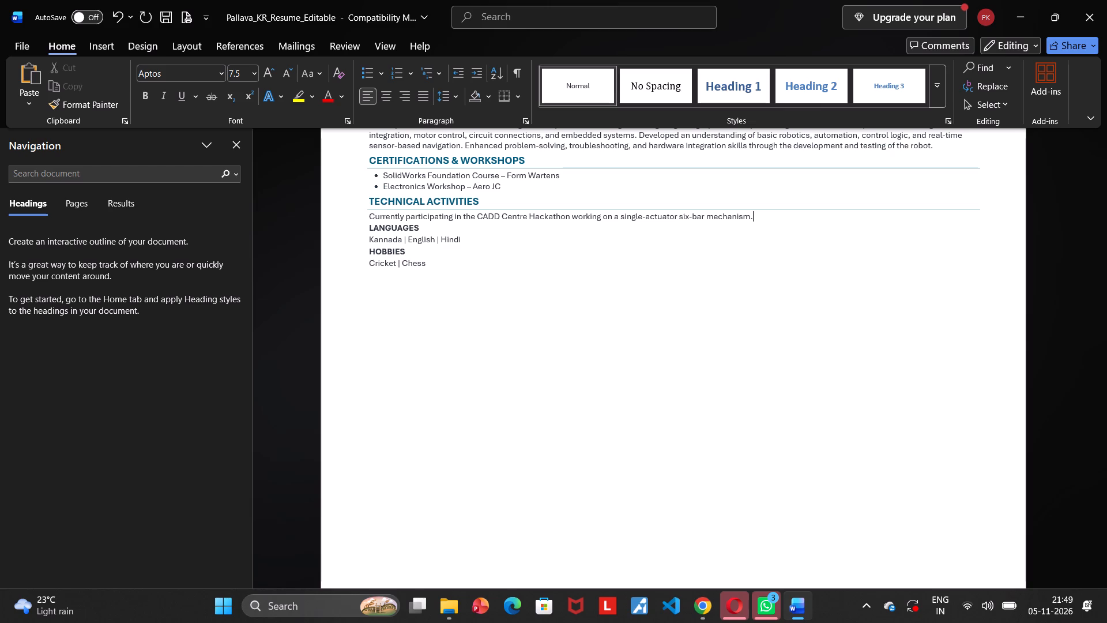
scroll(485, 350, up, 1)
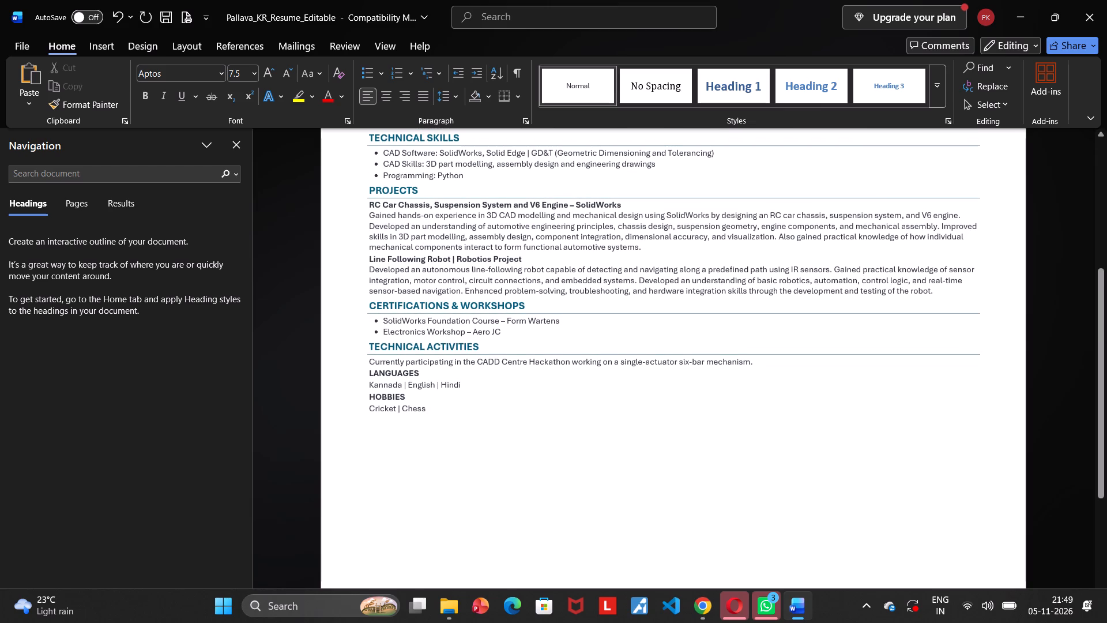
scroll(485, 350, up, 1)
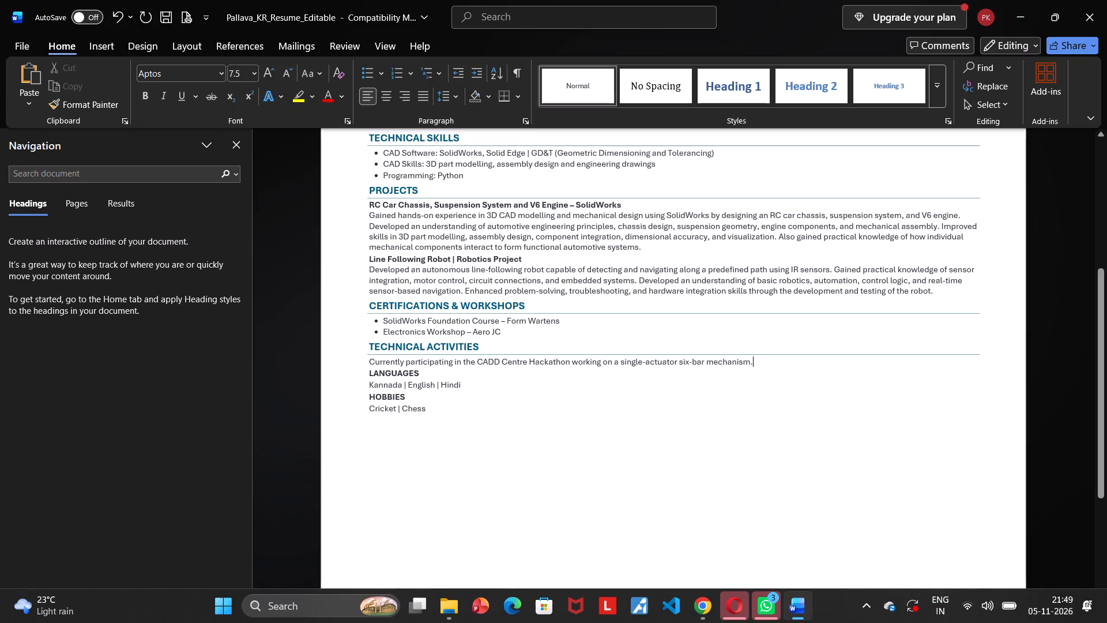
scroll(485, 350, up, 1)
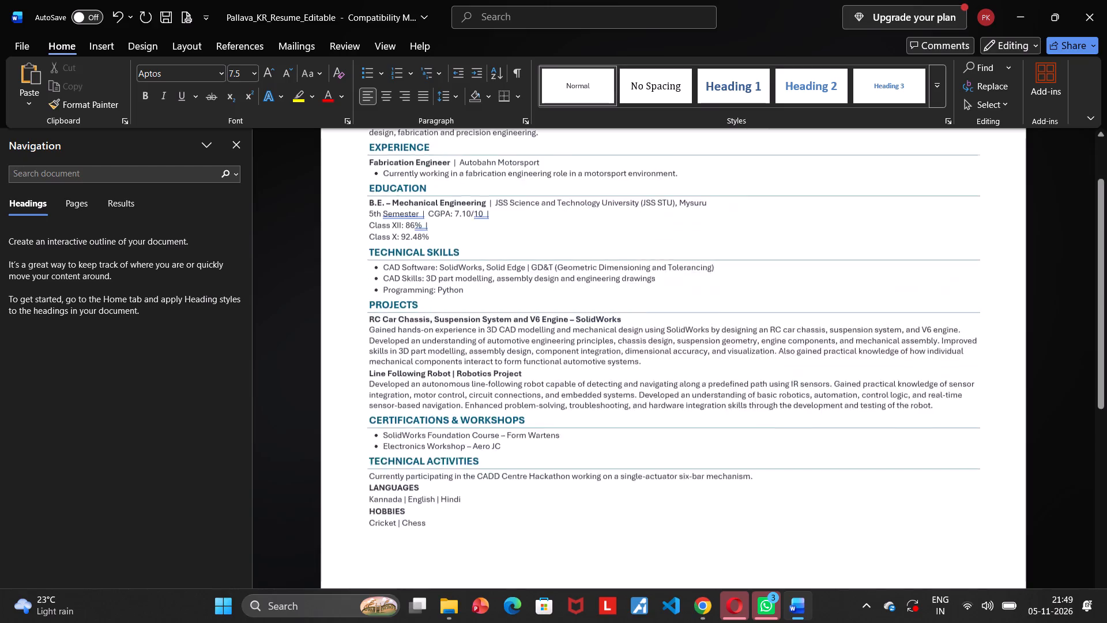
Close the Opera update window and switch to the WhatsApp chat list.
scroll(485, 350, up, 1)
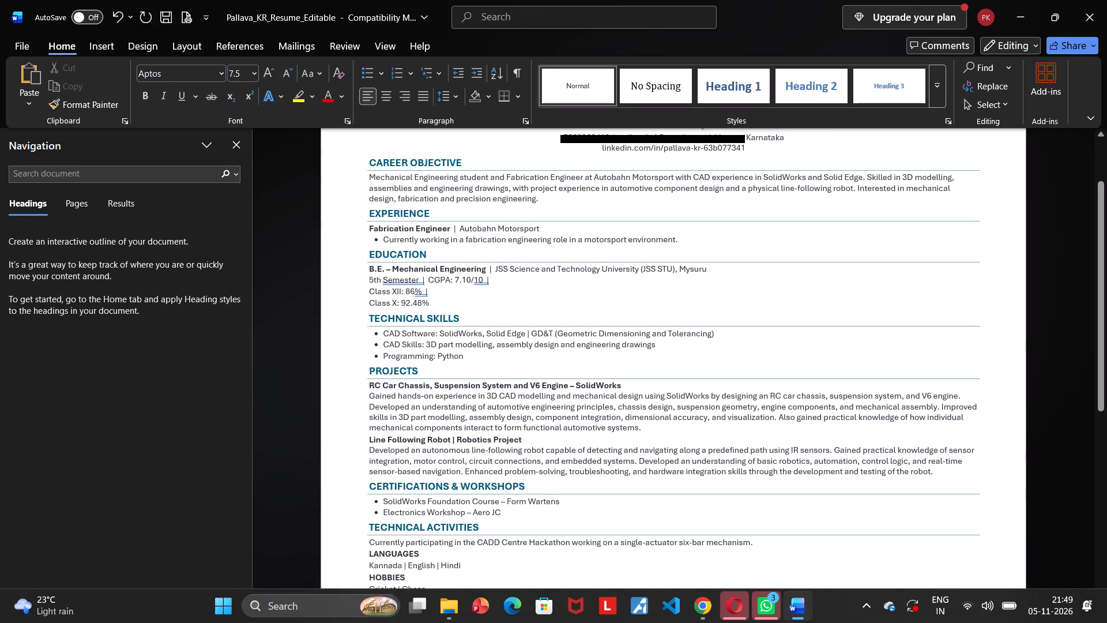
click(745, 599)
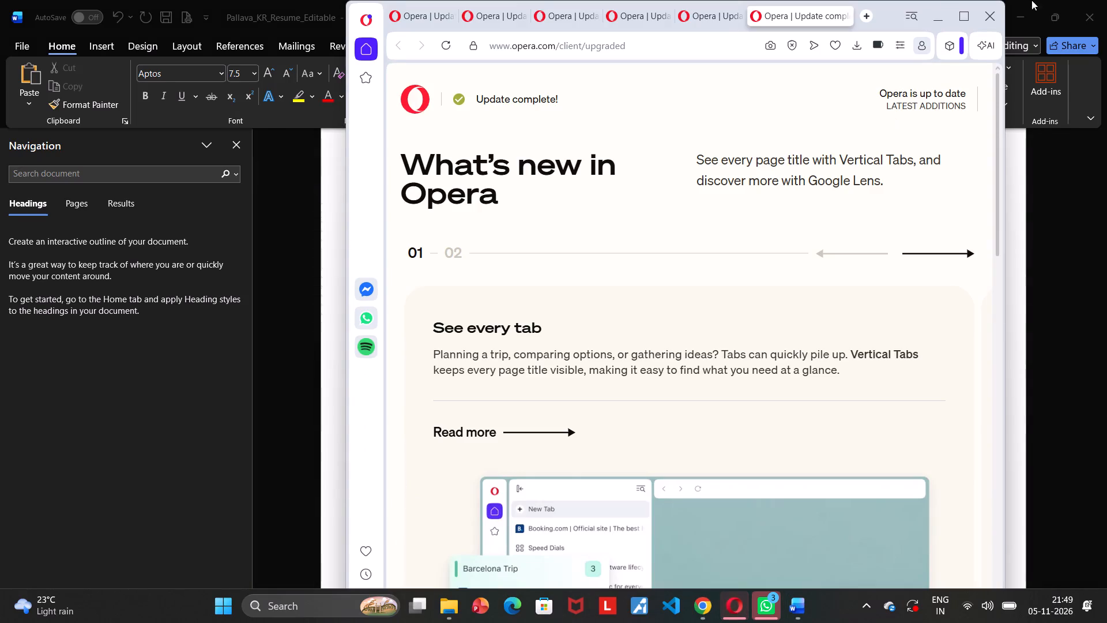
click(1000, 18)
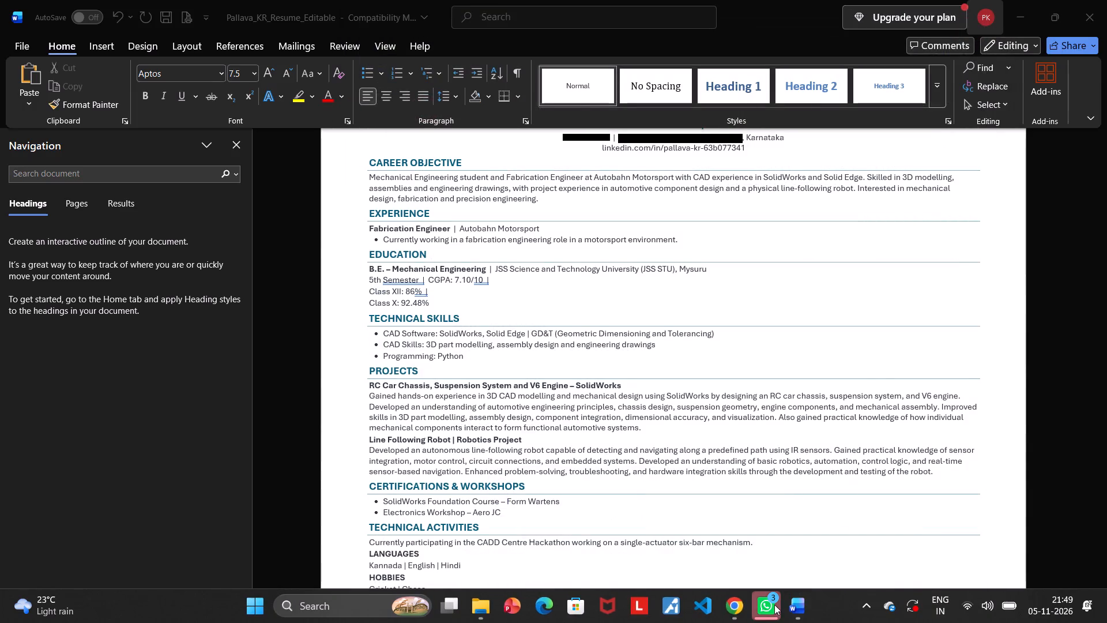
click(774, 605)
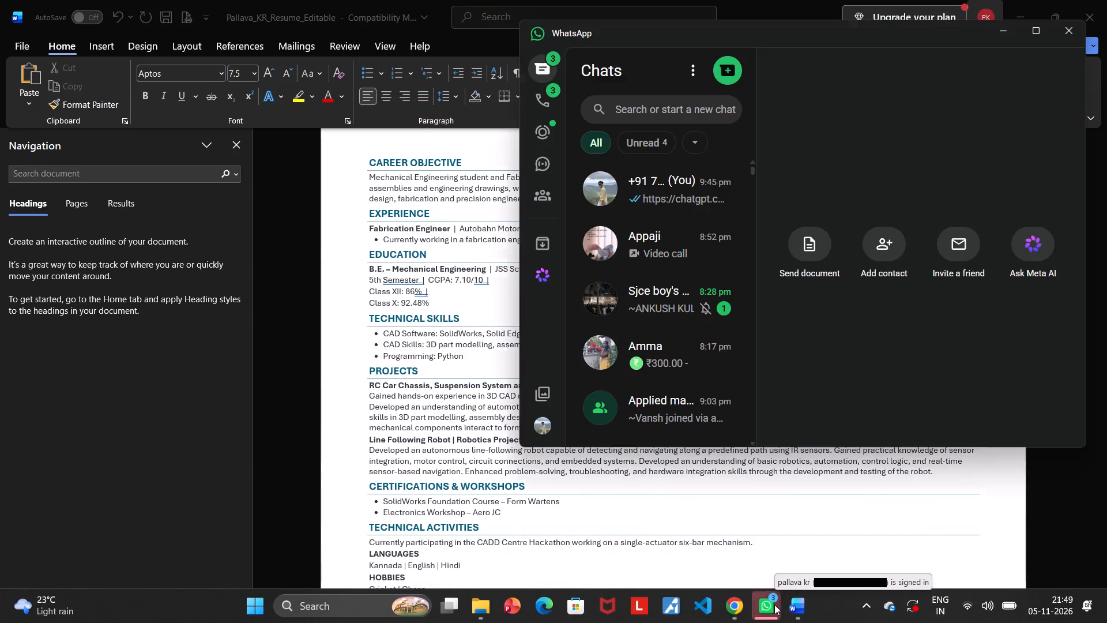
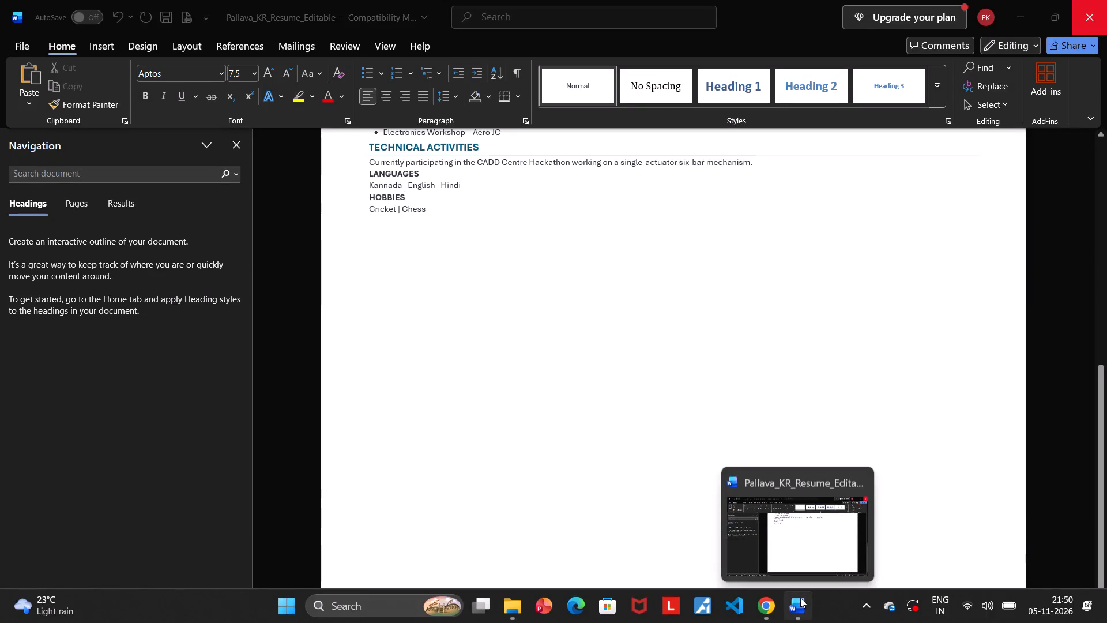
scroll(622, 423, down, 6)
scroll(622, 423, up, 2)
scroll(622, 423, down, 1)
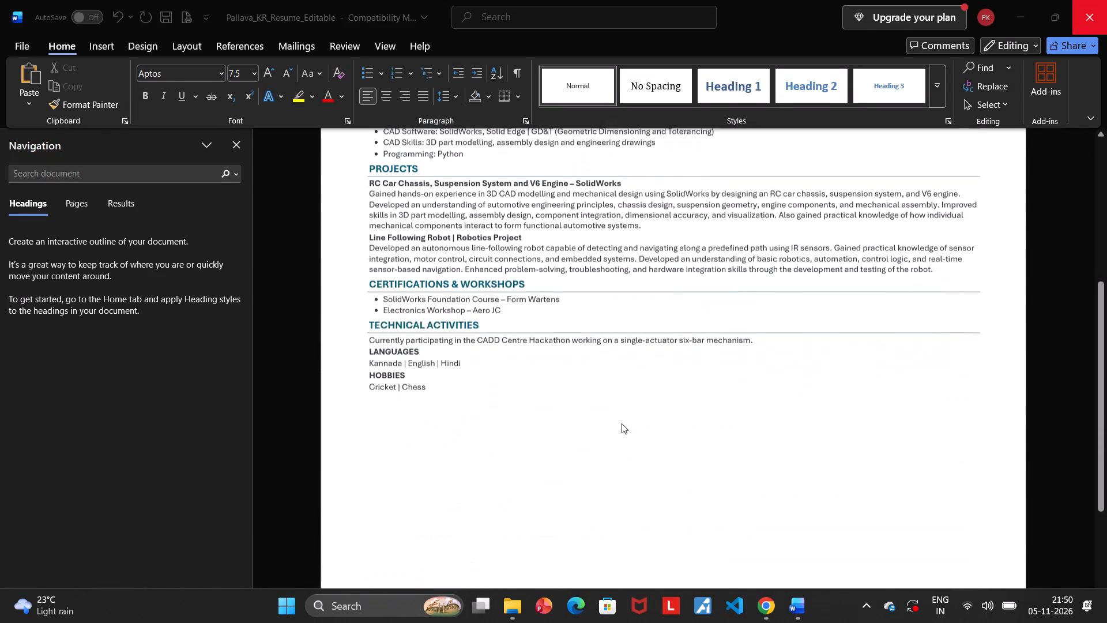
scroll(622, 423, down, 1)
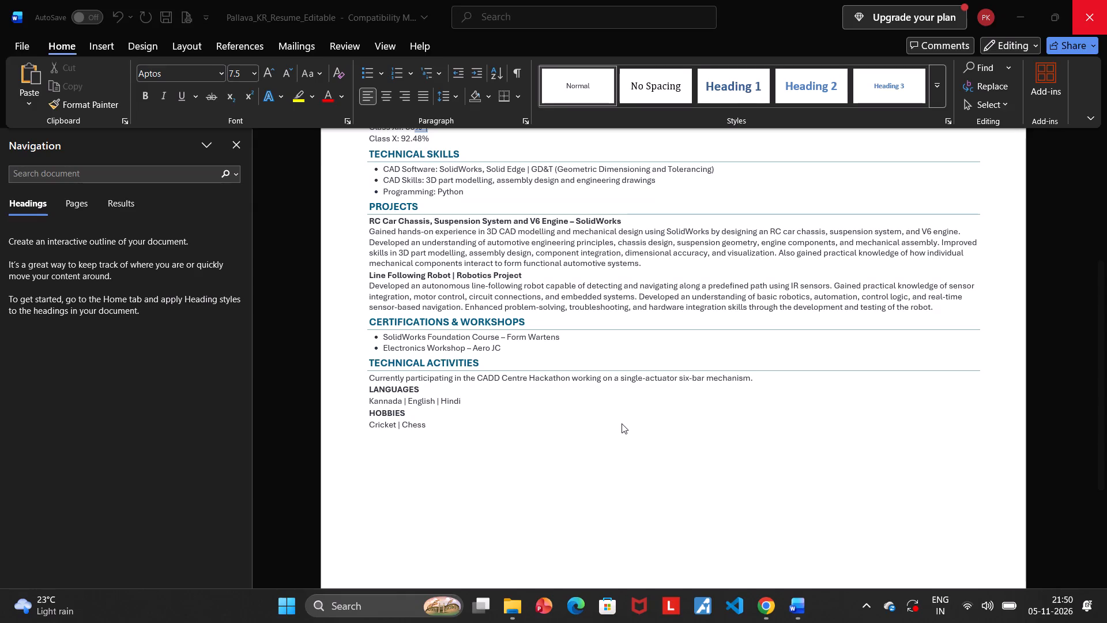
Review the edited resume from the closing sections up to the header and place the cursor in the LinkedIn line.
scroll(622, 423, up, 1)
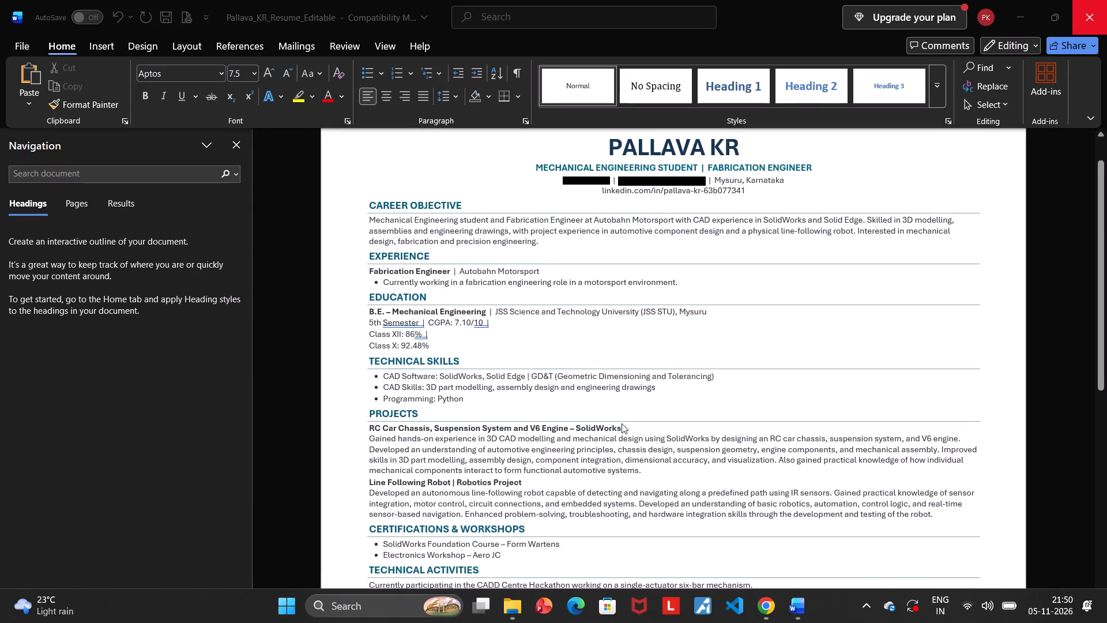
scroll(622, 423, up, 1)
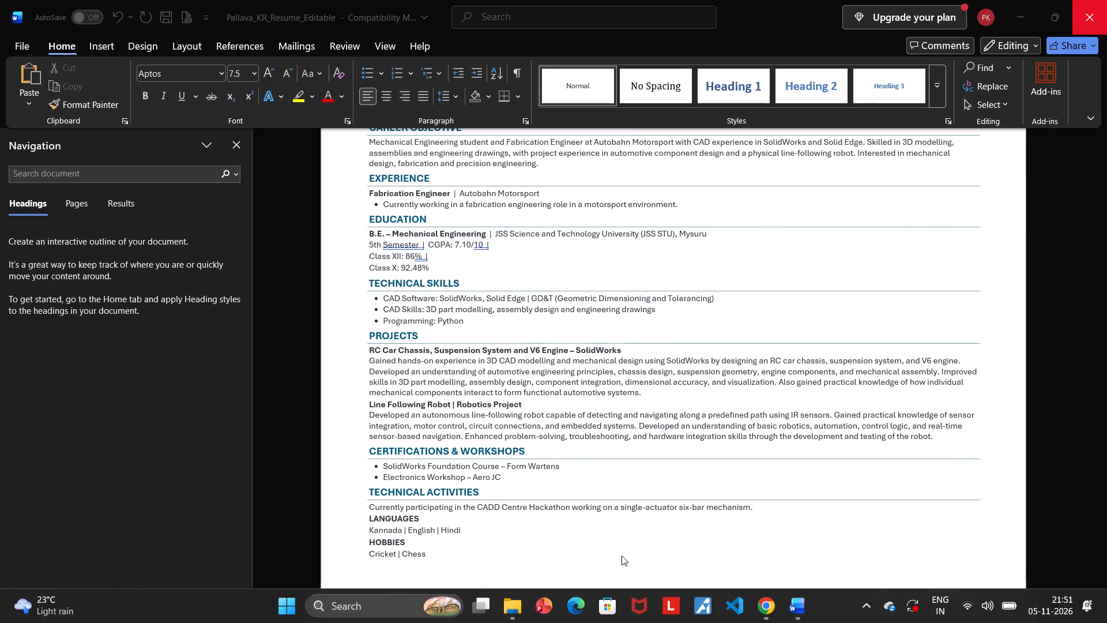
scroll(622, 556, up, 2)
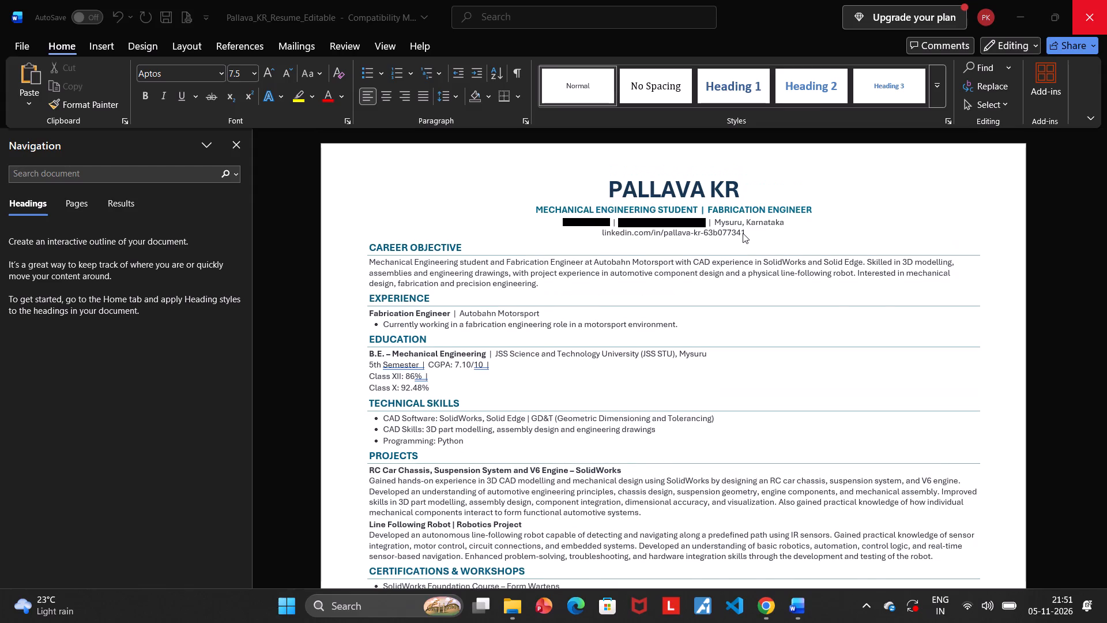
click(681, 235)
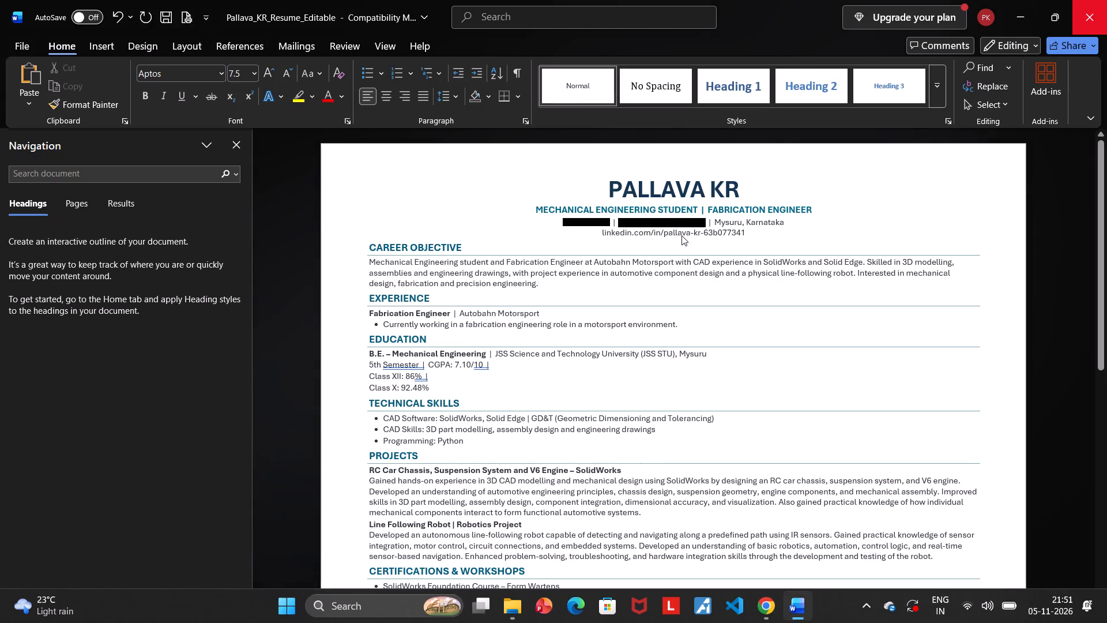
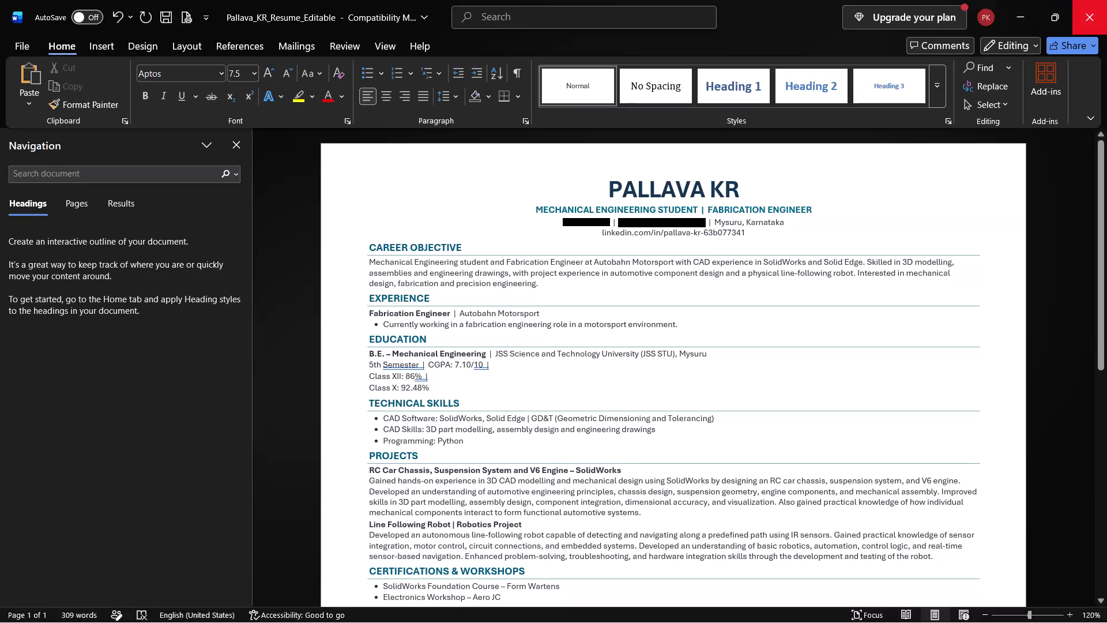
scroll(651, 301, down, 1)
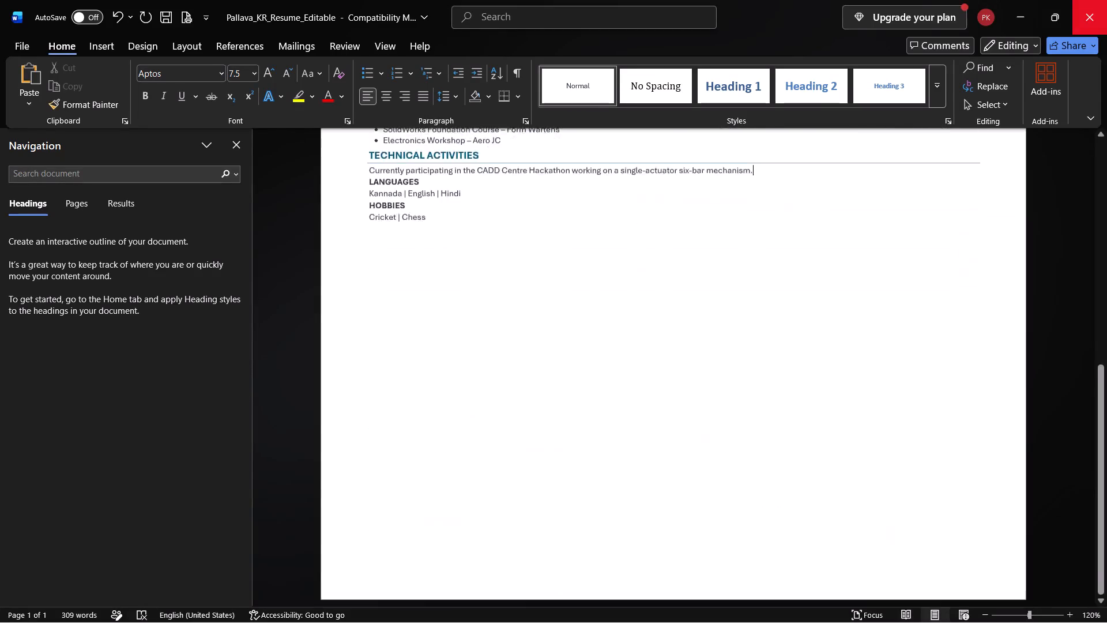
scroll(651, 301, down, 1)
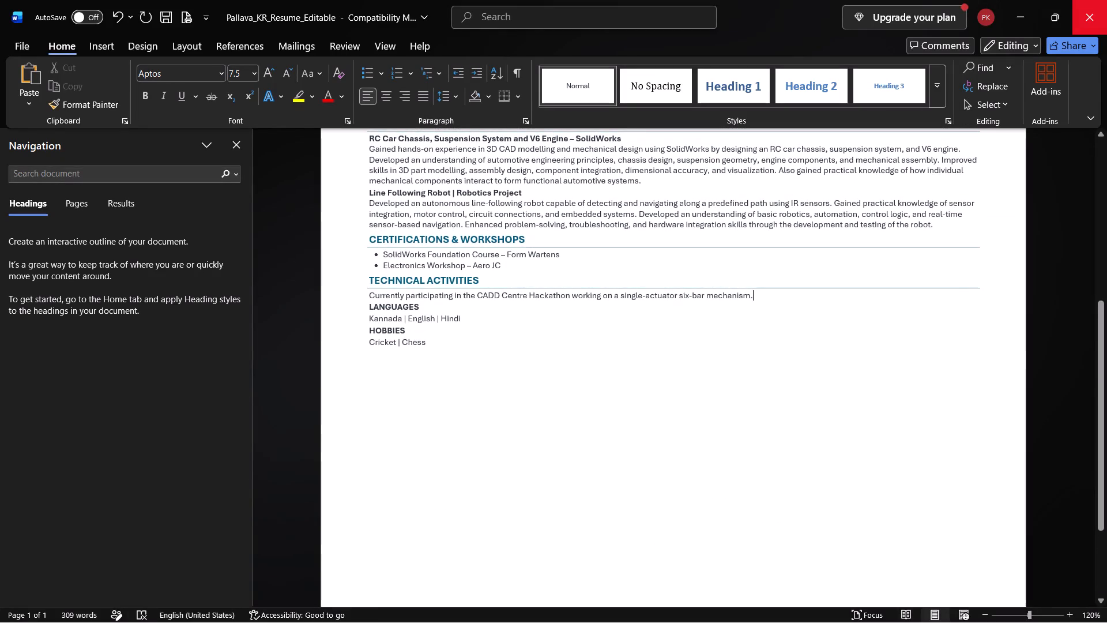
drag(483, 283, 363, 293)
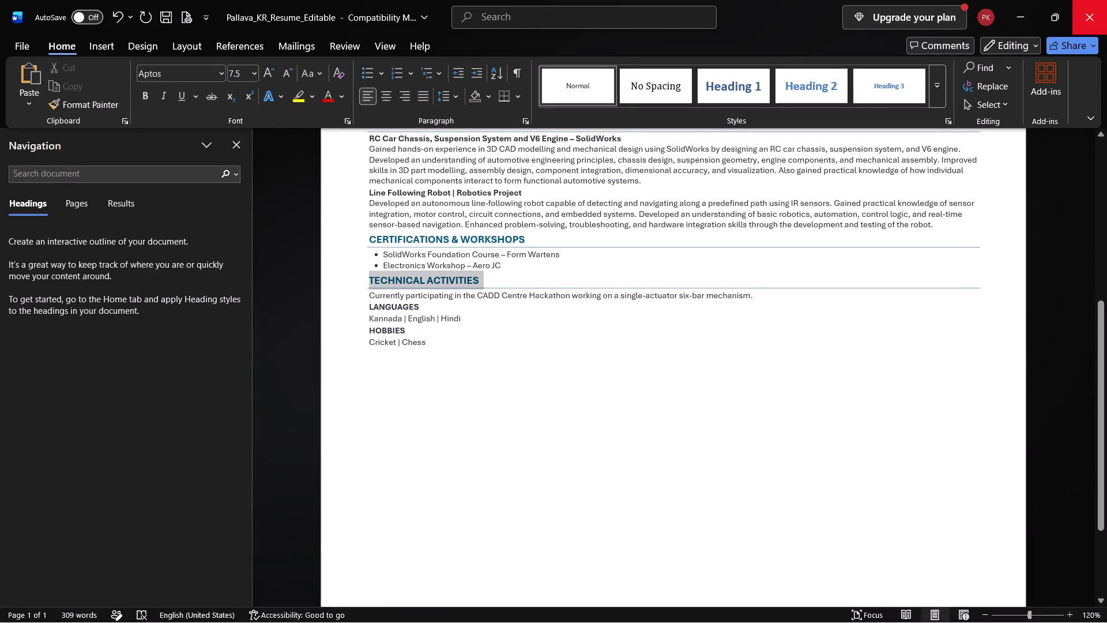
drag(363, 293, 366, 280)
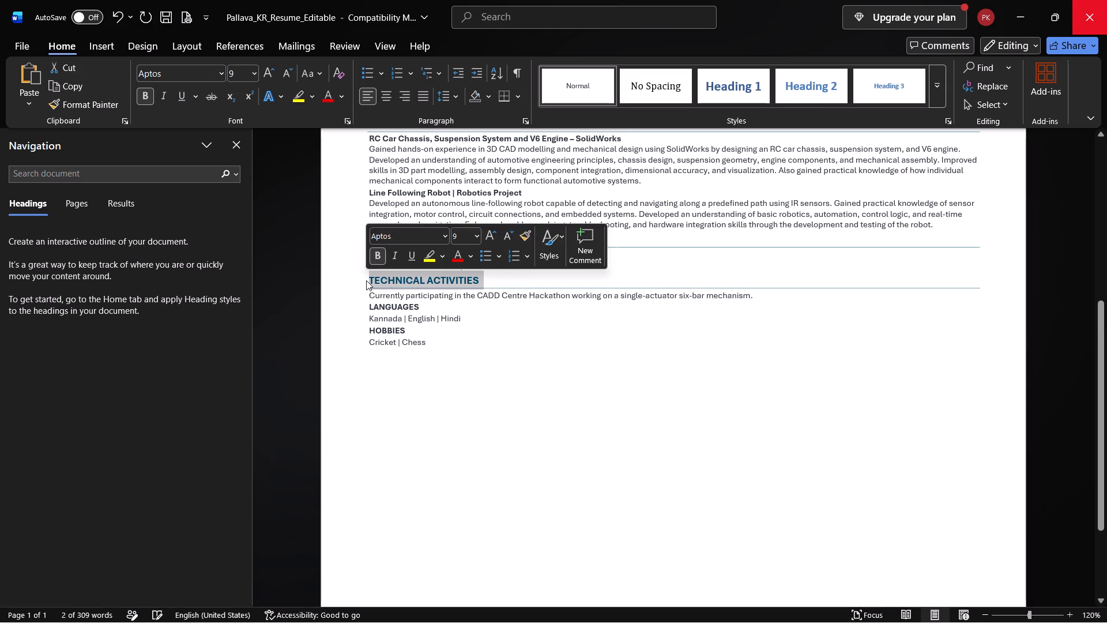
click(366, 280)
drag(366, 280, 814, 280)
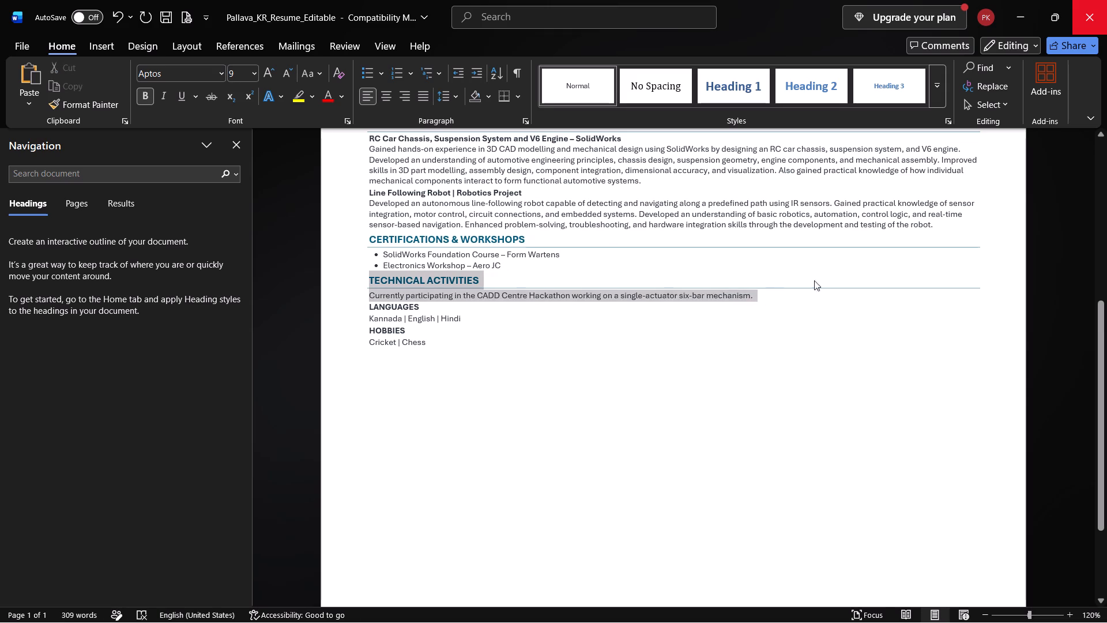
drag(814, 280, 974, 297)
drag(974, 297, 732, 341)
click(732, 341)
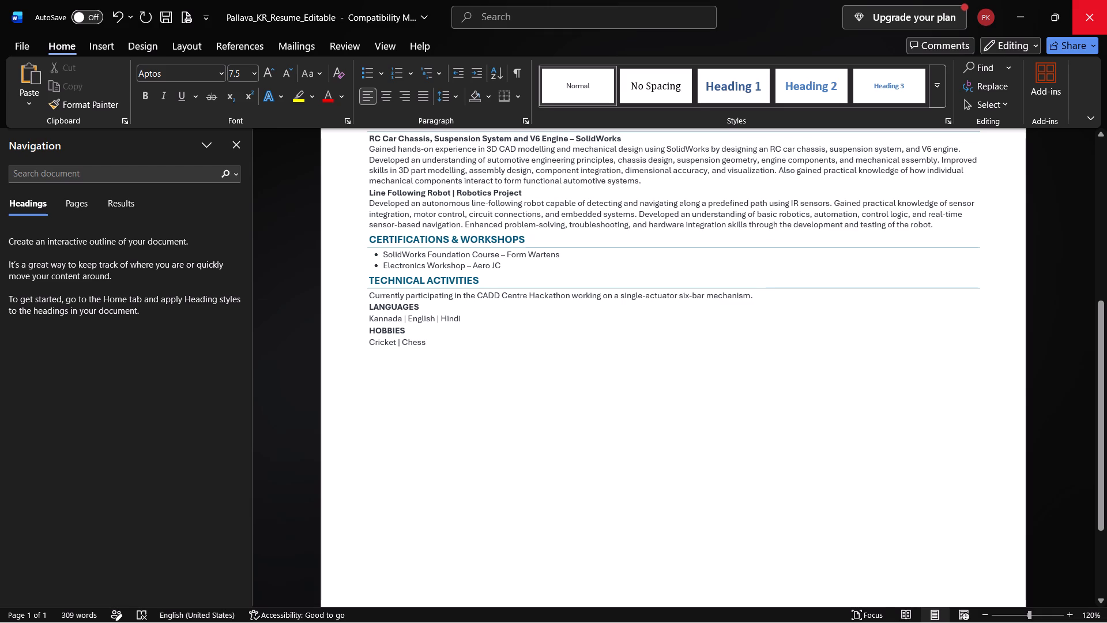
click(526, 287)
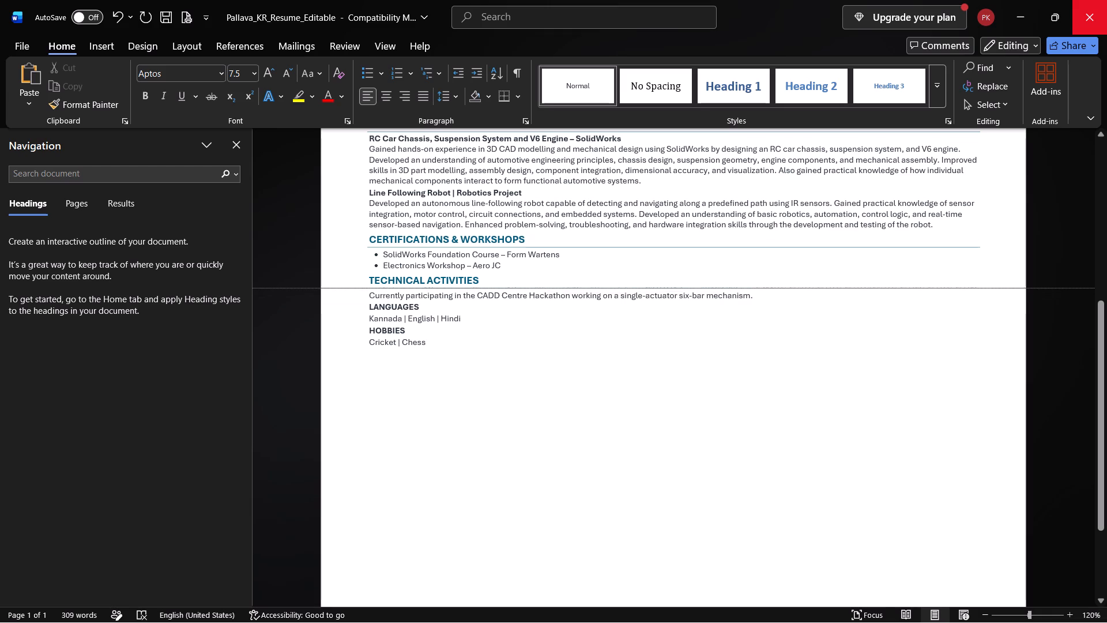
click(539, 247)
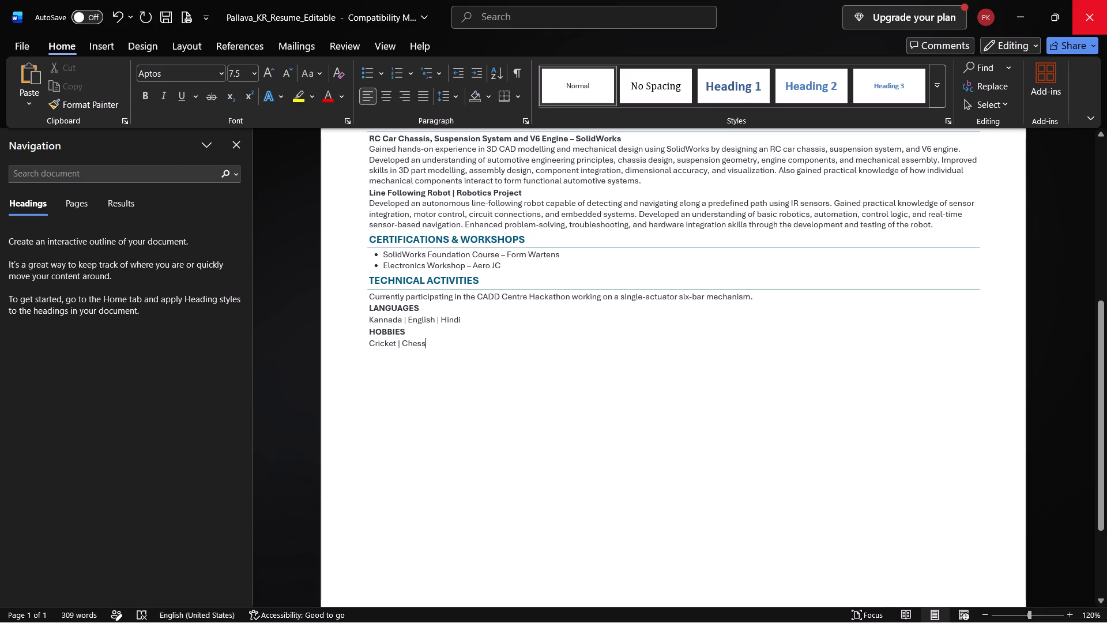
Replace the plain LANGUAGES heading with a copy of the styled TECHNICAL ACTIVITIES heading.
drag(485, 282, 364, 286)
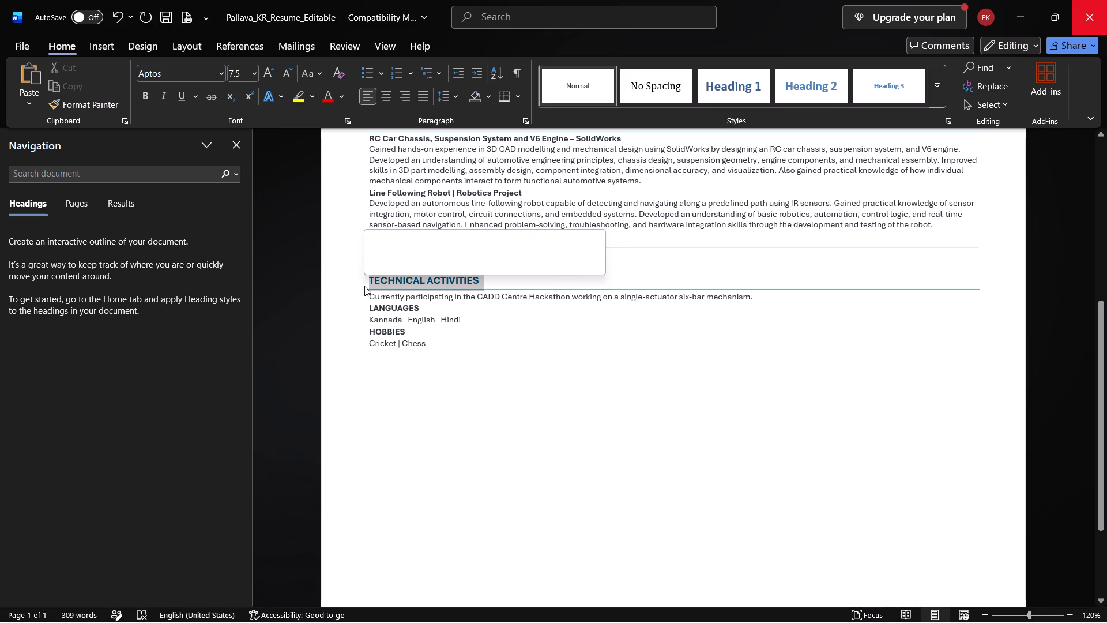
key(ctrl+c)
drag(419, 308, 341, 310)
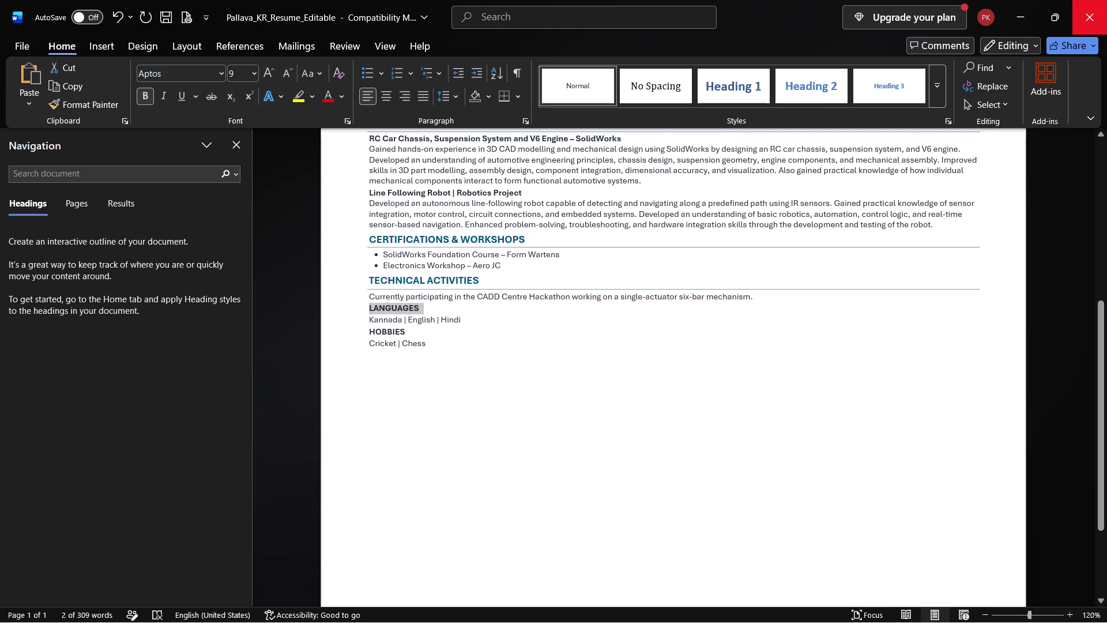
drag(341, 310, 340, 310)
key(ctrl+v)
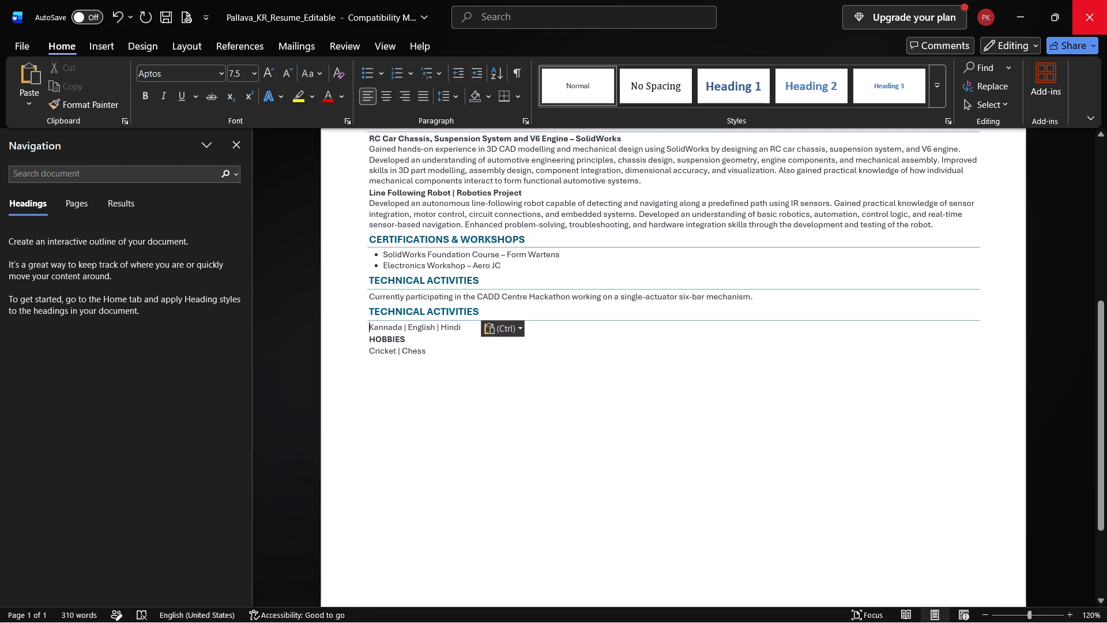
Replace the text of the copied heading above the Kannada, English and Hindi line with "LAUNGUAGE".
click(479, 310)
key(BackSpace)
key(BackSpace)
key(BackSpace)
key(BackSpace)
key(BackSpace)
key(BackSpace)
key(BackSpace)
key(BackSpace)
key(BackSpace)
key(BackSpace)
key(BackSpace)
key(BackSpace)
key(BackSpace)
key(BackSpace)
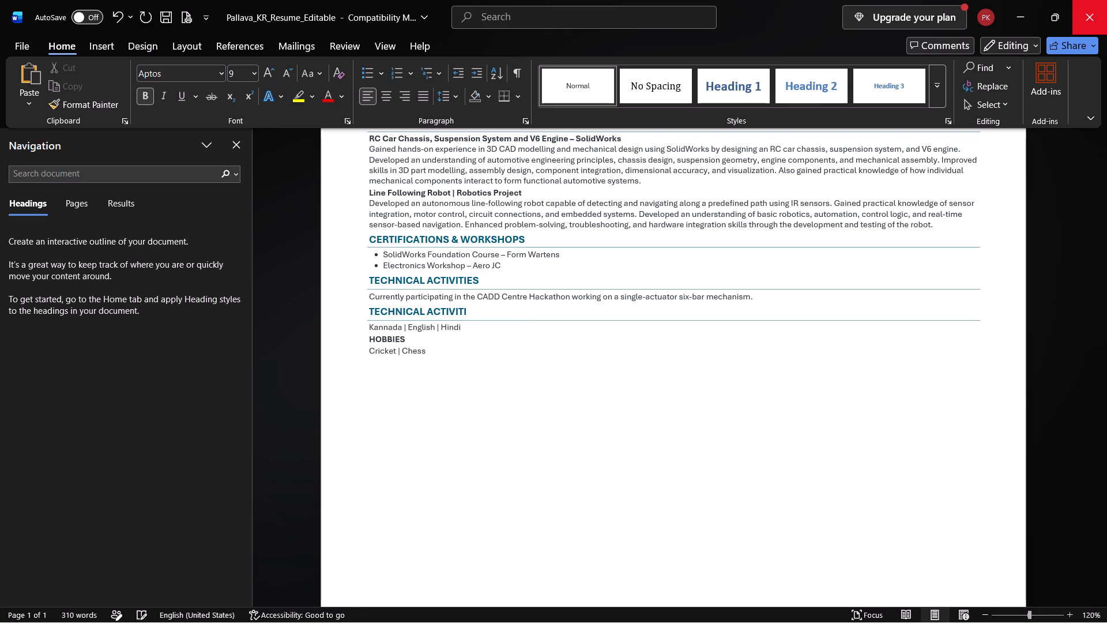
key(BackSpace)
key(BackSpace)
key(BackSpace)
key(BackSpace)
key(BackSpace)
key(BackSpace)
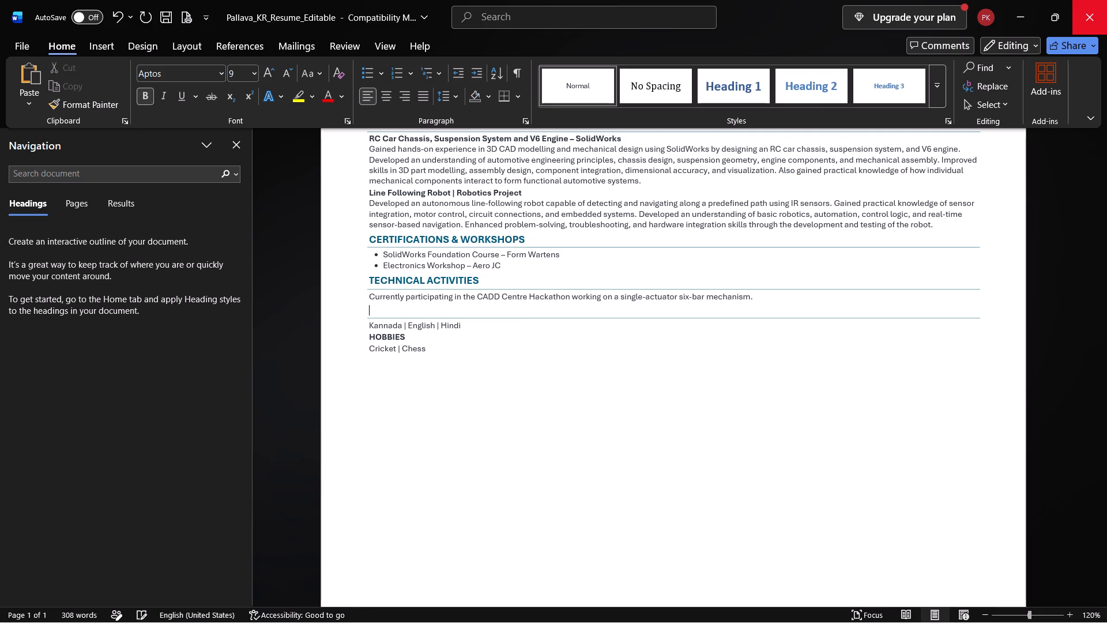
text(LAUNGUAGE)
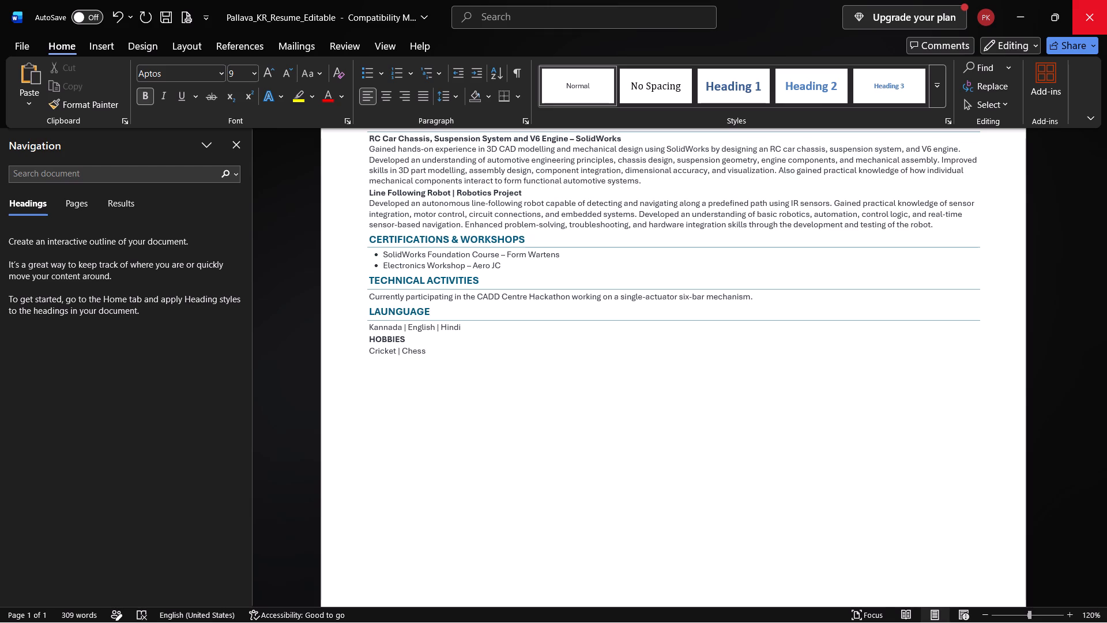
Replace the plain HOBBIES heading with a copy of the styled language heading and retitle it "HOBBIES".
drag(434, 313, 353, 319)
key(ctrl+c)
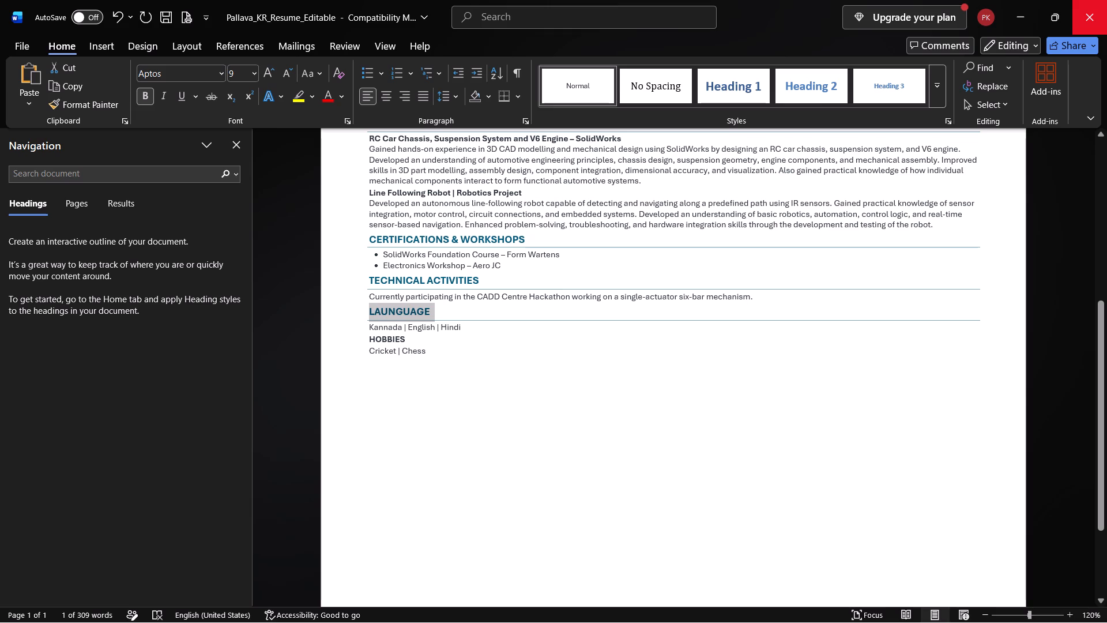
drag(408, 343, 336, 341)
key(ctrl+v)
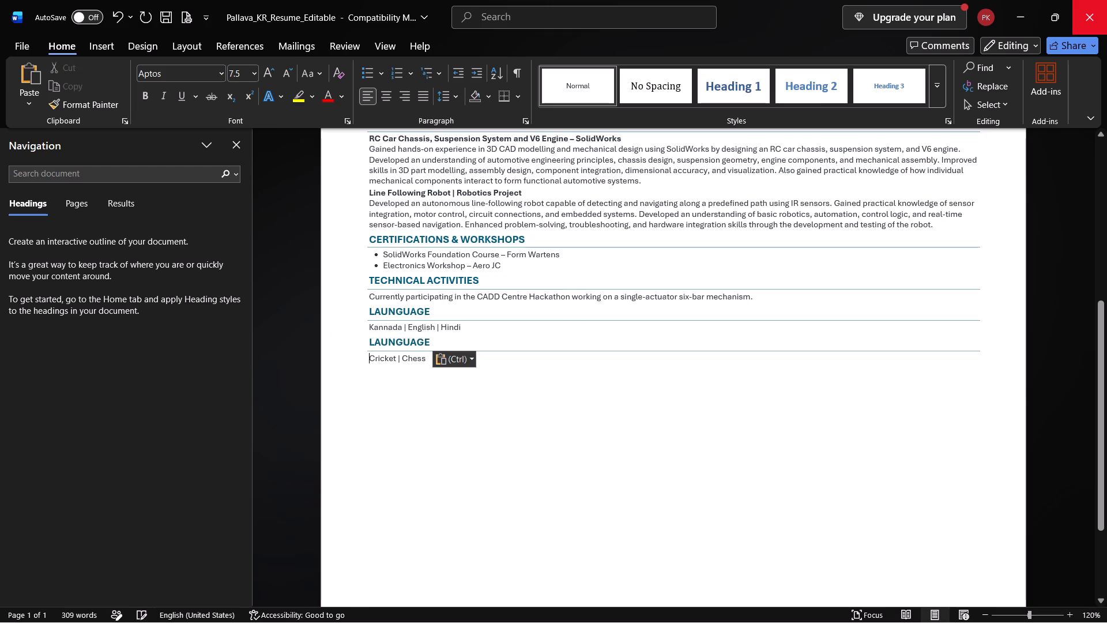
drag(435, 344, 342, 340)
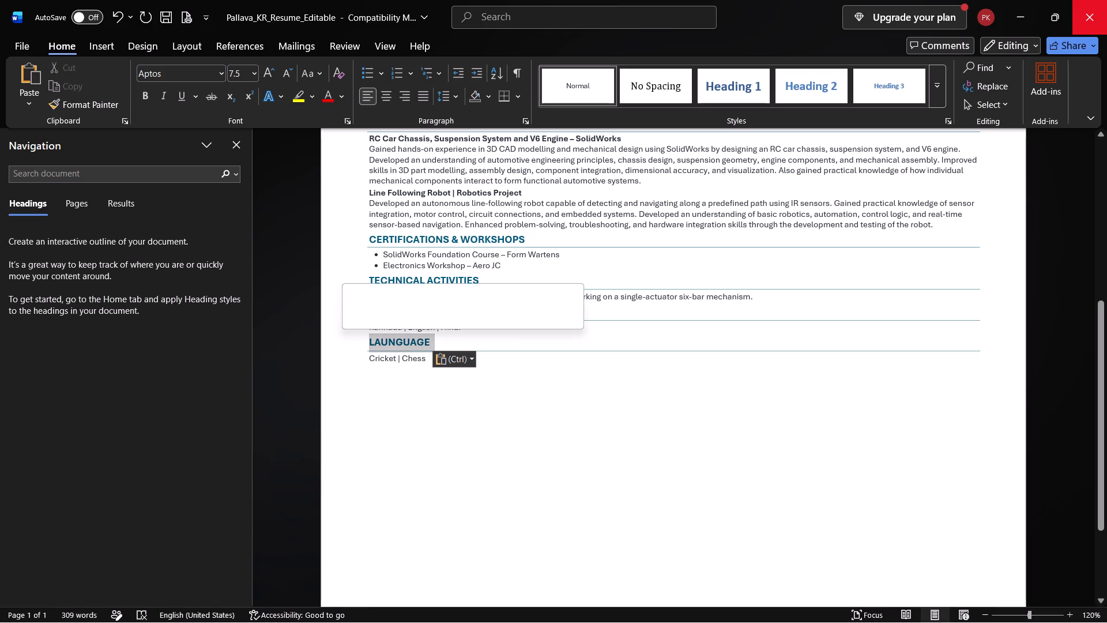
text(HOB)
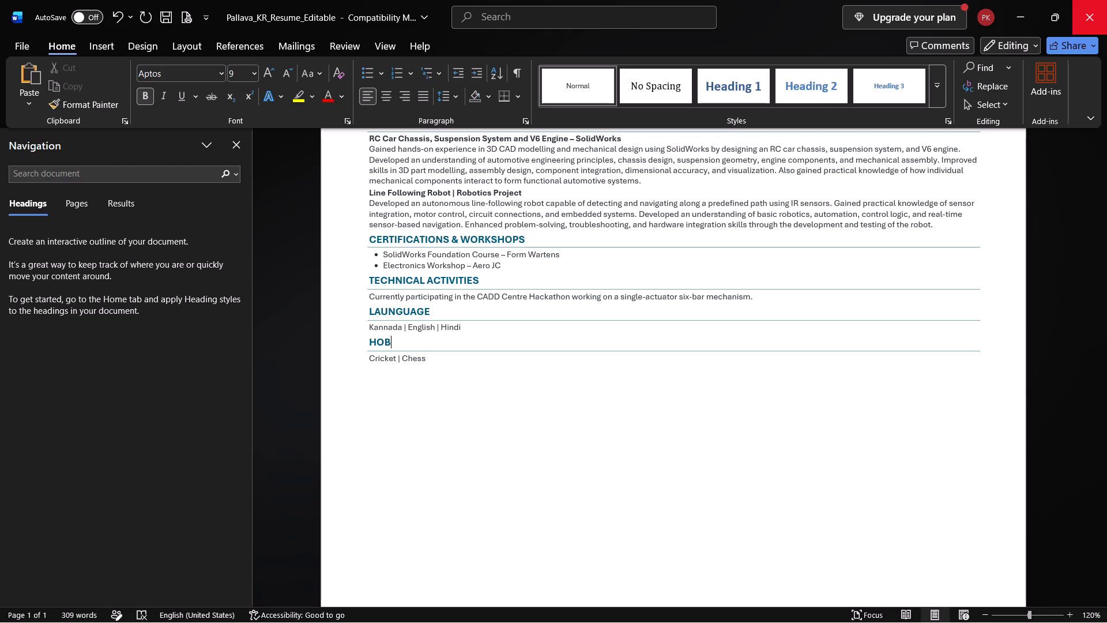
text(BIES)
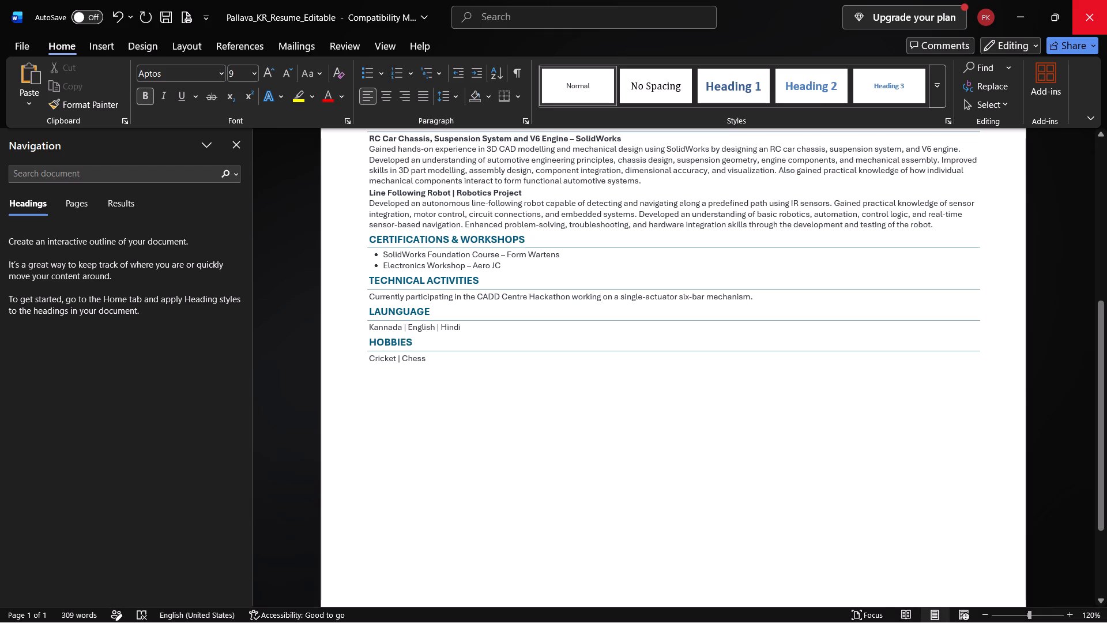
Correct the misspelled heading above the Kannada, English and Hindi line to "LANGUAGE".
click(444, 310)
key(BackSpace)
key(BackSpace)
key(BackSpace)
key(BackSpace)
key(BackSpace)
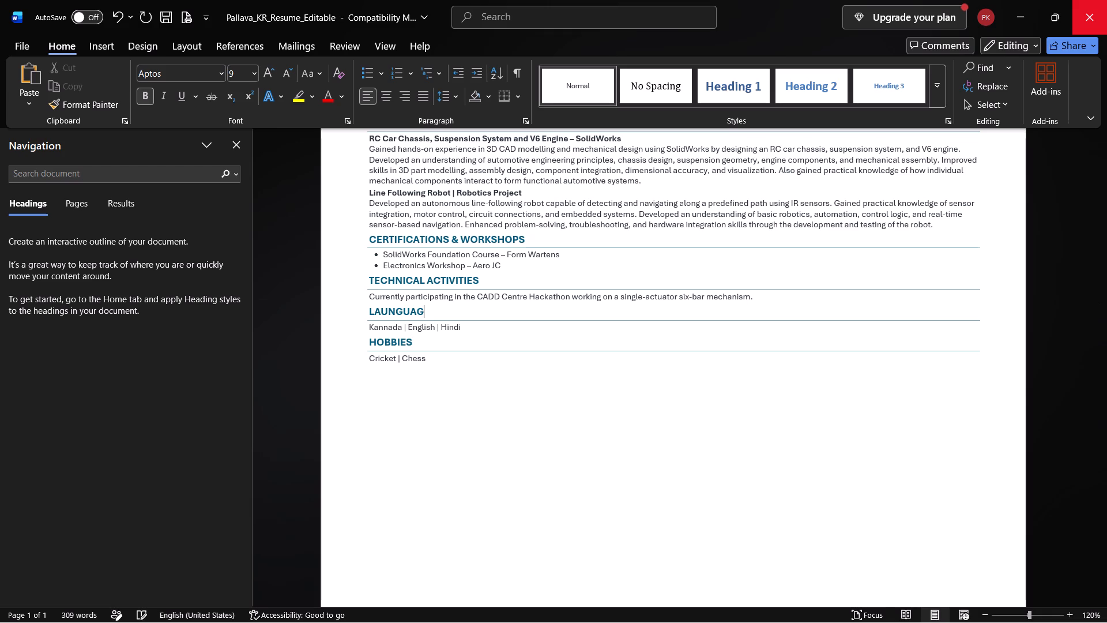
key(BackSpace)
key(BackSpace)
key(n)
text(GUAGE)
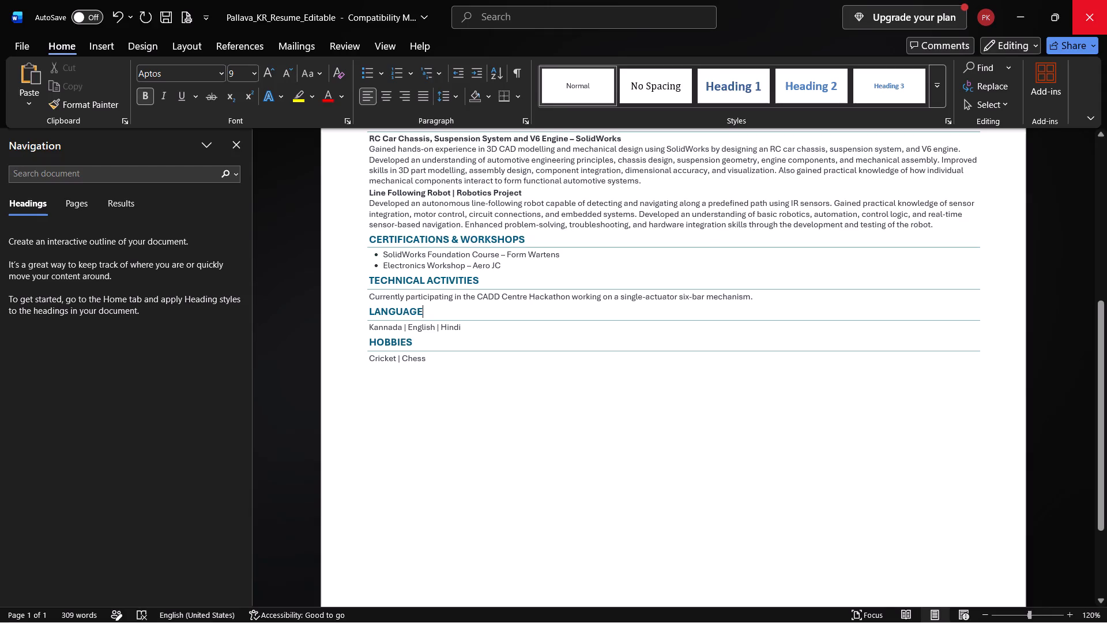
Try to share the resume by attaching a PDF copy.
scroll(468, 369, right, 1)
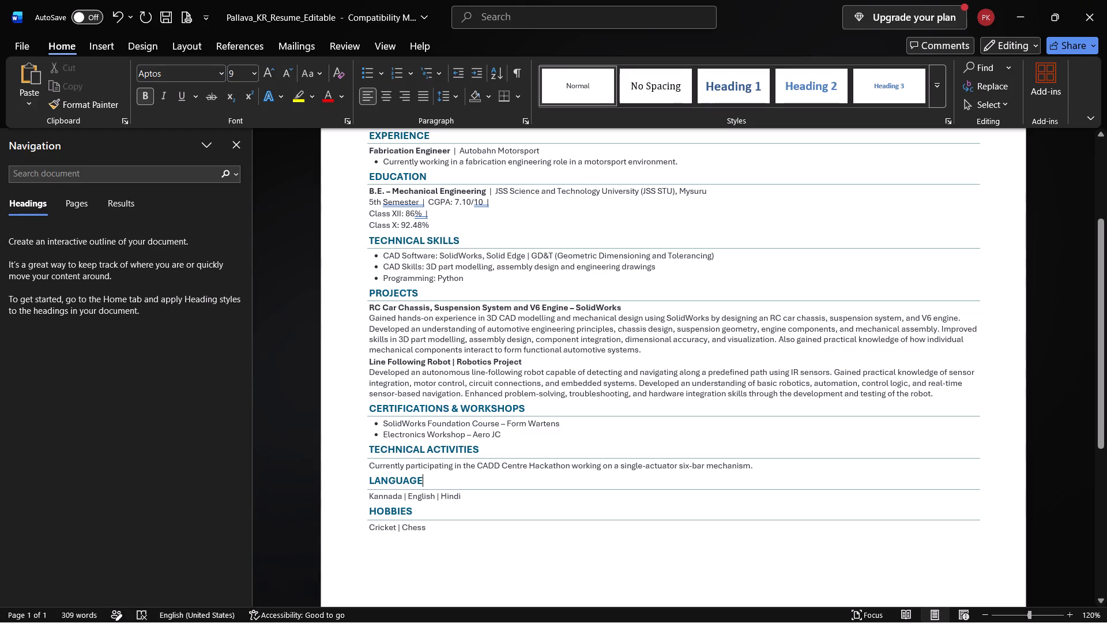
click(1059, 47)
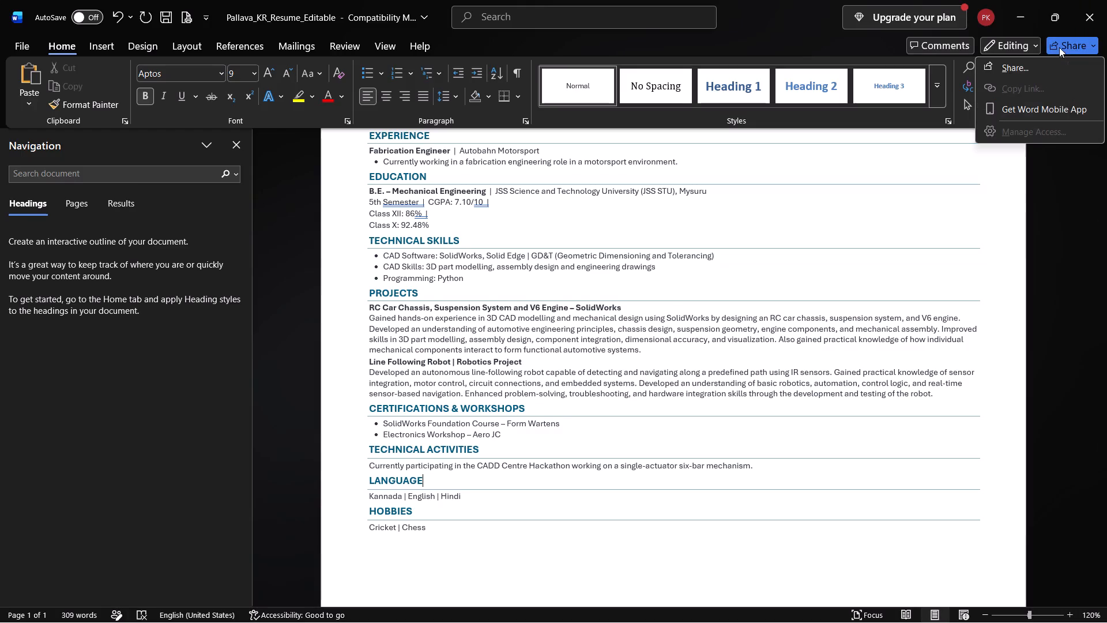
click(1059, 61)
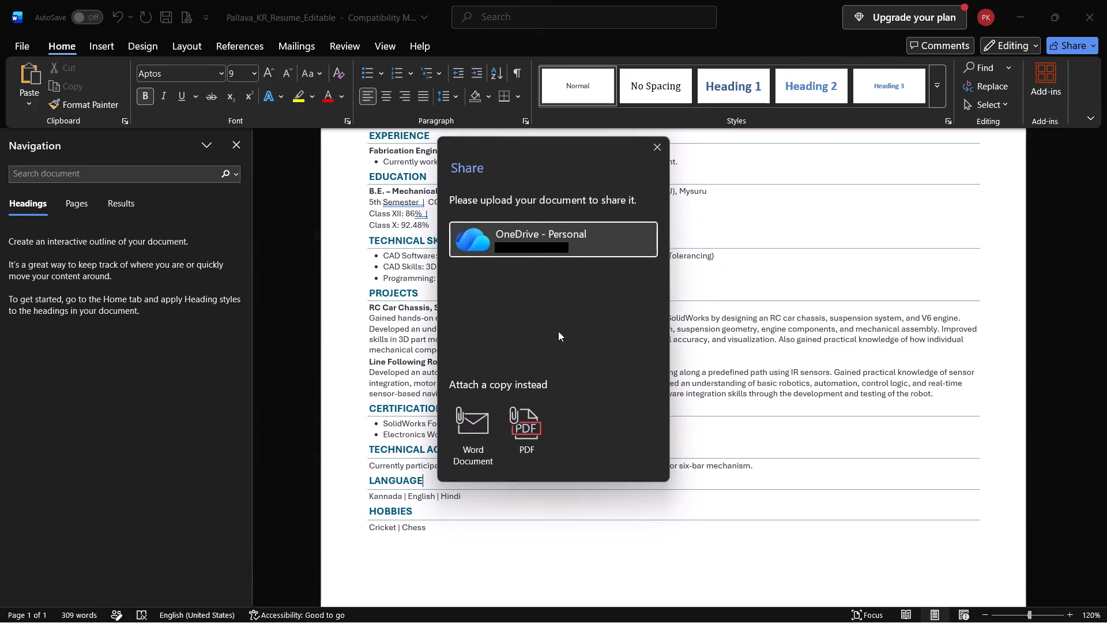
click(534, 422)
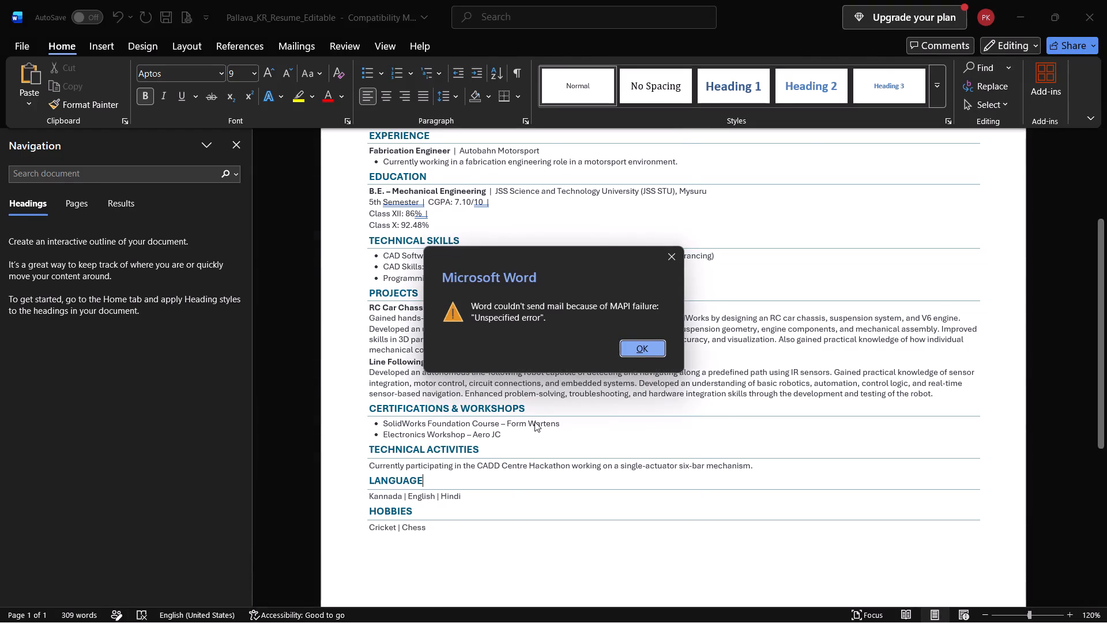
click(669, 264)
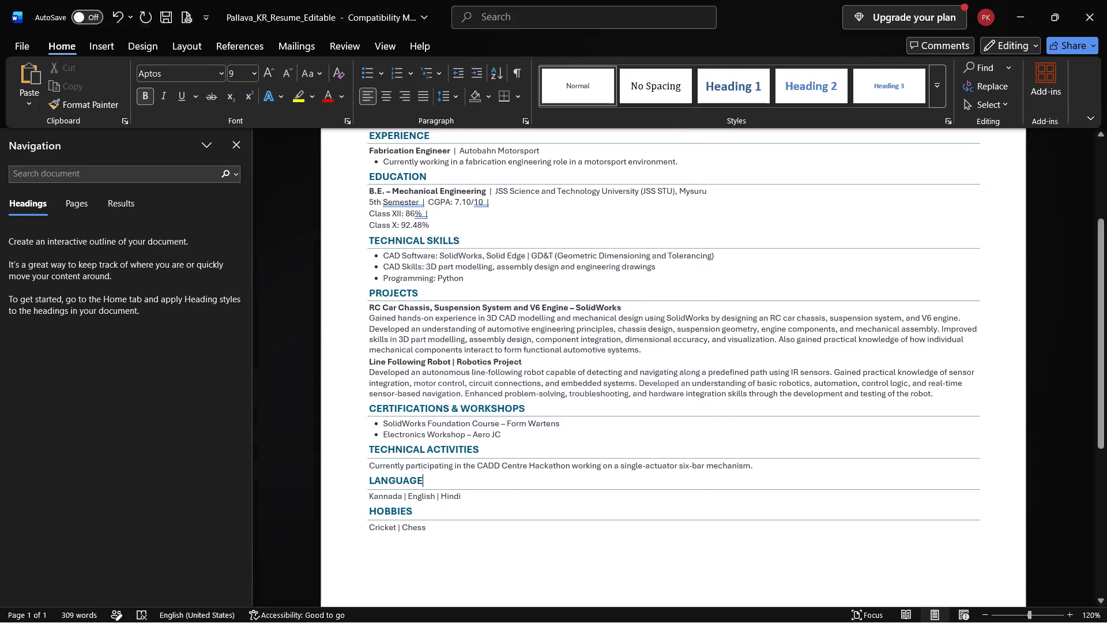
Save the edited resume document.
click(169, 21)
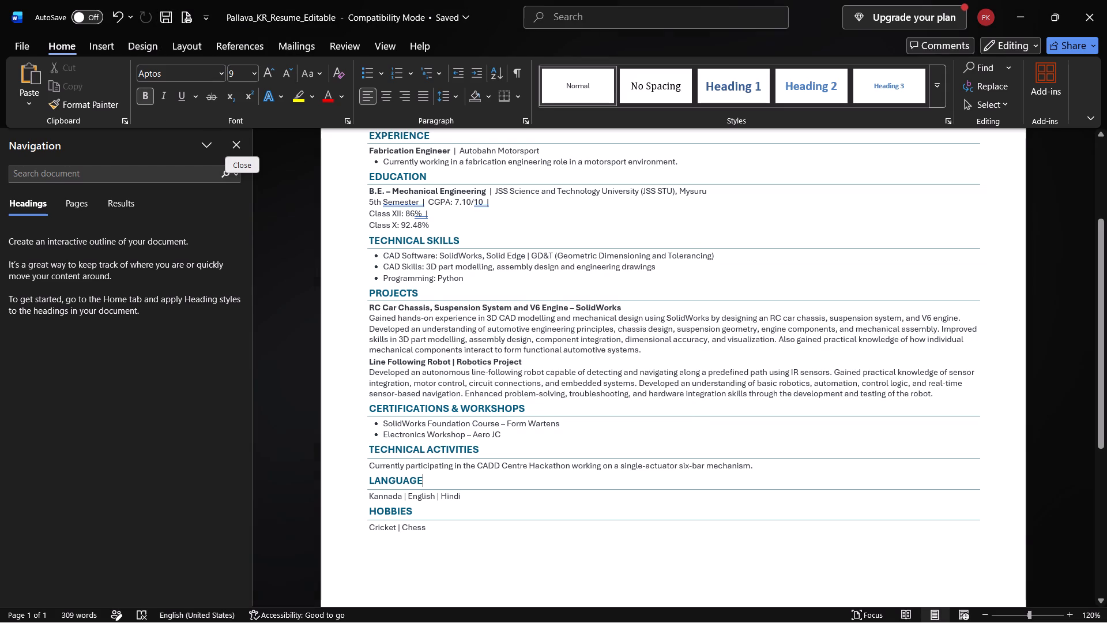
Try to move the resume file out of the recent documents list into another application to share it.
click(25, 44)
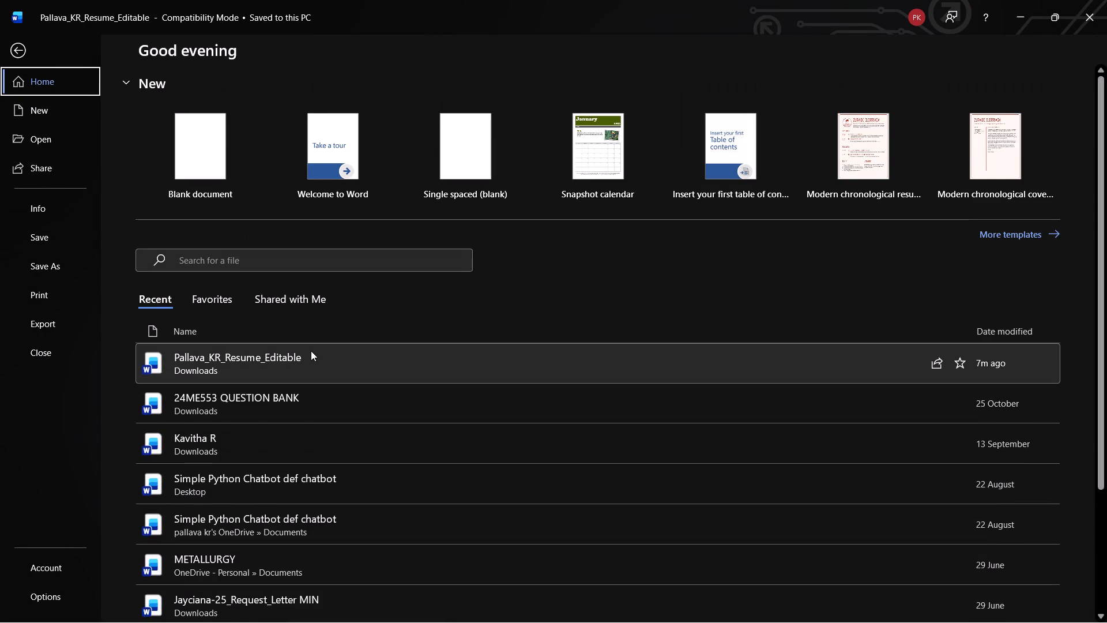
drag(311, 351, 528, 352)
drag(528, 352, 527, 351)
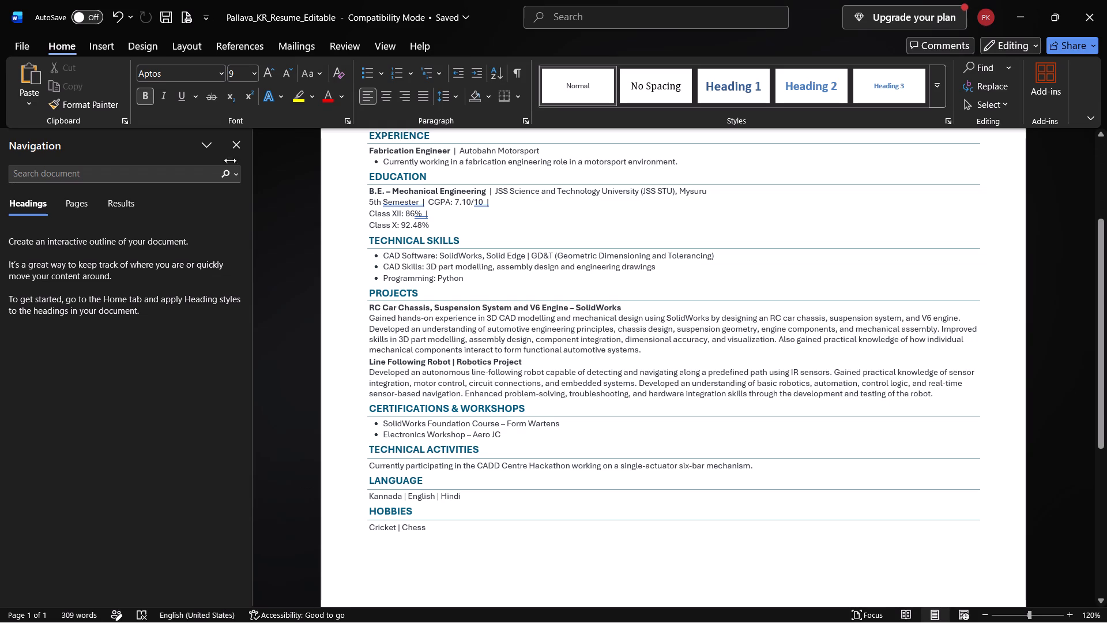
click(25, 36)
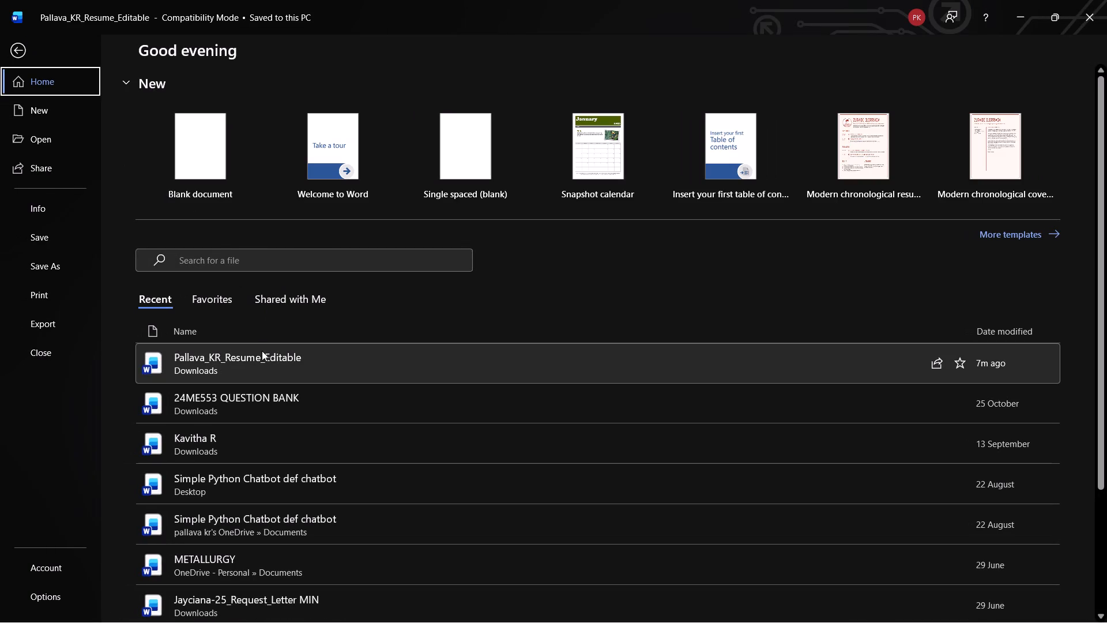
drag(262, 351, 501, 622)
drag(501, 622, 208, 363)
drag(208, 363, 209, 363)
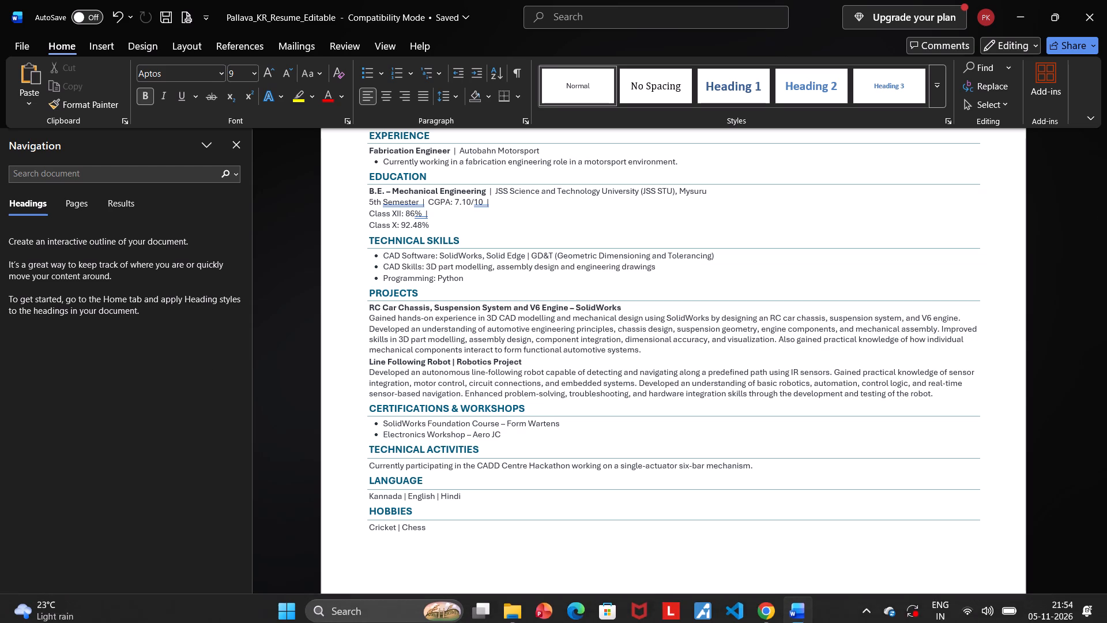
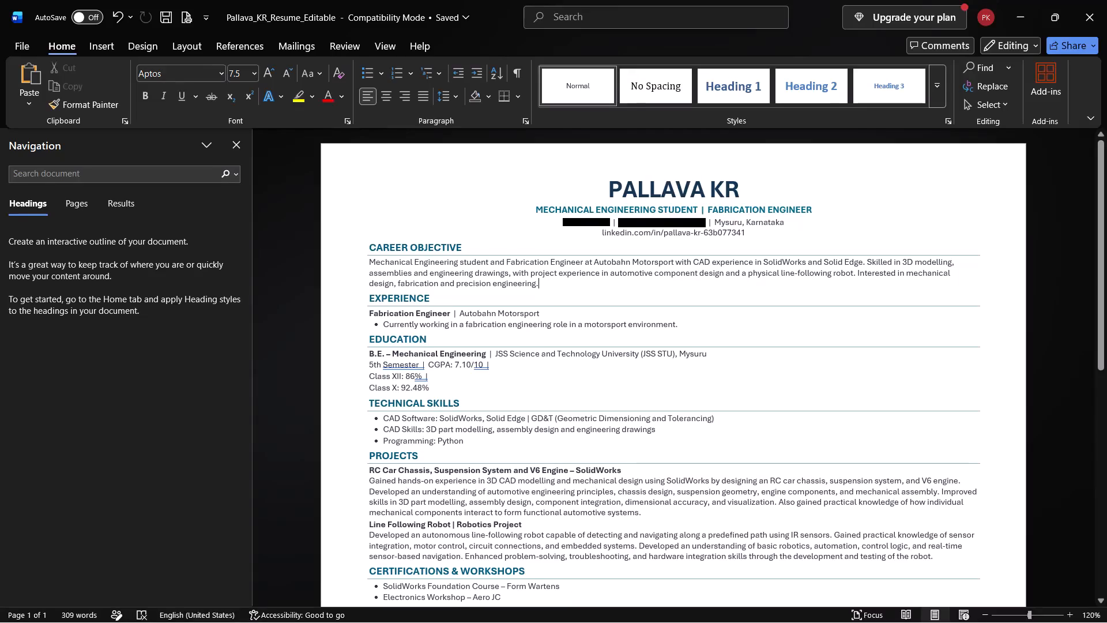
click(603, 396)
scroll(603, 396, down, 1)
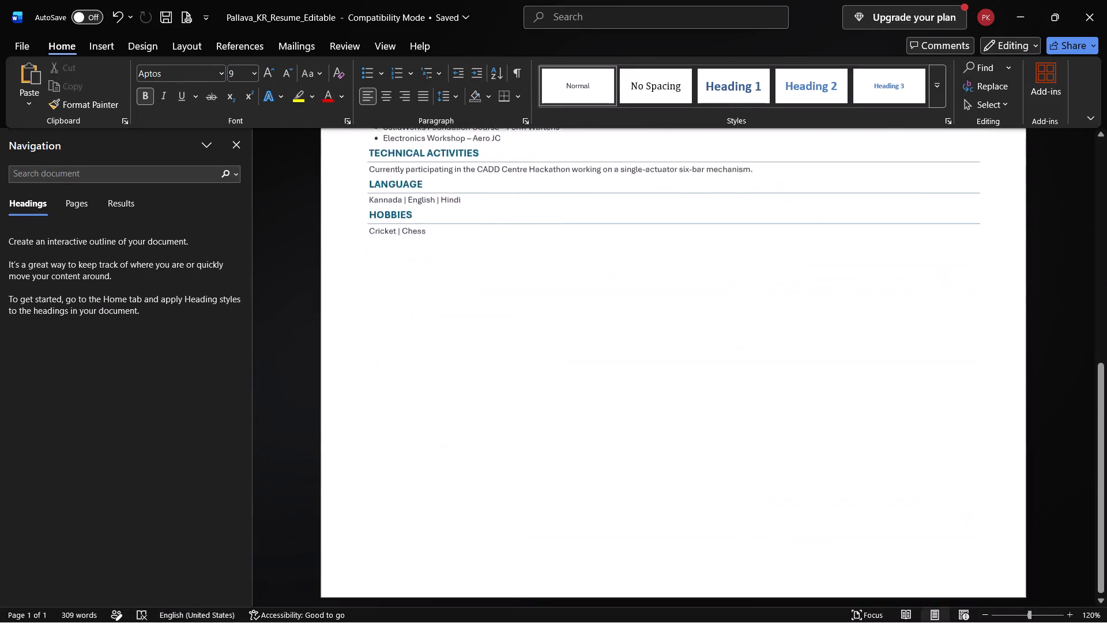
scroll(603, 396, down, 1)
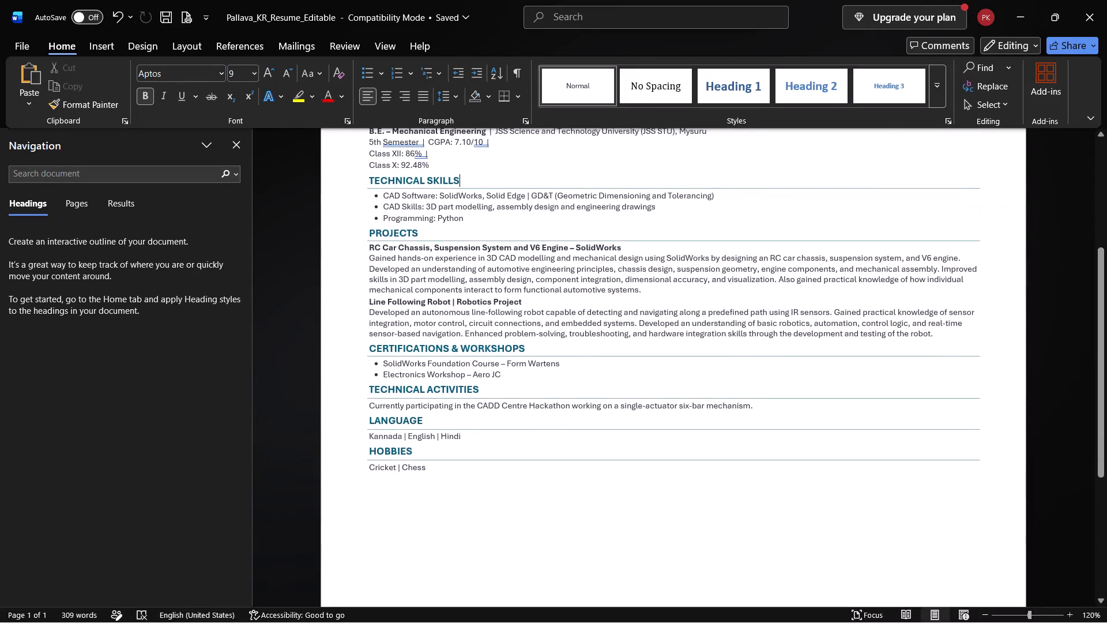
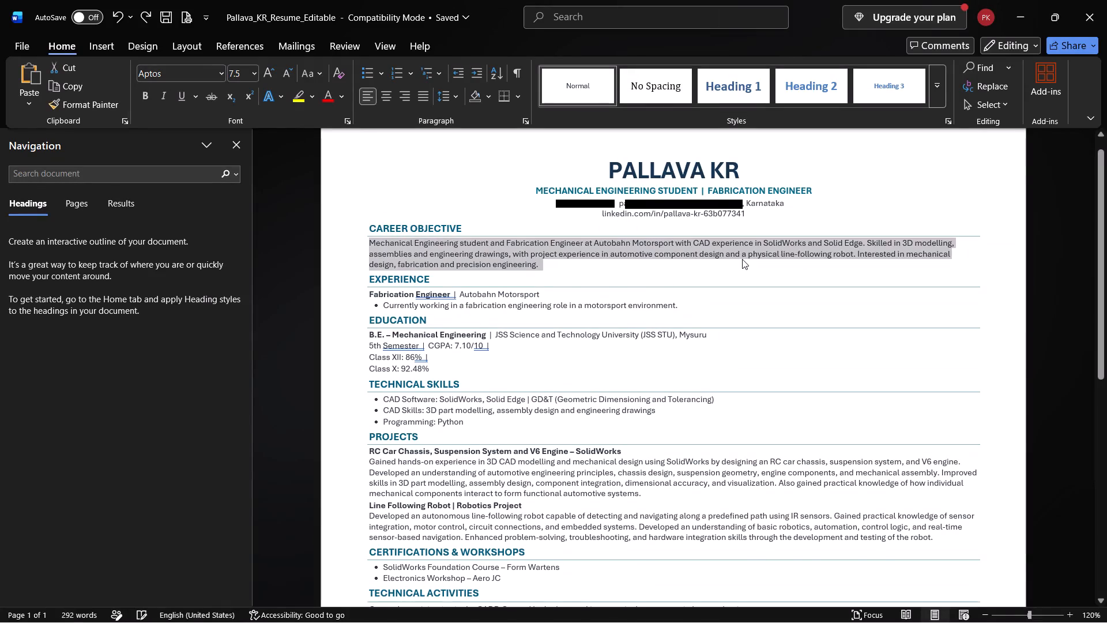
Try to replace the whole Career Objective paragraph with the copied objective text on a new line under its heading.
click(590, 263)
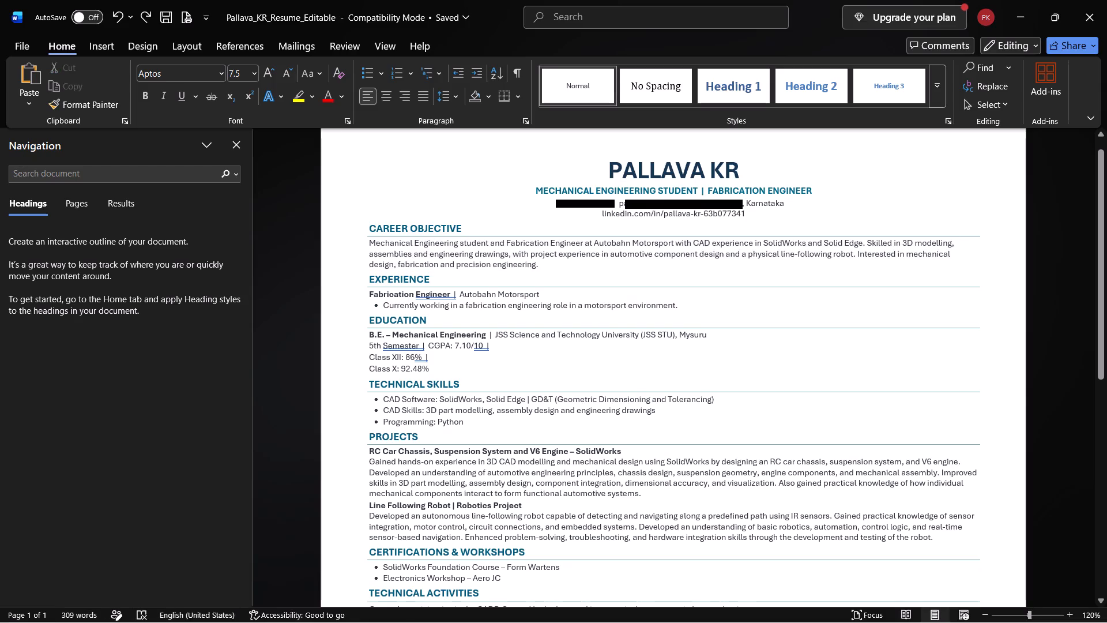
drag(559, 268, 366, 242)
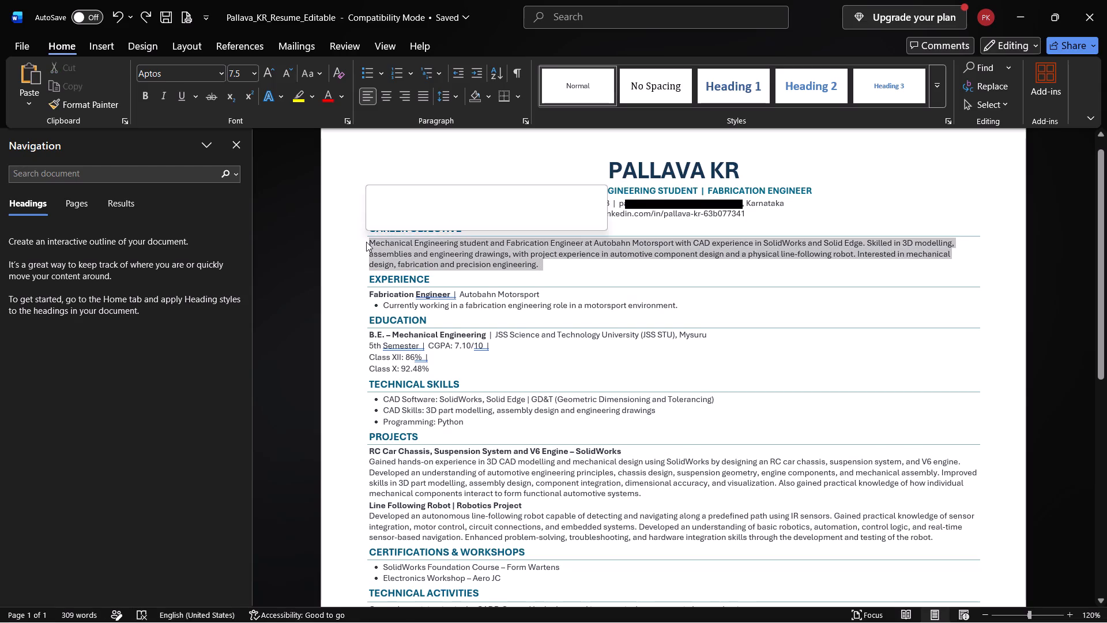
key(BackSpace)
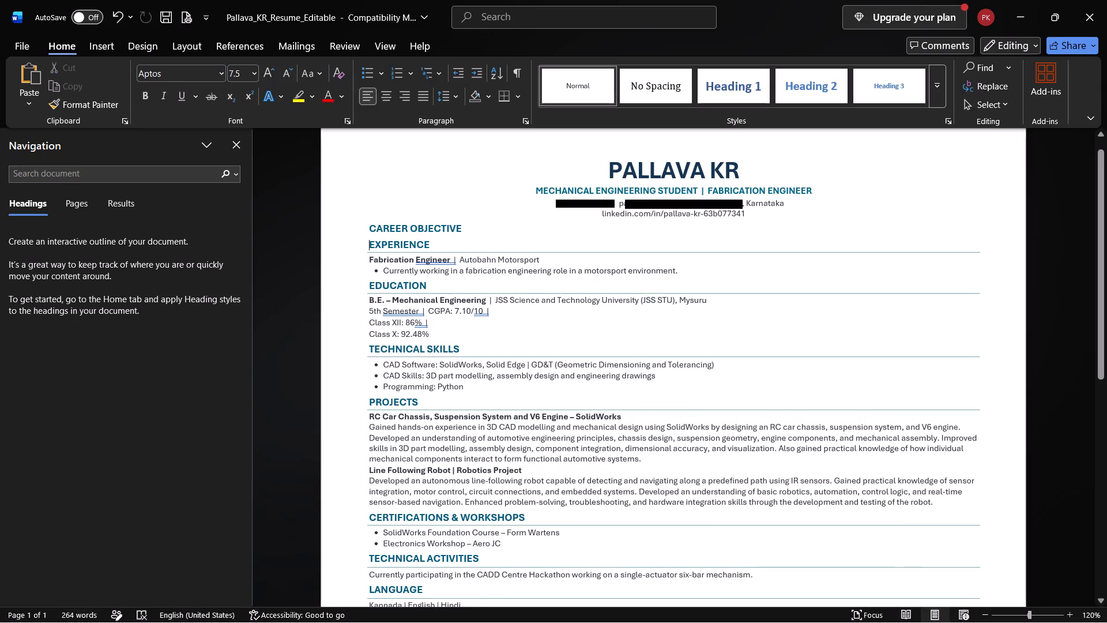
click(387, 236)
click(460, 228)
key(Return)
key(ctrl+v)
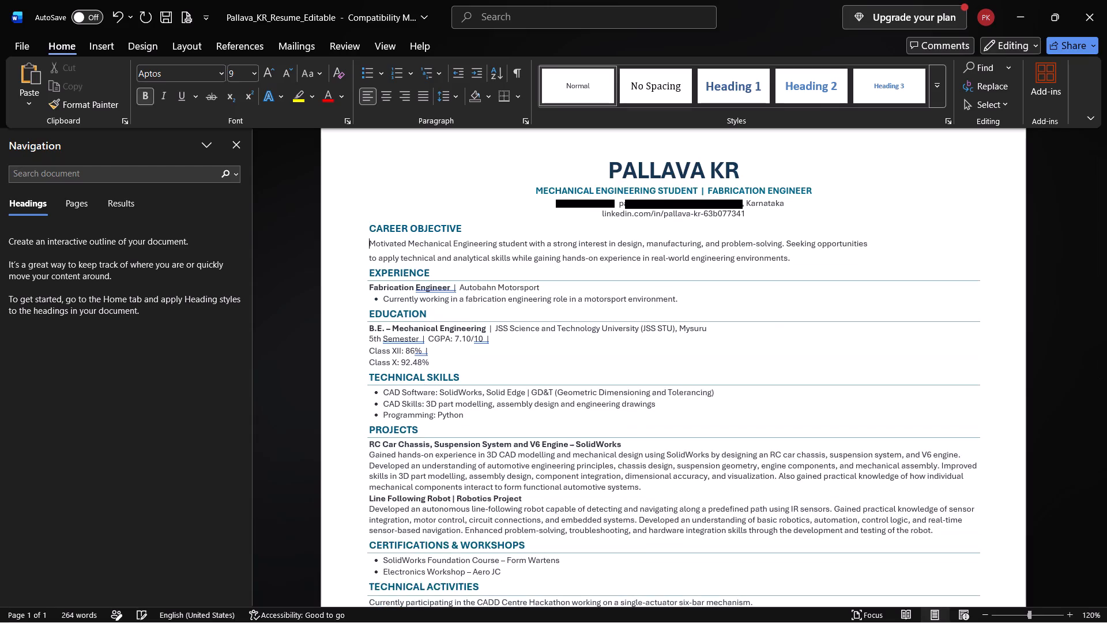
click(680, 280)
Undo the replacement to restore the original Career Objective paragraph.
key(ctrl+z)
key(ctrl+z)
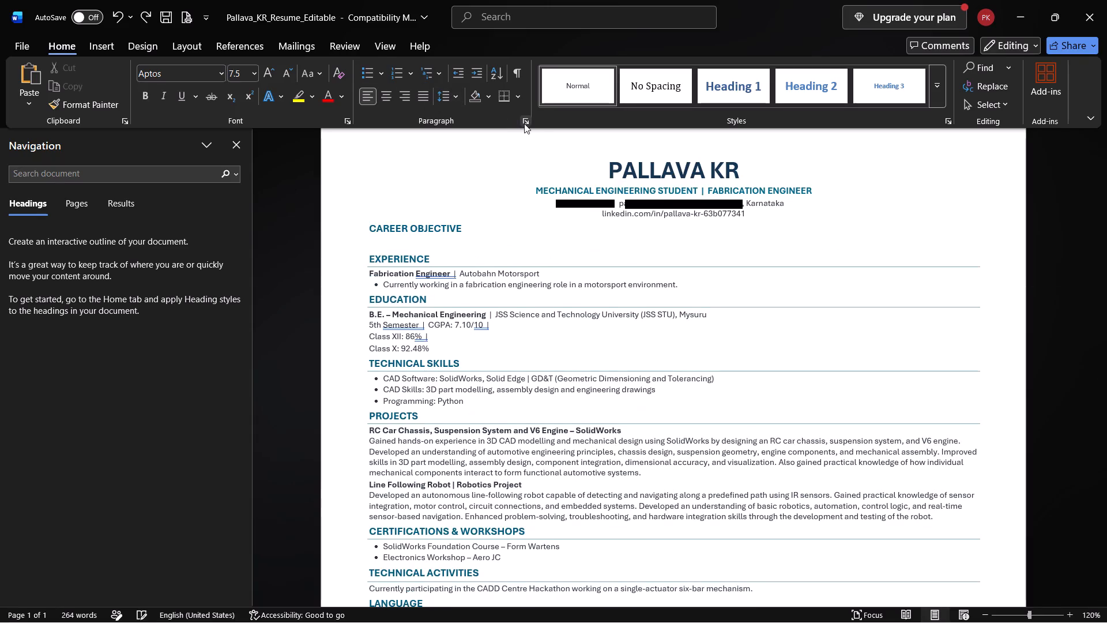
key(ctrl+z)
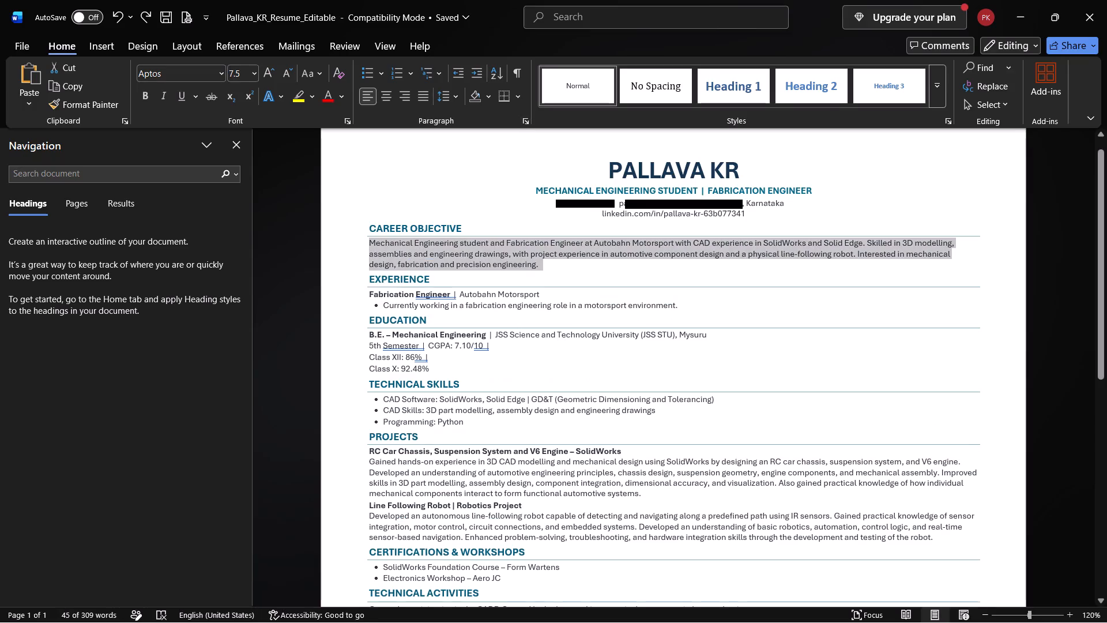
Replace the Career Objective text after "Mechanical Engineering student" with the copied objective starting "Motivated Mechanical Engineering student".
click(567, 274)
drag(549, 273, 517, 265)
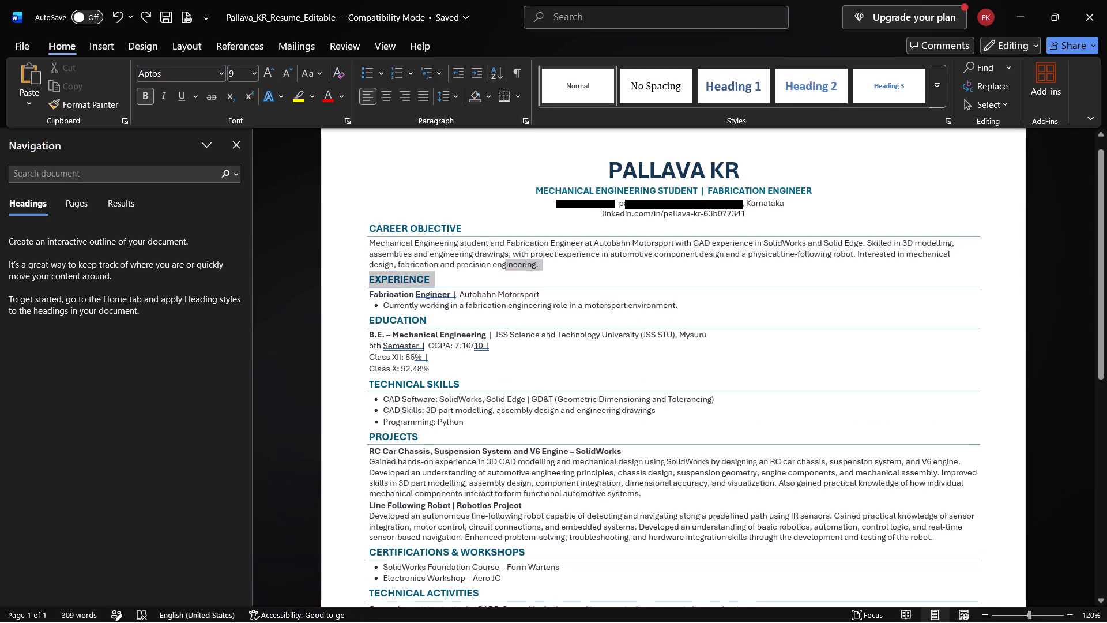
drag(517, 265, 511, 256)
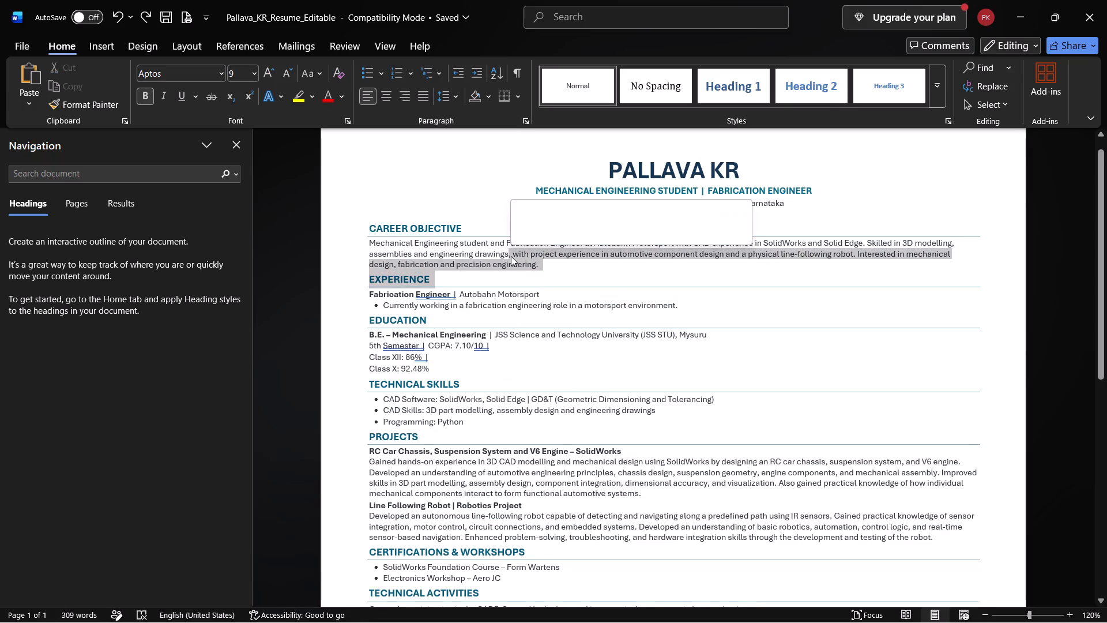
click(522, 275)
drag(541, 264, 519, 253)
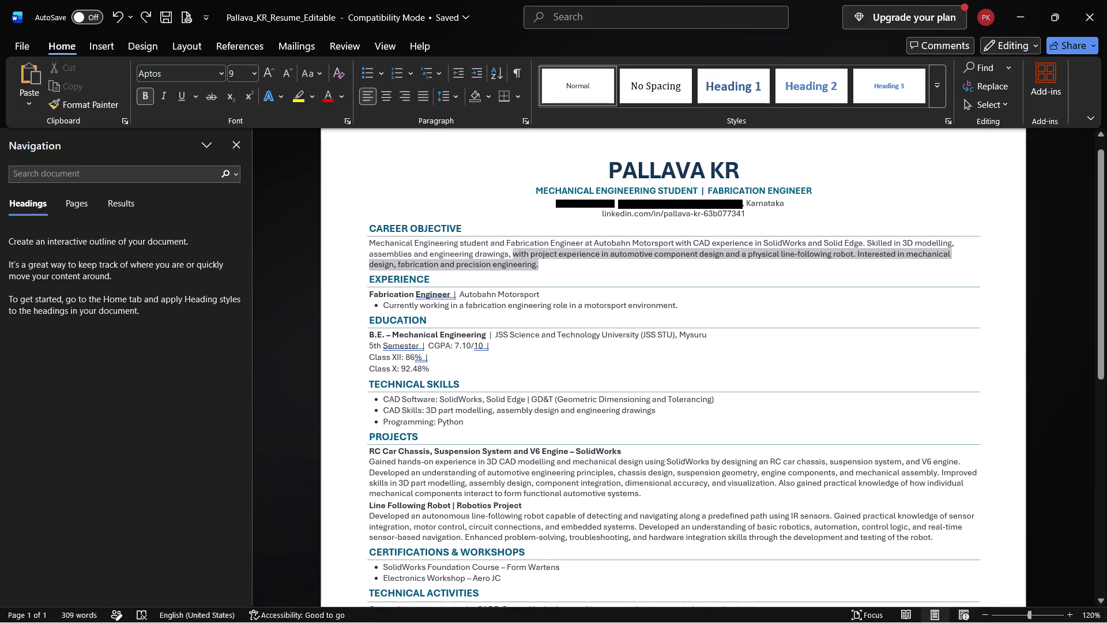
drag(519, 253, 499, 241)
key(BackSpace)
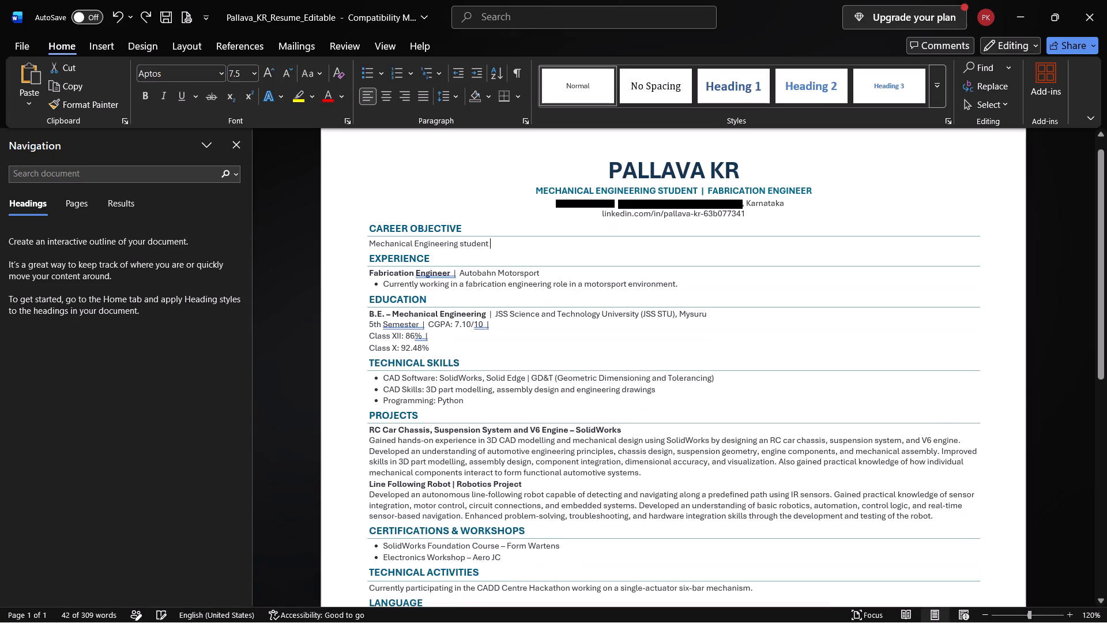
key(ctrl+v)
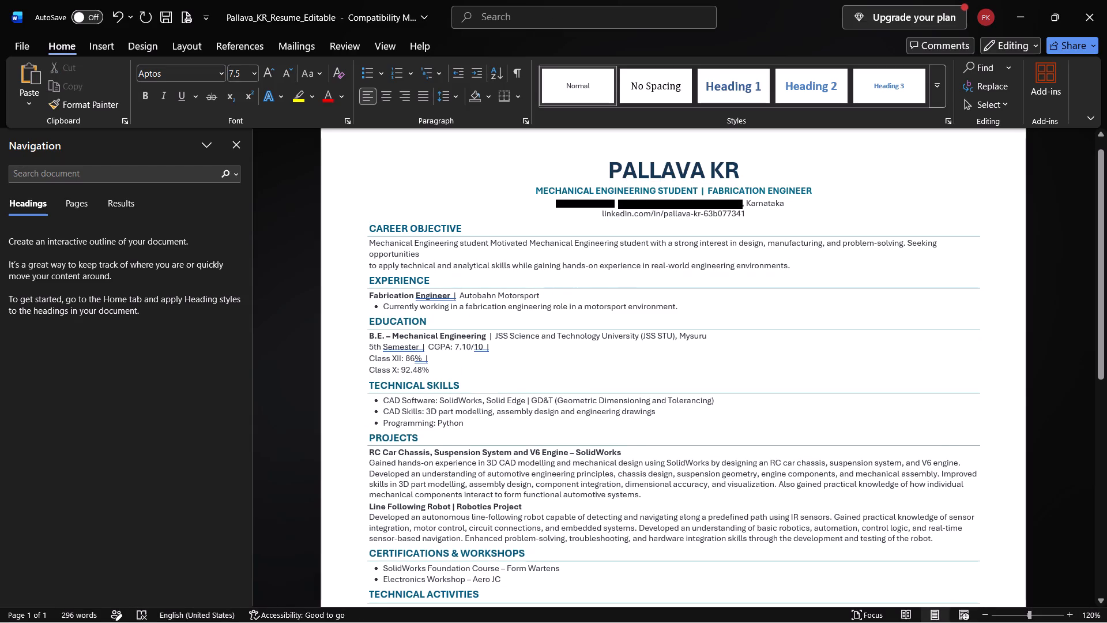
Delete the leftover "Mechanical Engineering student" before "Motivated" and join the new objective's two lines into one paragraph.
drag(490, 242, 376, 236)
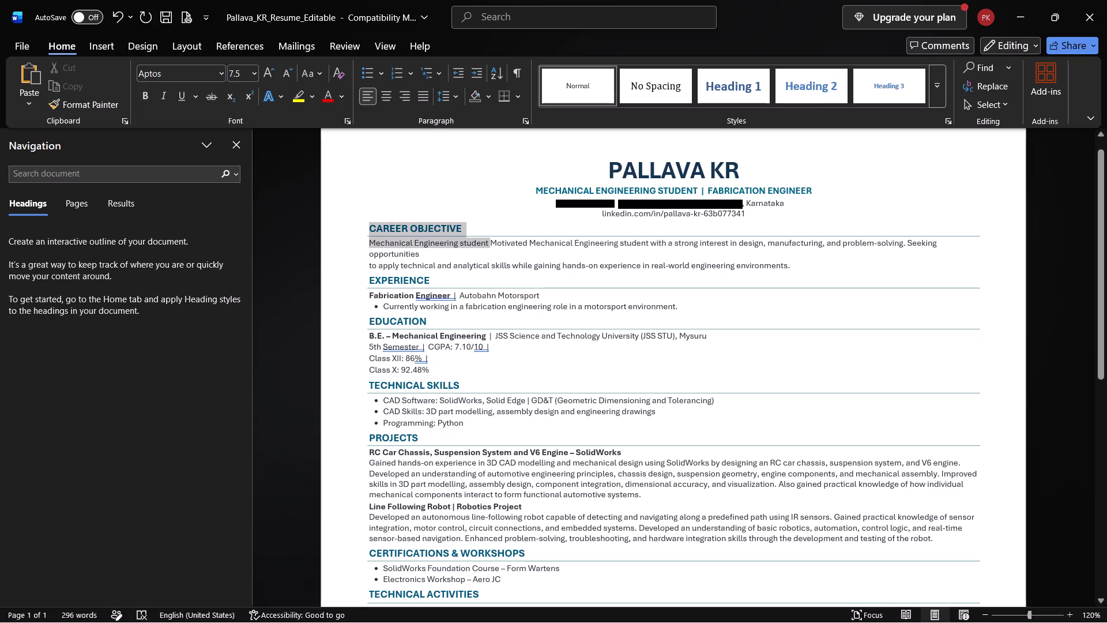
drag(376, 236, 368, 239)
key(BackSpace)
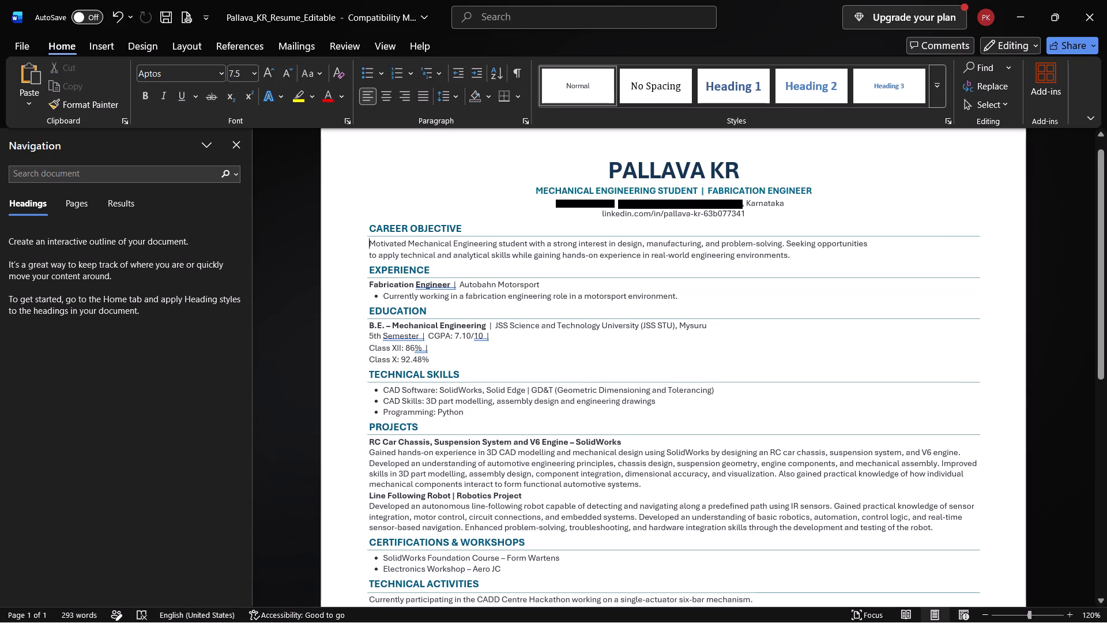
click(367, 257)
key(BackSpace)
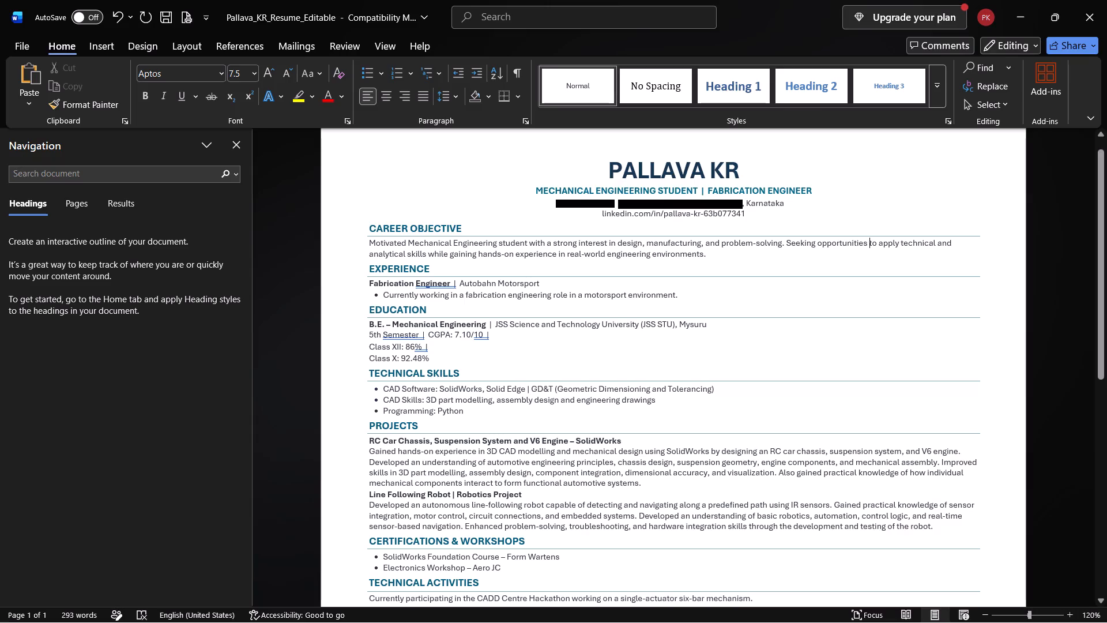
Review the resume's content and layout from the name header down to the Hobbies section.
scroll(609, 354, down, 1)
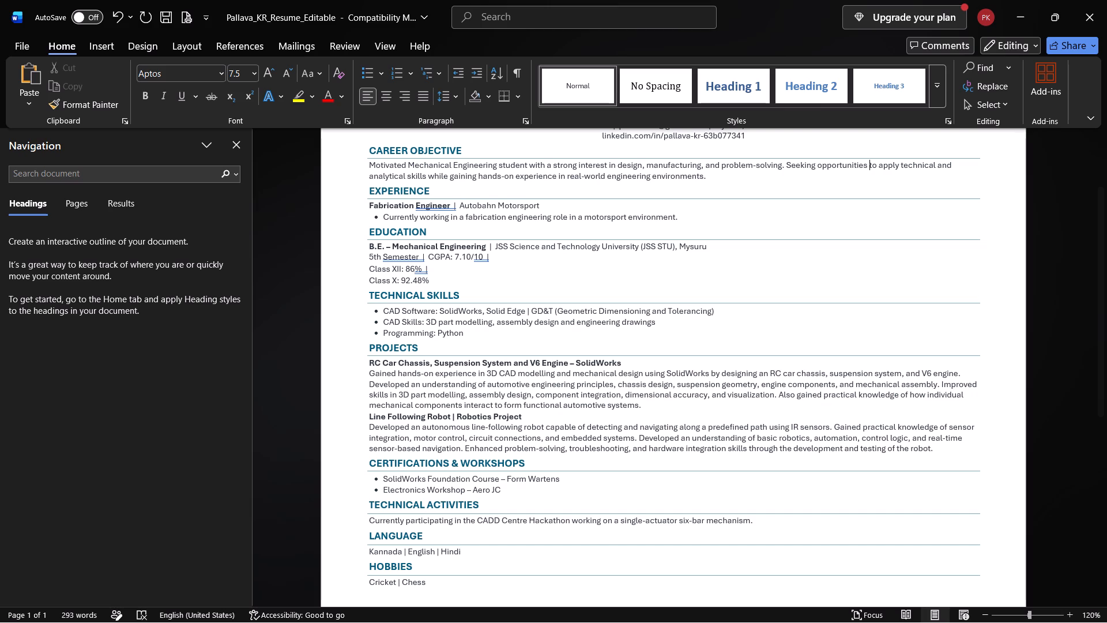
scroll(638, 205, up, 1)
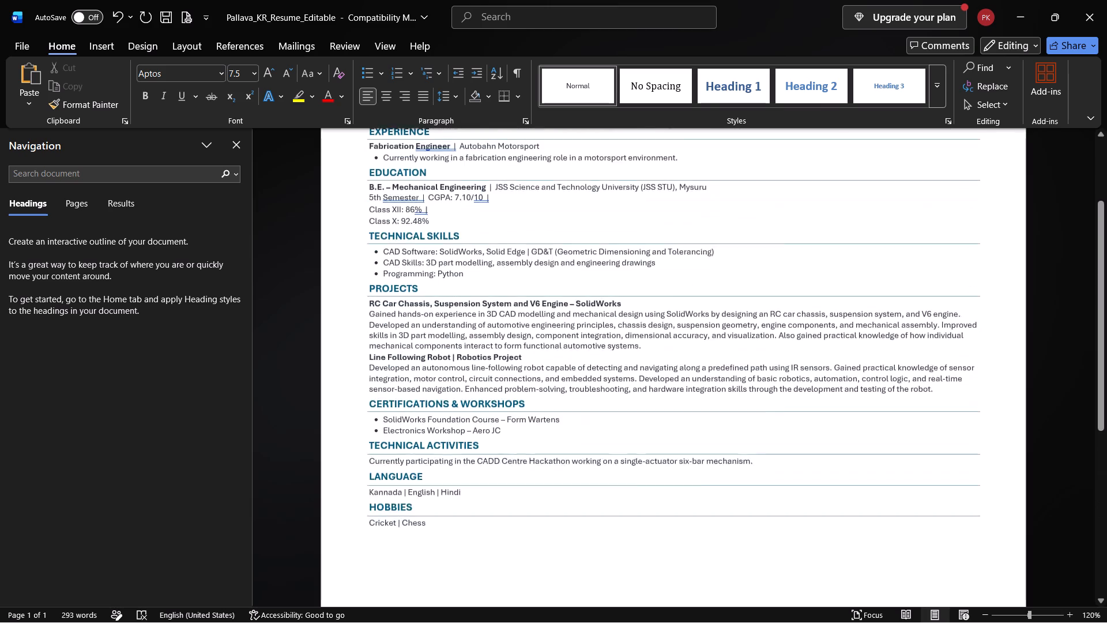
scroll(638, 205, up, 1)
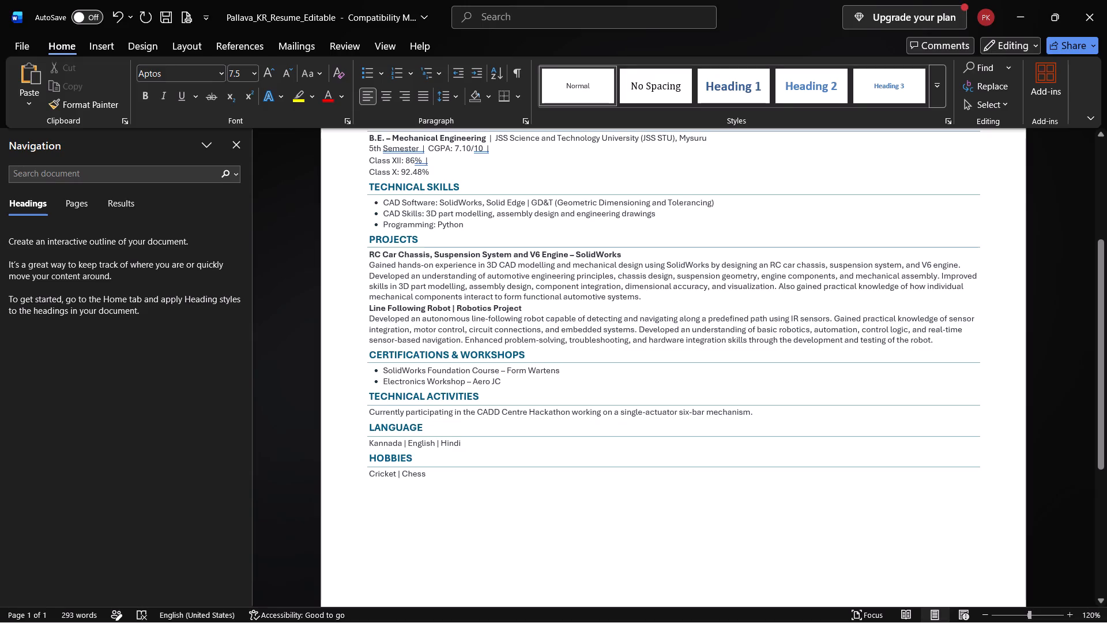
scroll(522, 264, up, 1)
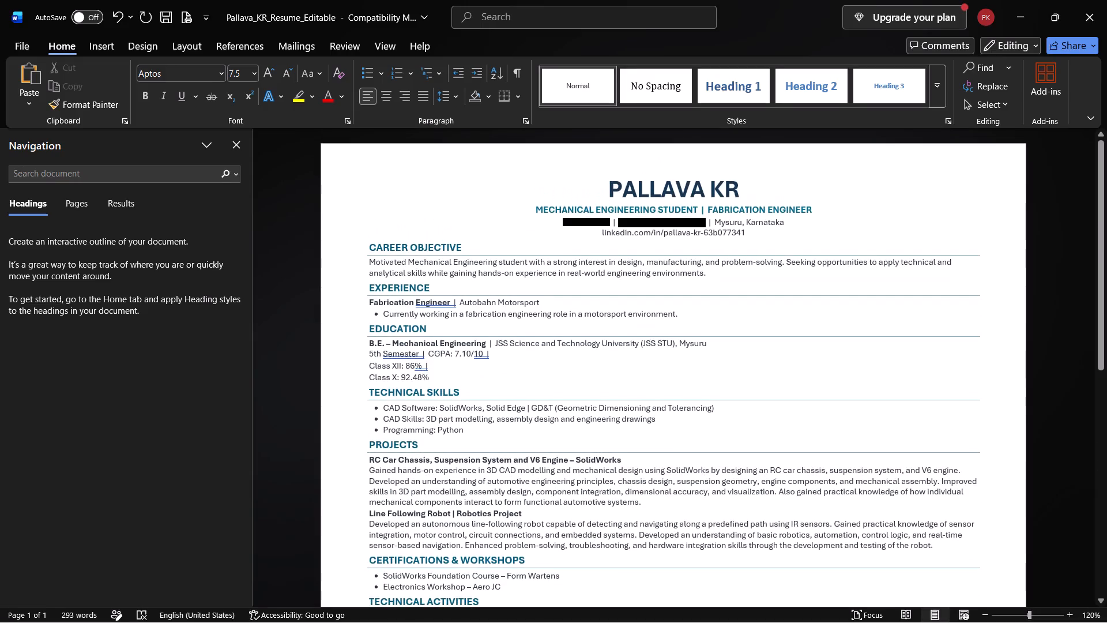
drag(549, 295, 554, 299)
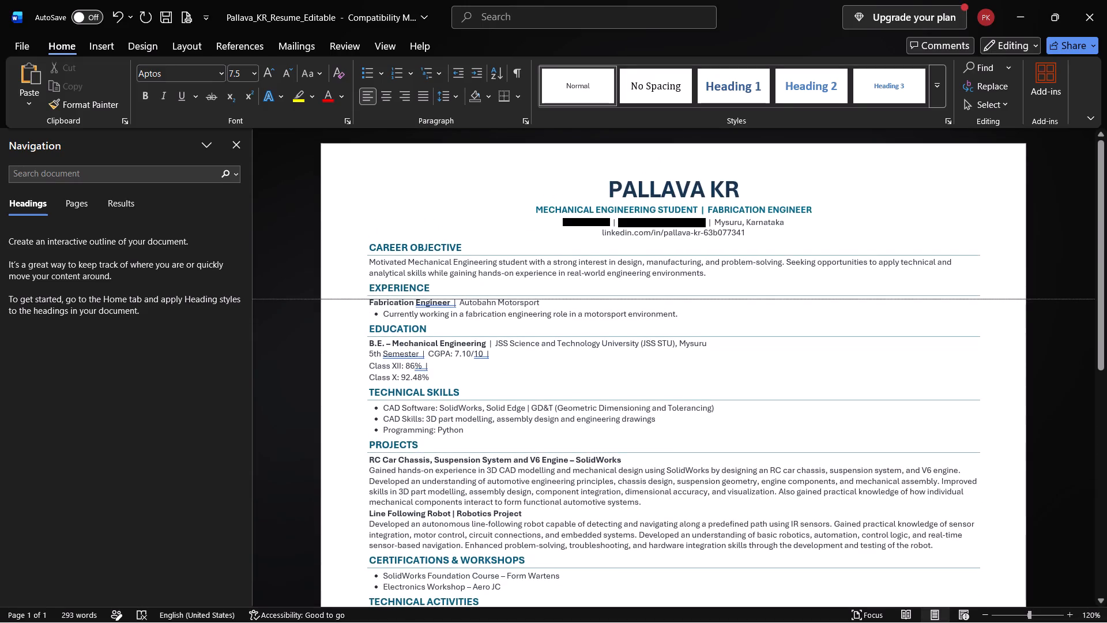
drag(554, 299, 548, 343)
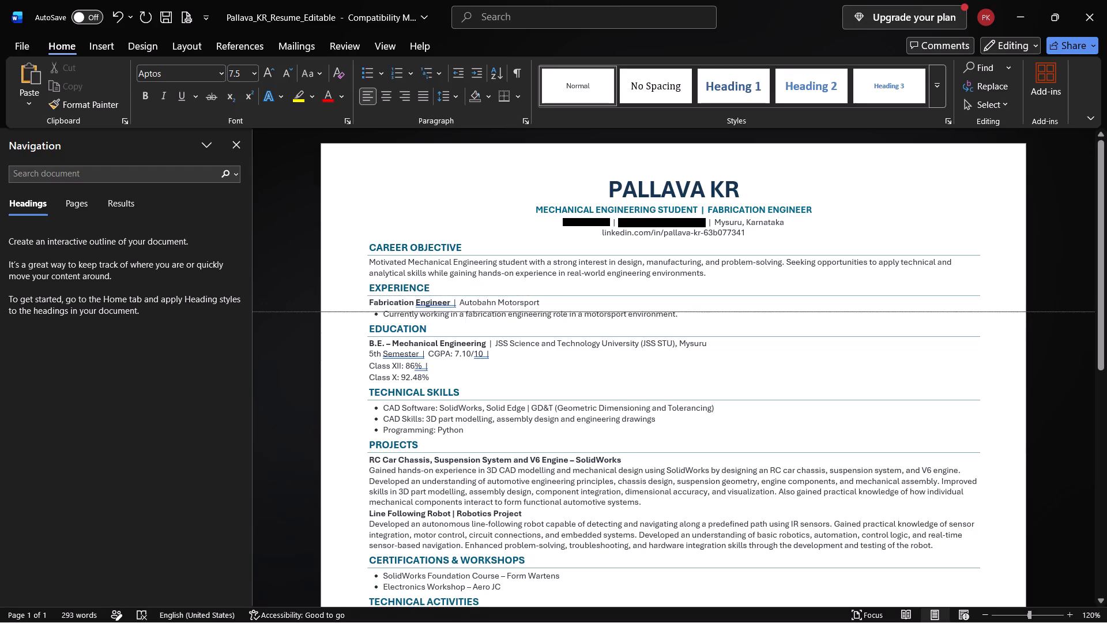
drag(548, 343, 543, 373)
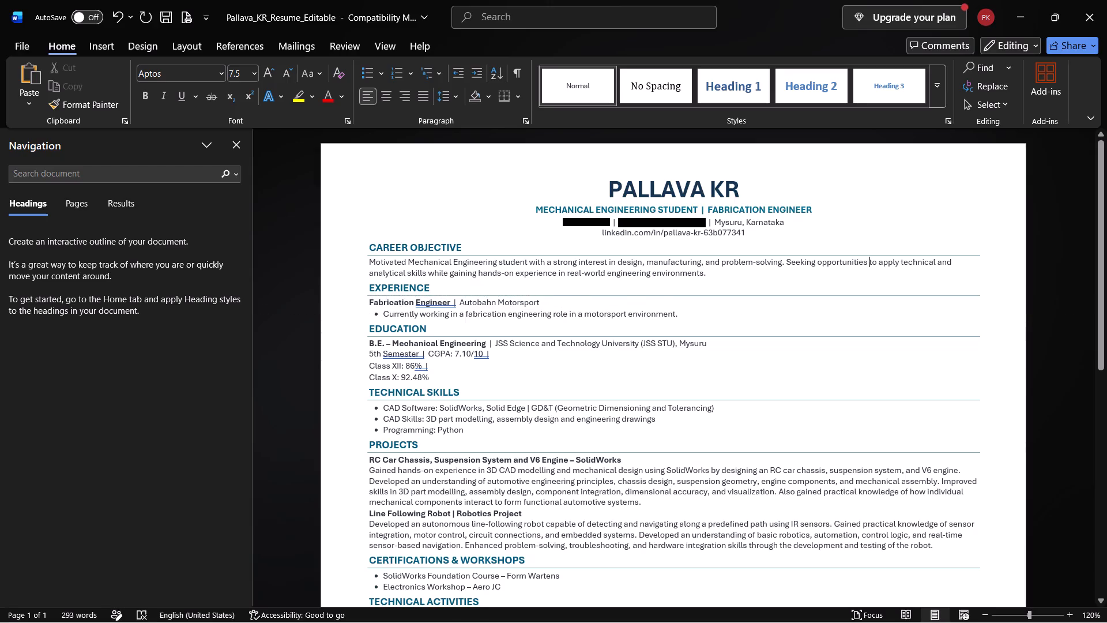
drag(566, 295, 566, 301)
scroll(541, 283, down, 2)
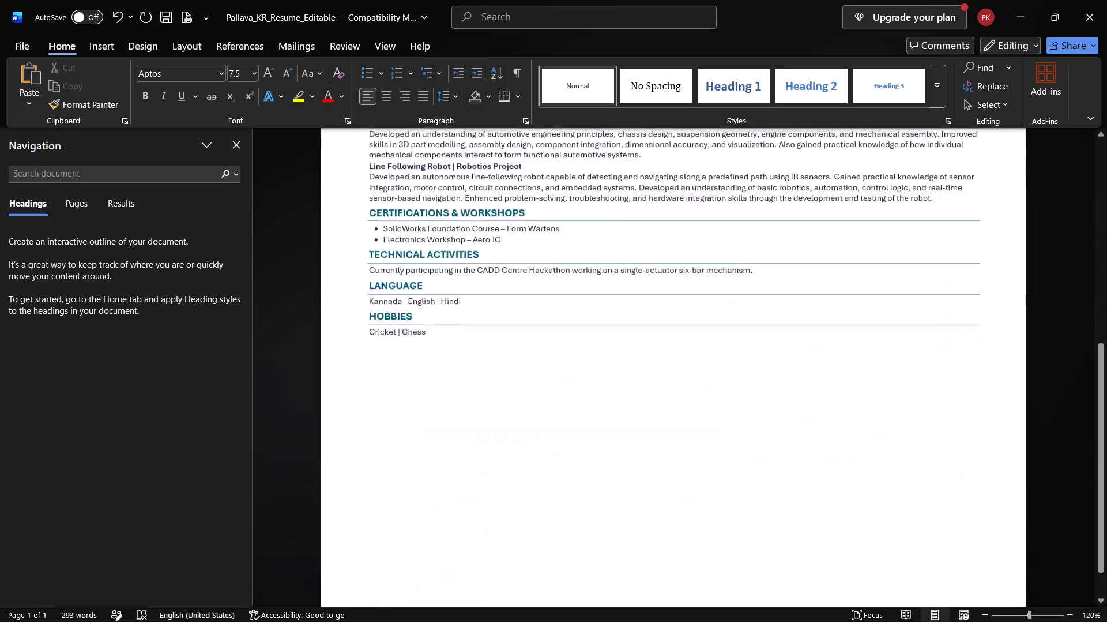
scroll(541, 283, down, 2)
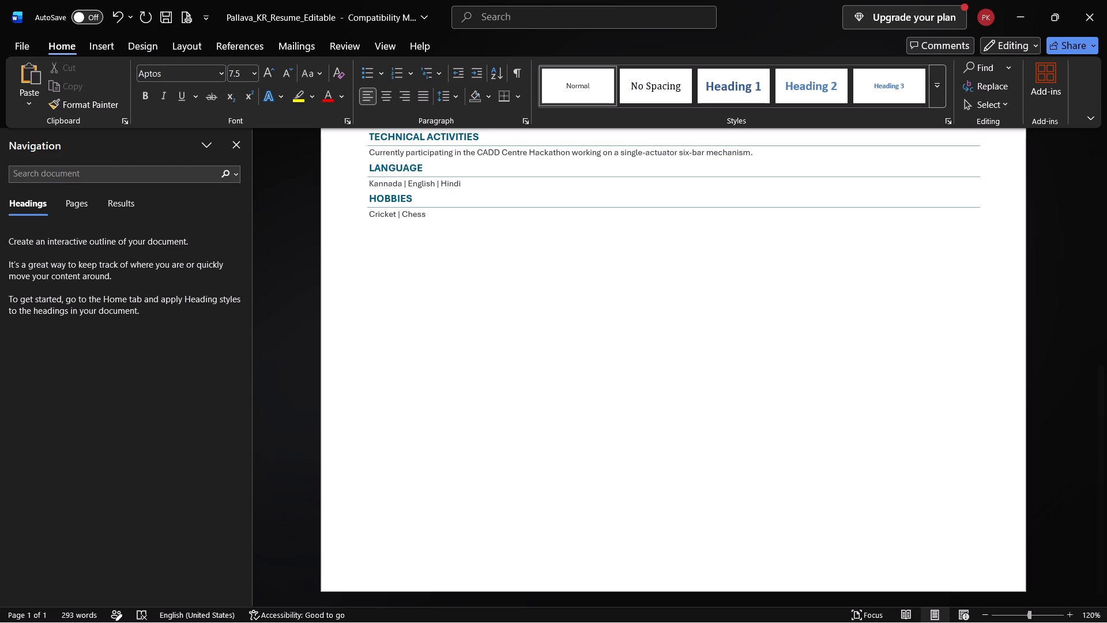
scroll(541, 283, up, 1)
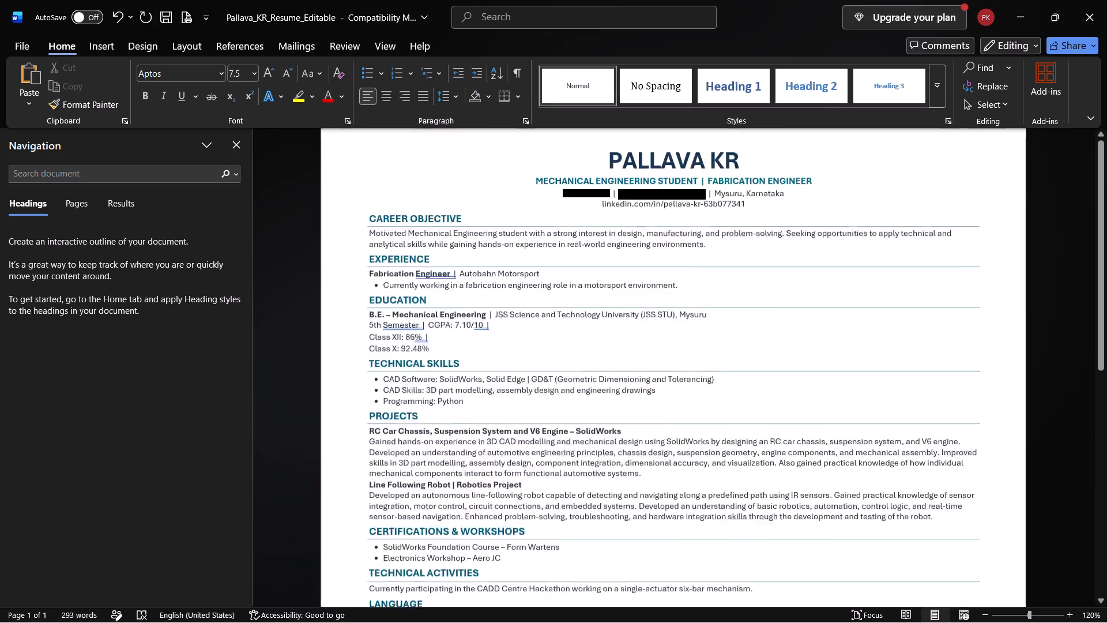
scroll(541, 283, up, 1)
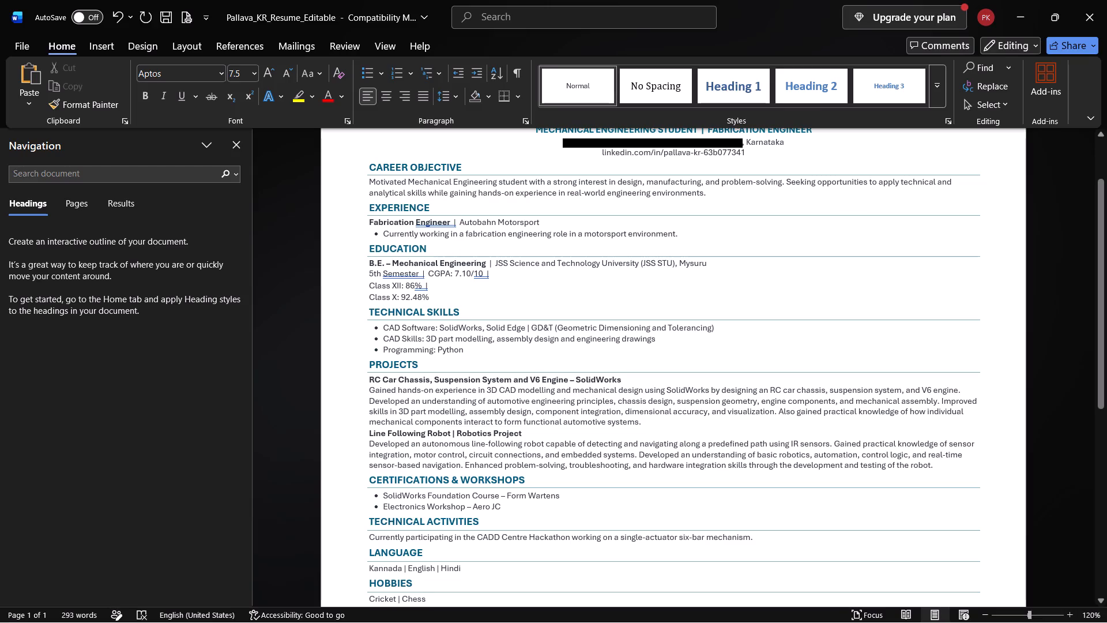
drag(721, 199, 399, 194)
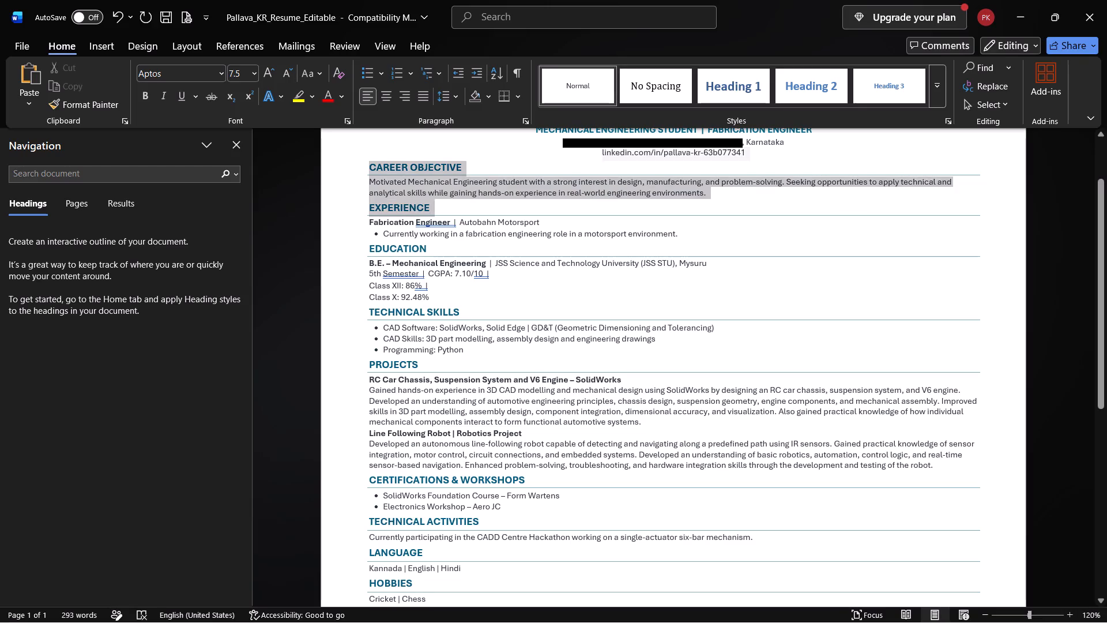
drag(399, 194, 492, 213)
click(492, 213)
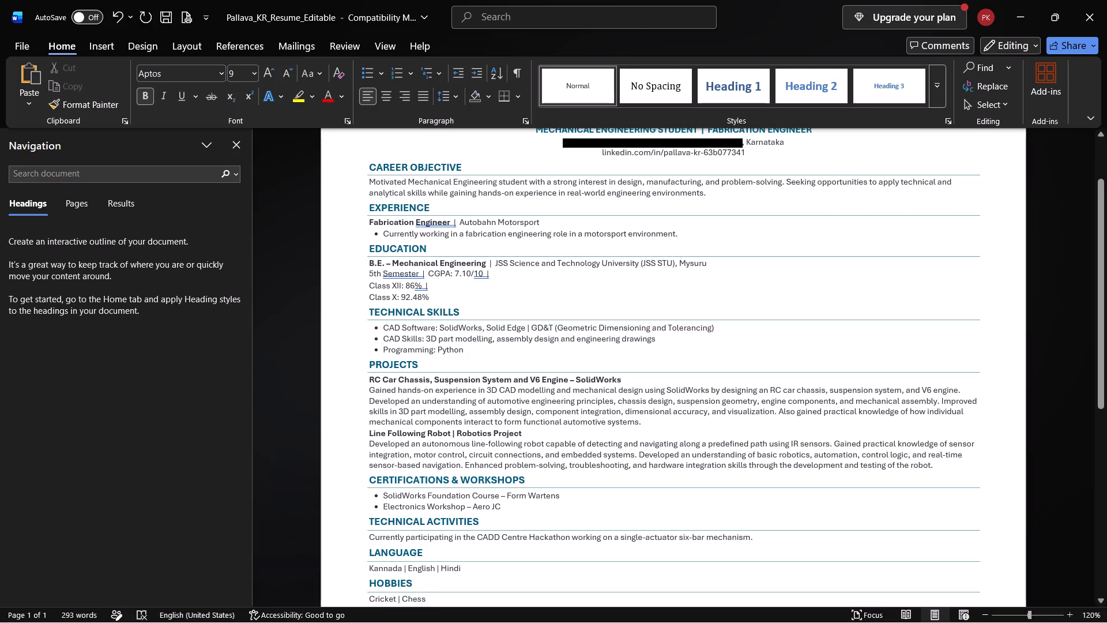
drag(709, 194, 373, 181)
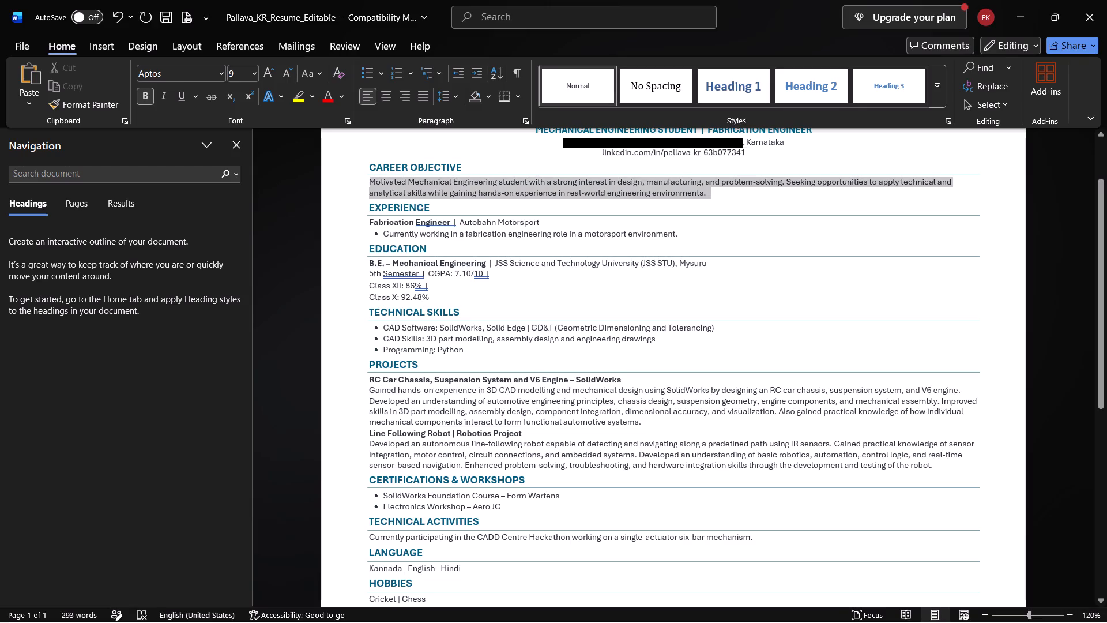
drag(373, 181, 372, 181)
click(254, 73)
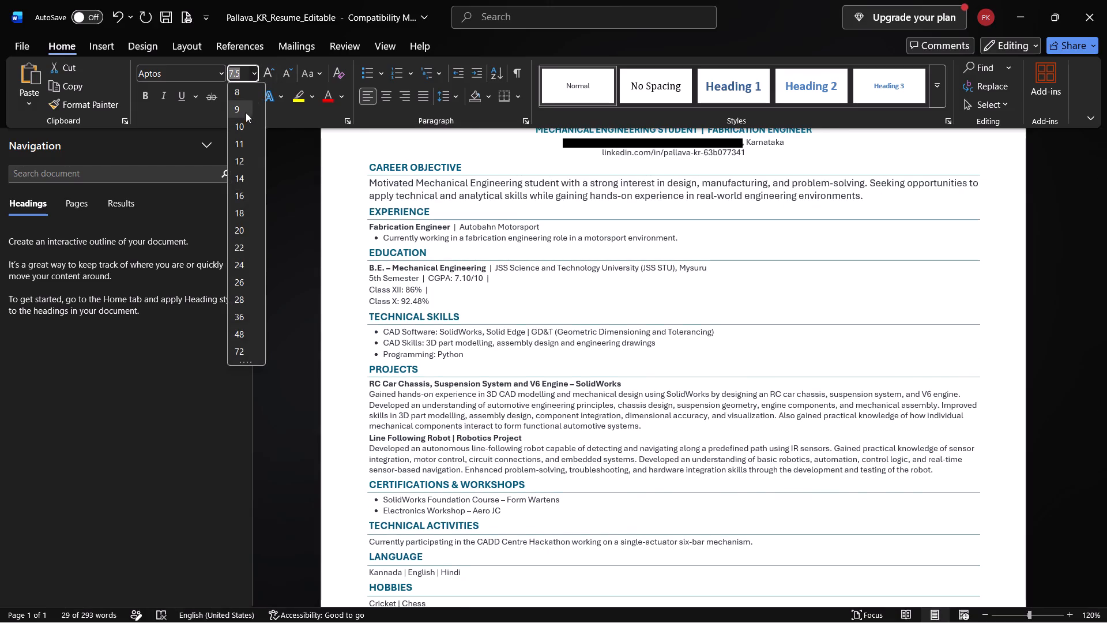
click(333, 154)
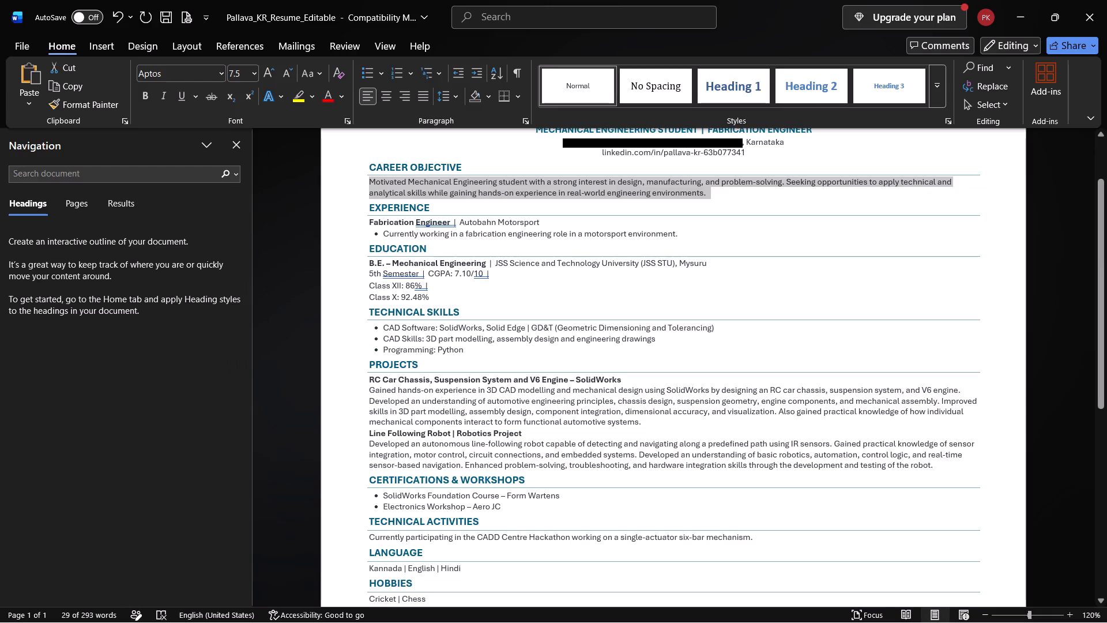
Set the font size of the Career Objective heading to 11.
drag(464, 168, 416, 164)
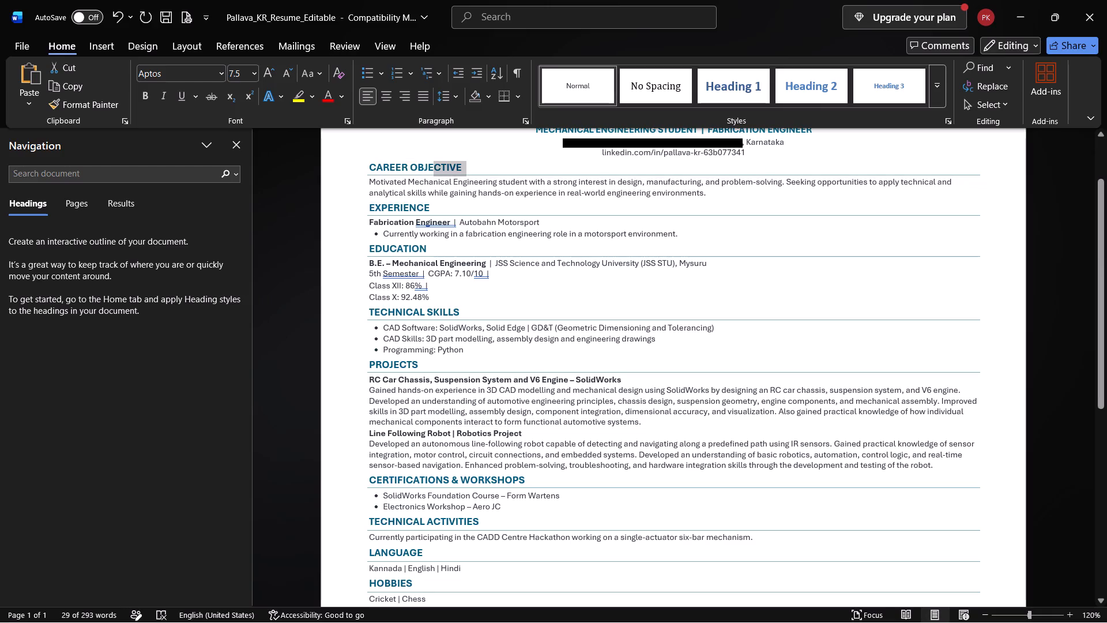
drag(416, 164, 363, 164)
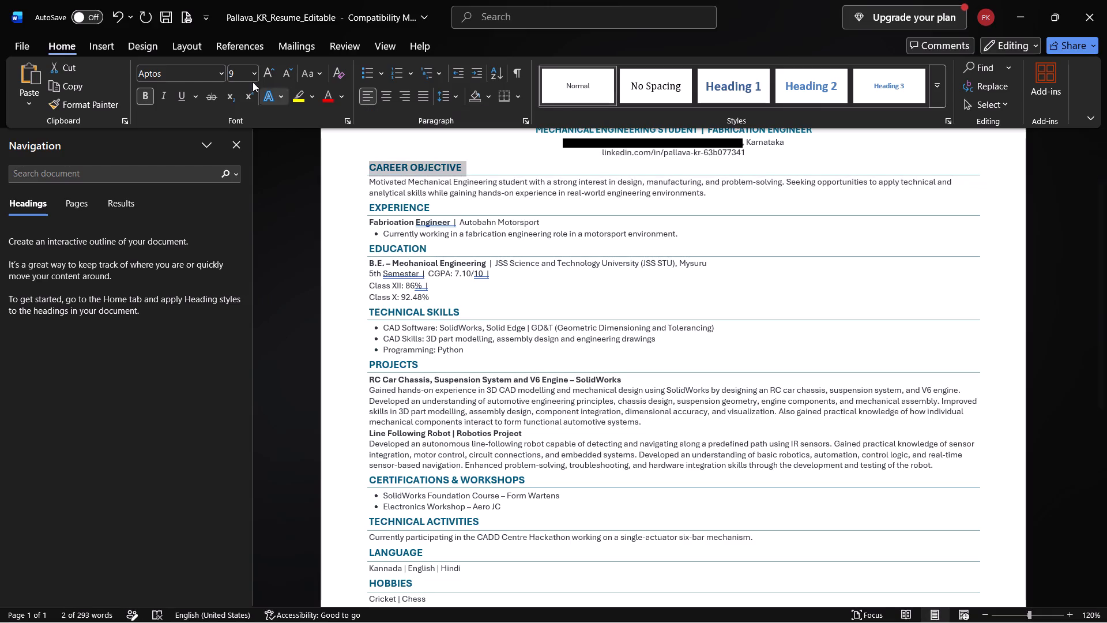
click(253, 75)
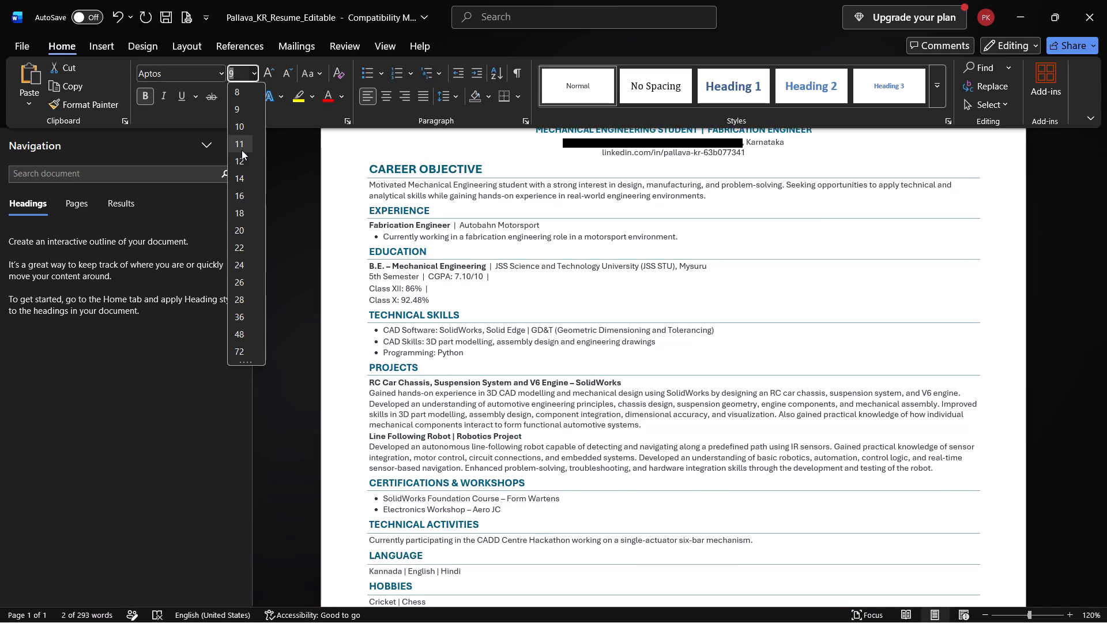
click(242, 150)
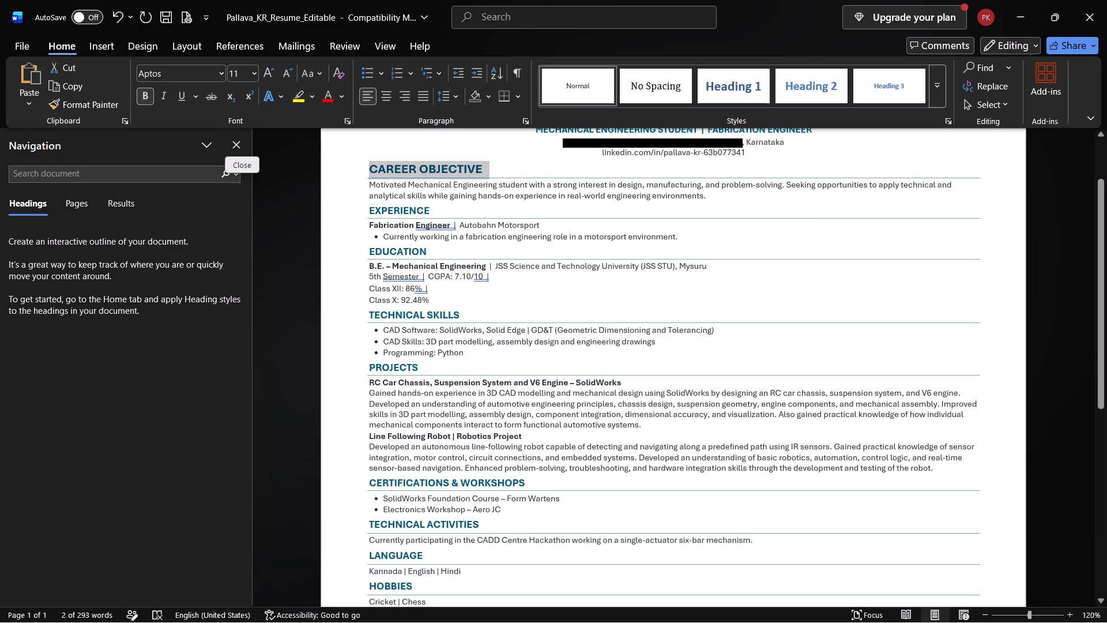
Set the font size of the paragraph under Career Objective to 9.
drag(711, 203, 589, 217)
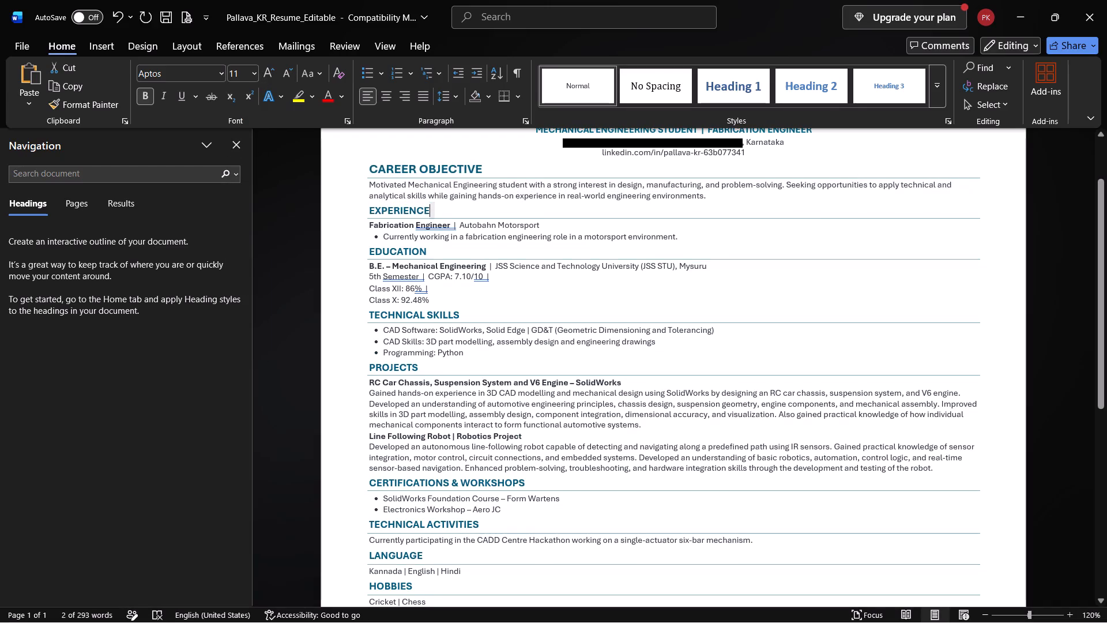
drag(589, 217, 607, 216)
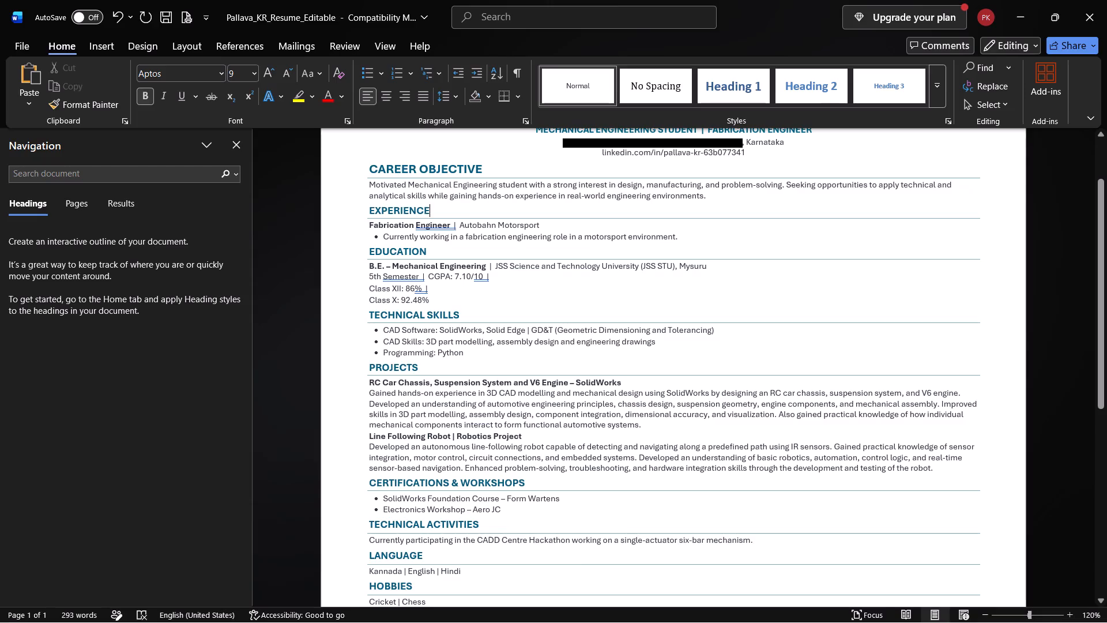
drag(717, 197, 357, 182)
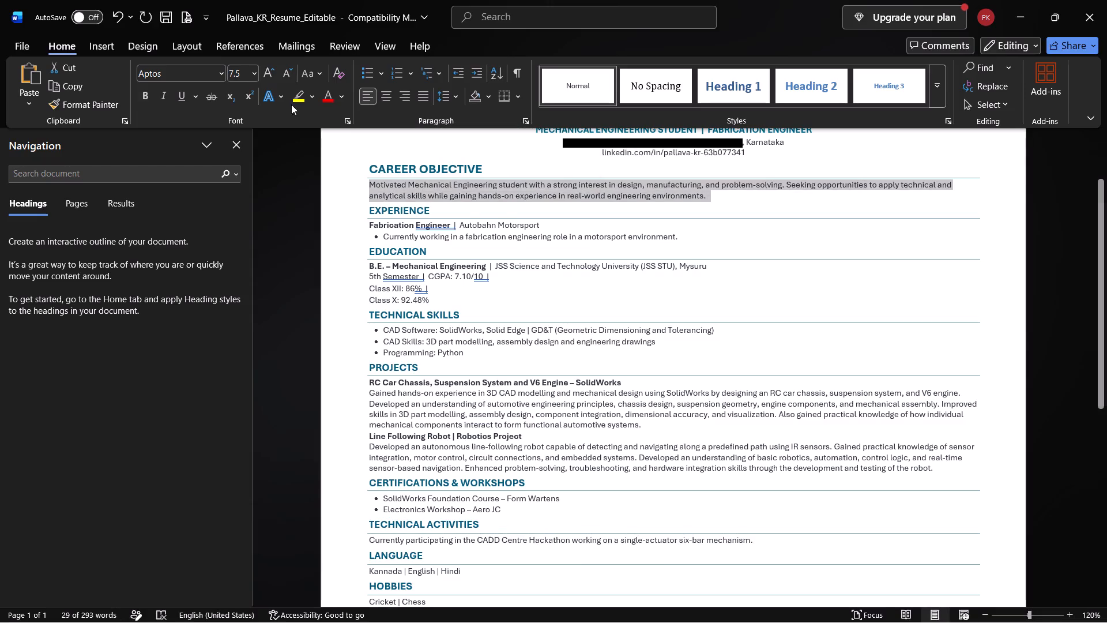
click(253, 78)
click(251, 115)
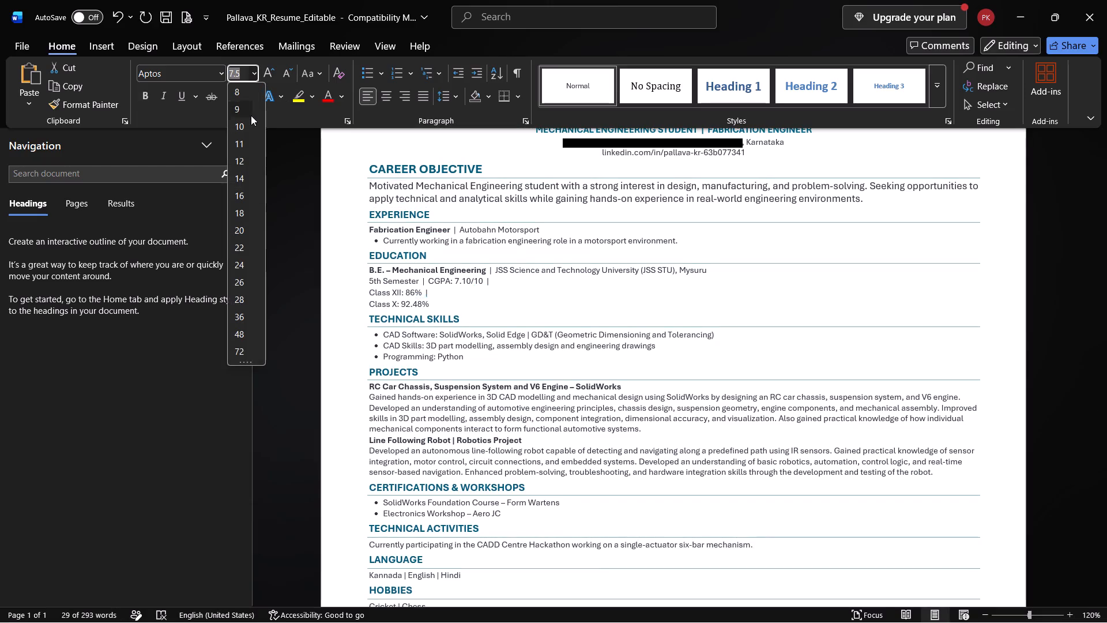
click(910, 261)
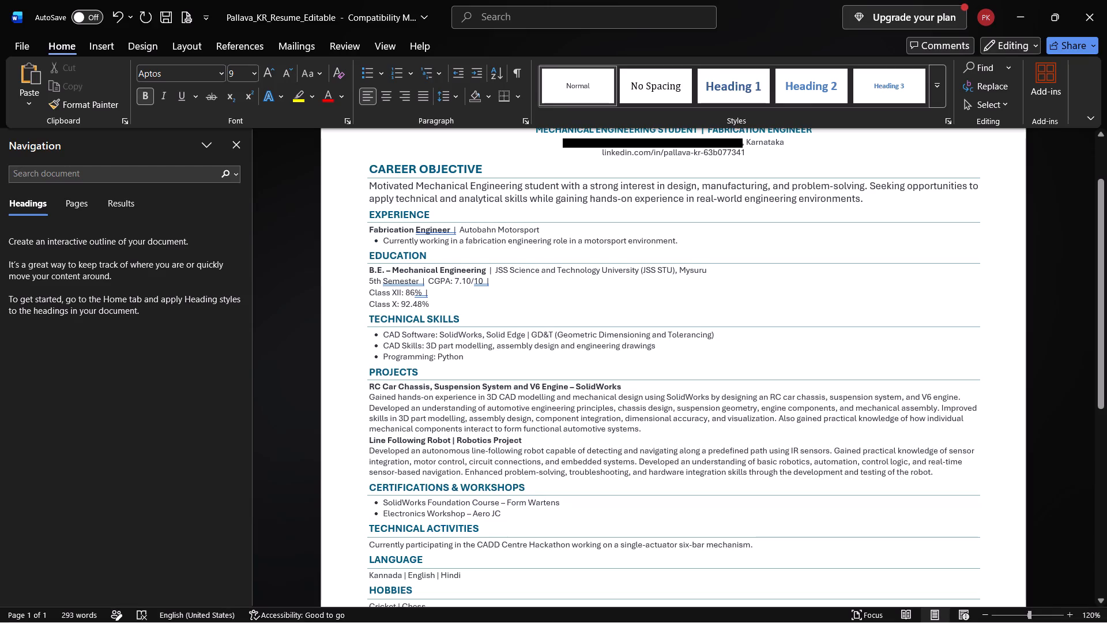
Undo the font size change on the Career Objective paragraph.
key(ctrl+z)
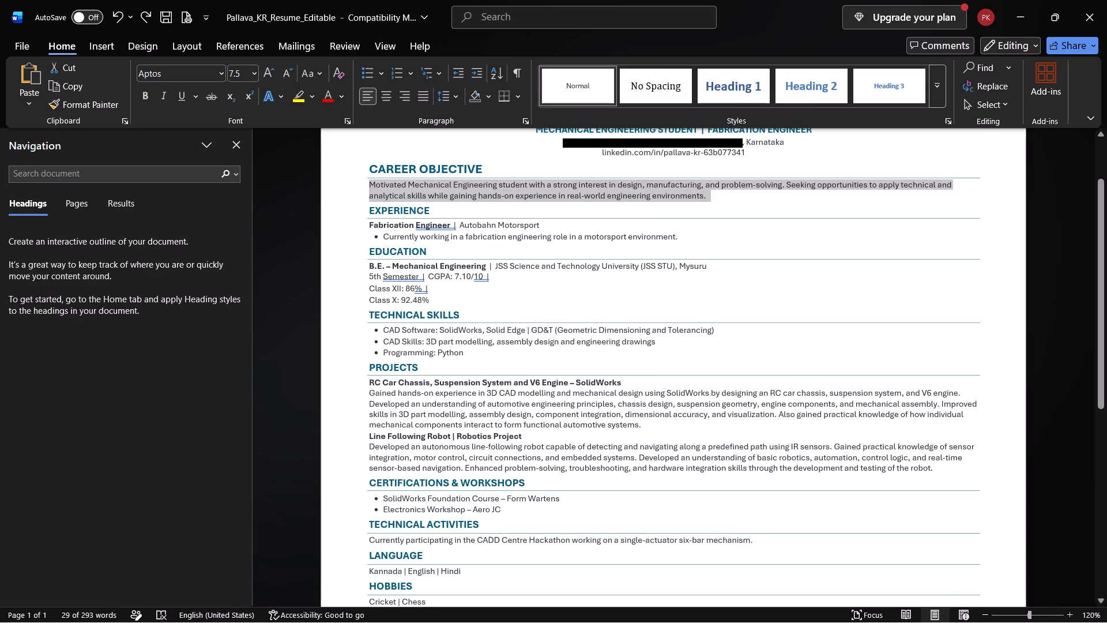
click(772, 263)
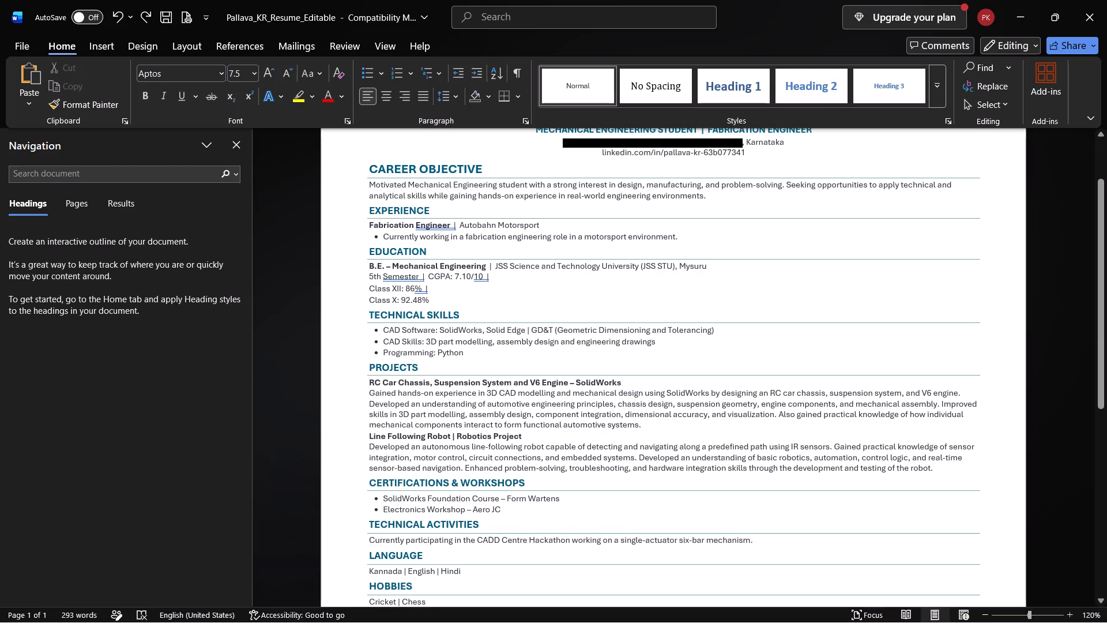
Set the font size of the Career Objective heading to 9.
drag(485, 168, 338, 141)
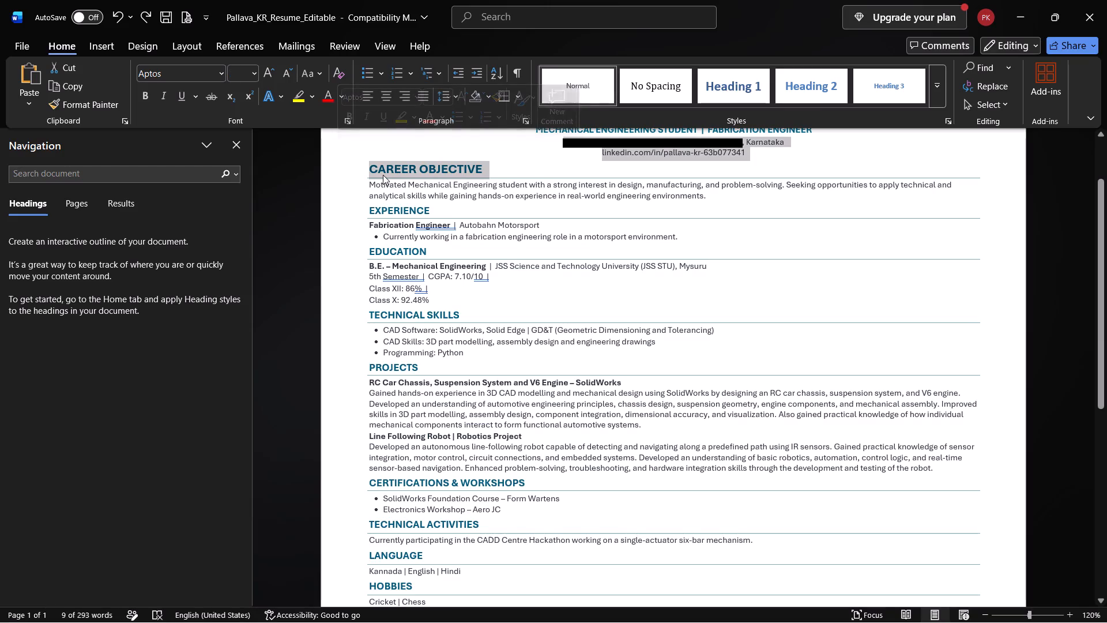
click(360, 167)
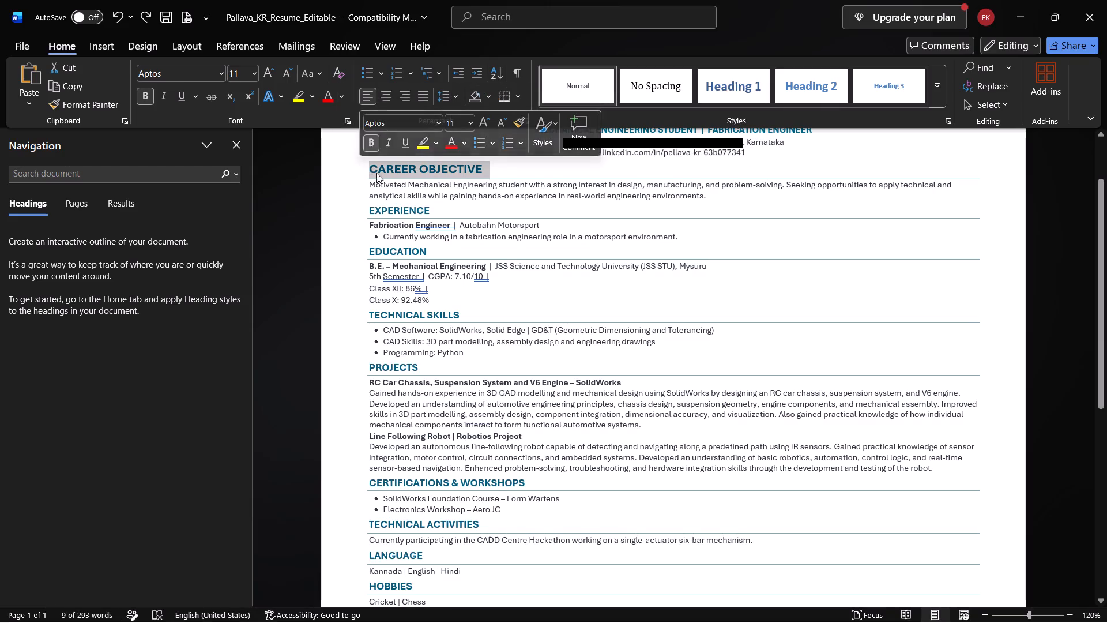
click(352, 175)
click(502, 146)
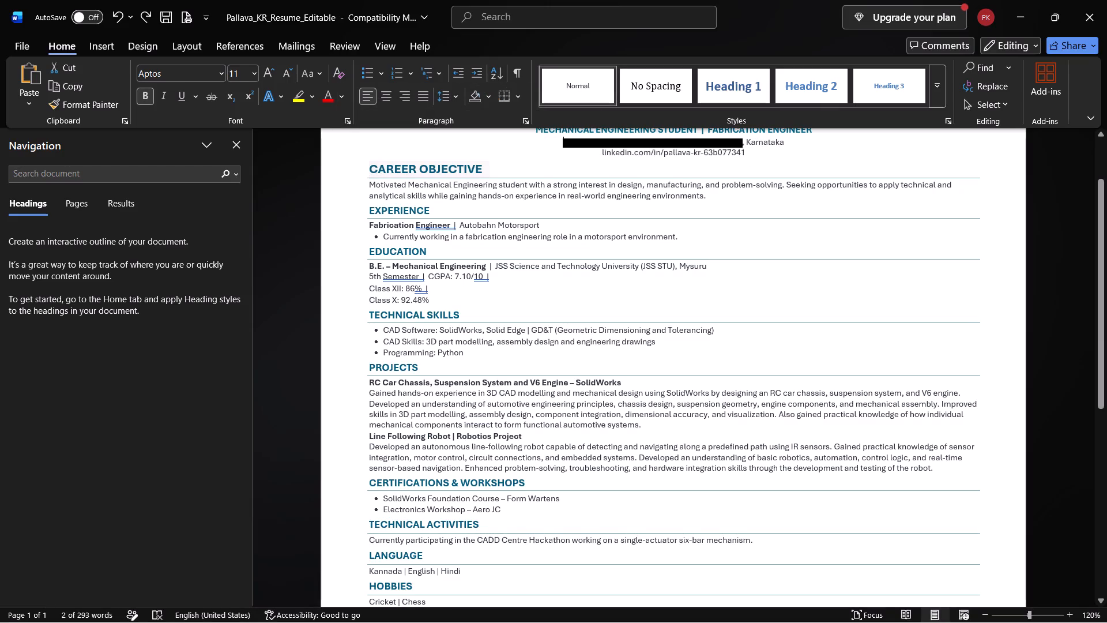
drag(484, 170, 382, 180)
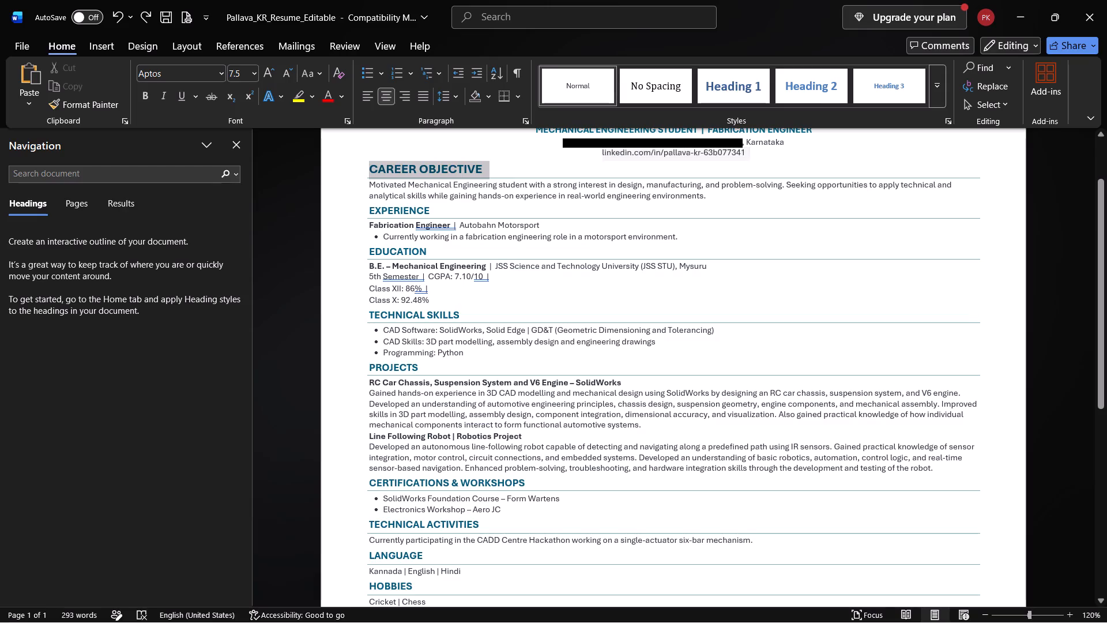
drag(382, 180, 378, 167)
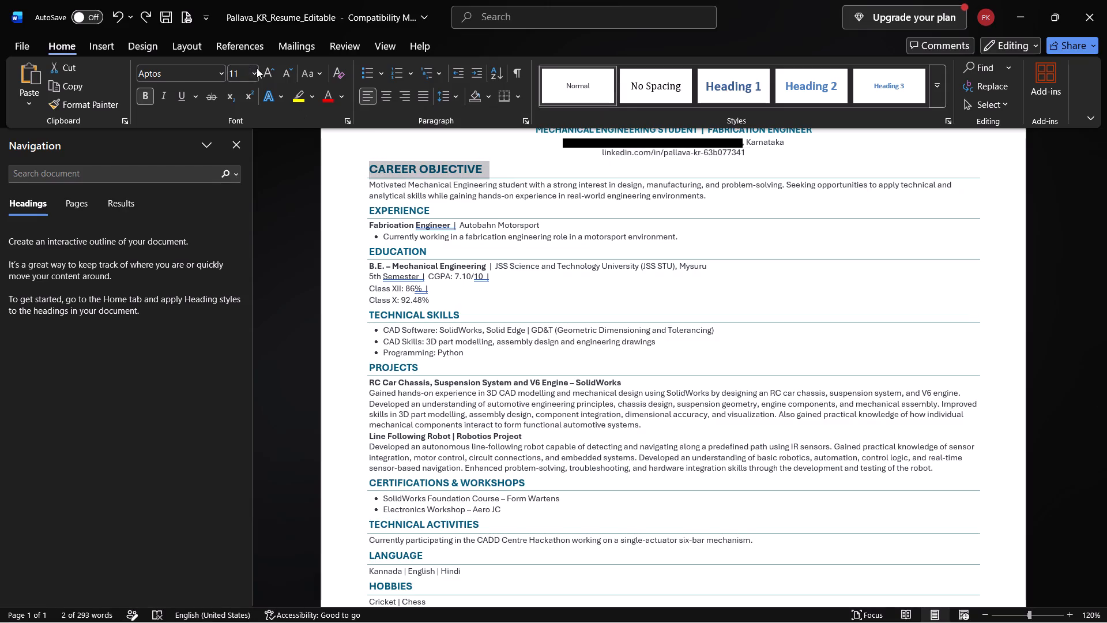
click(257, 69)
click(246, 106)
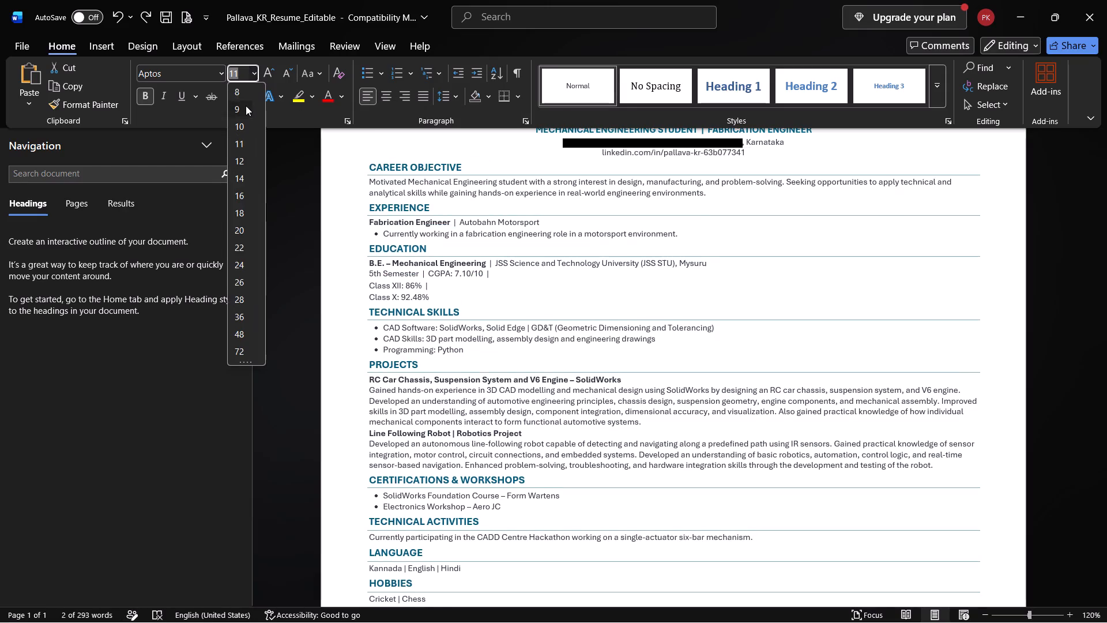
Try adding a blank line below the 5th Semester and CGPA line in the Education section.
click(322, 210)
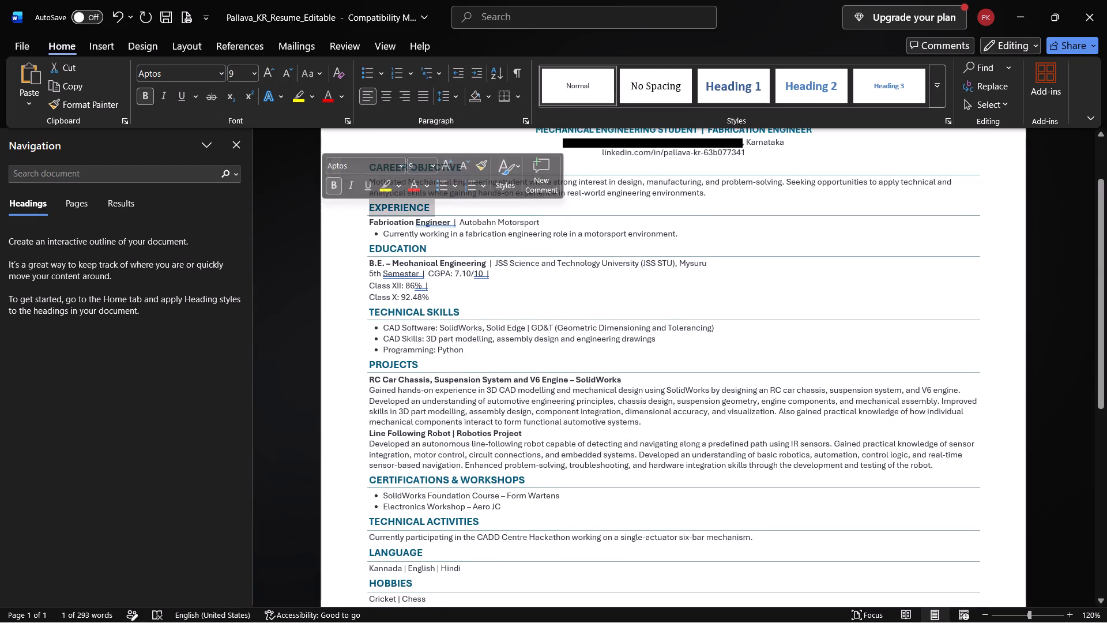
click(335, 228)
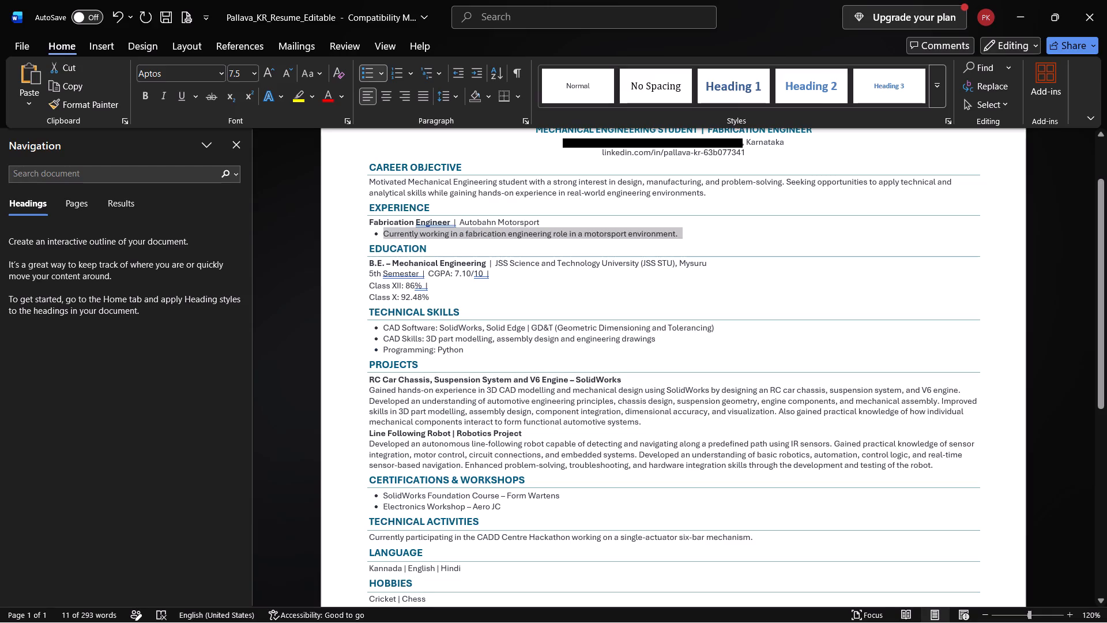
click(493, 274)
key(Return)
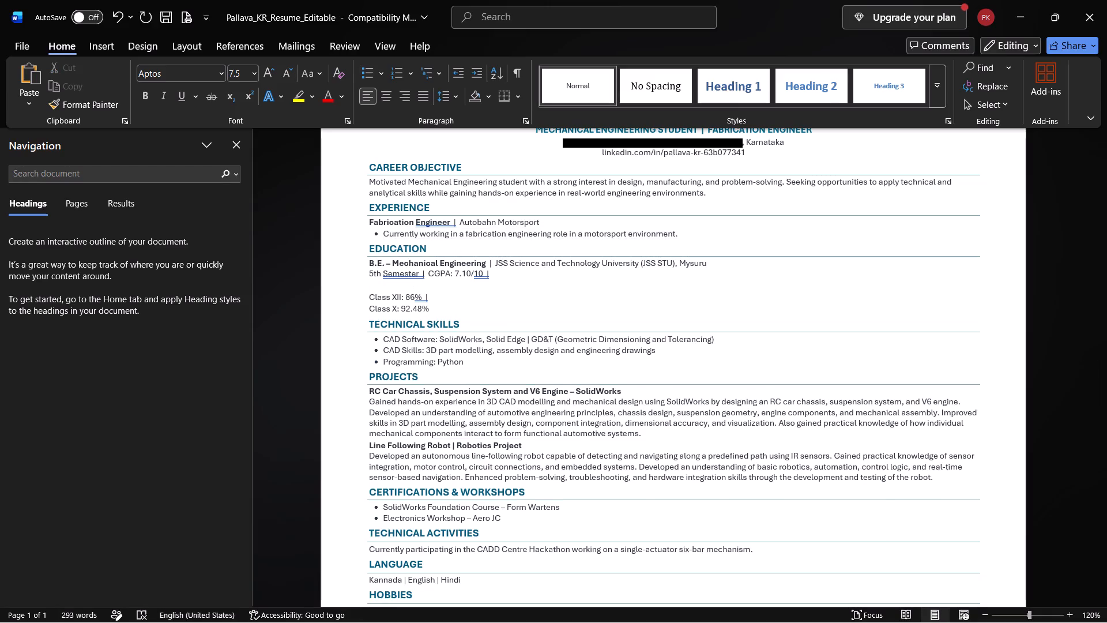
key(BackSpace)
Delete "| FABRICATION ENGINEER" from the subtitle under the name, keeping "MECHANICAL ENGINEERING STUDENT".
scroll(493, 274, right, 1)
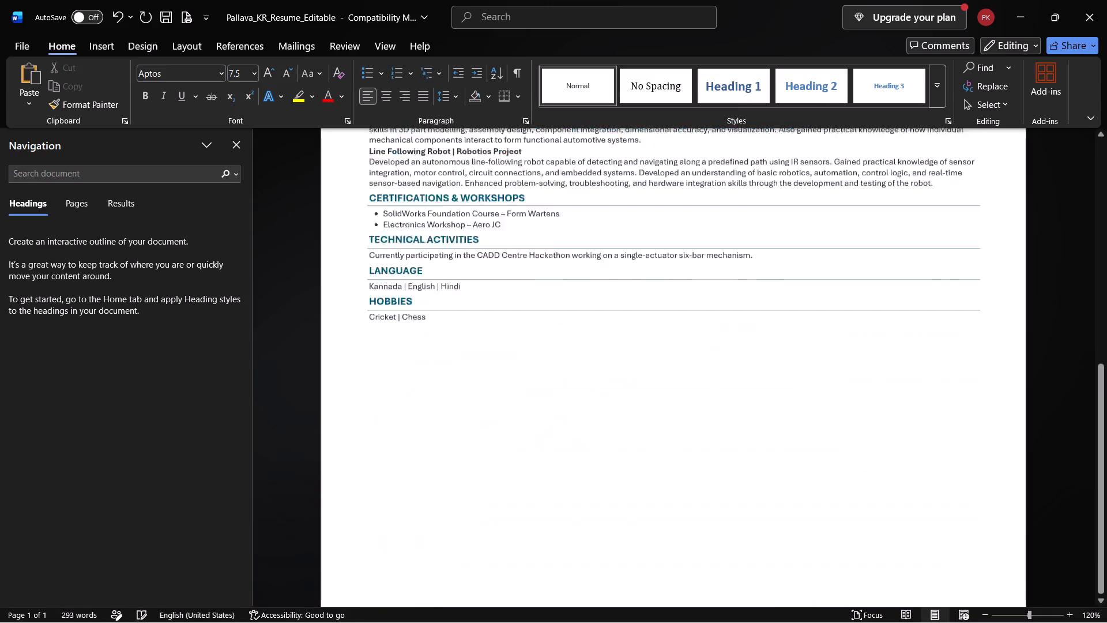
scroll(493, 274, right, 1)
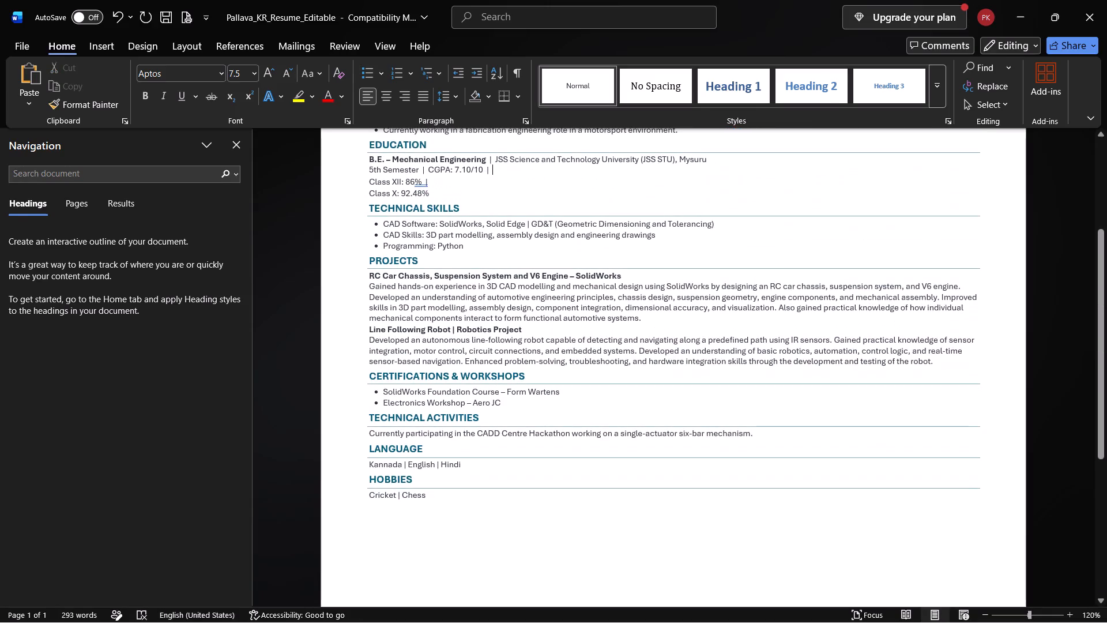
scroll(493, 274, up, 1)
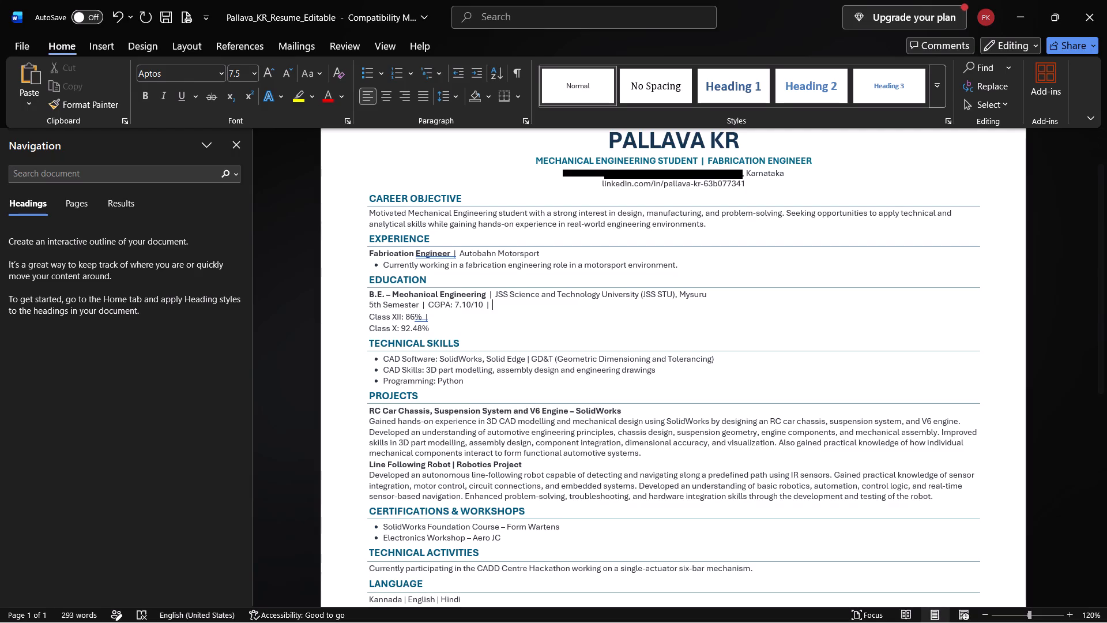
scroll(493, 274, up, 1)
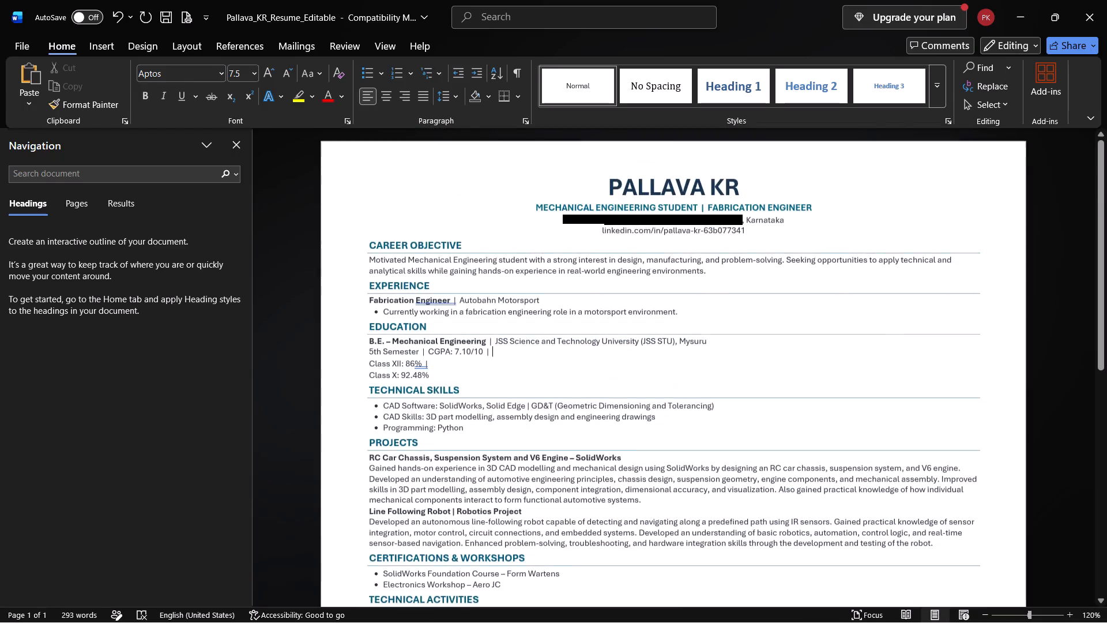
scroll(493, 274, up, 1)
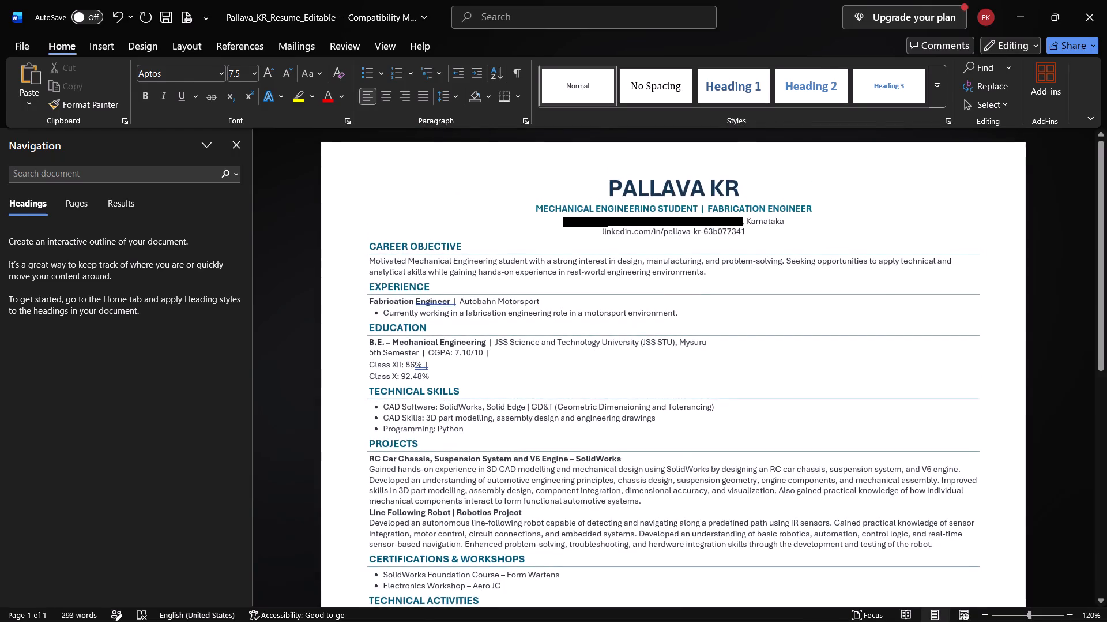
drag(819, 207, 703, 209)
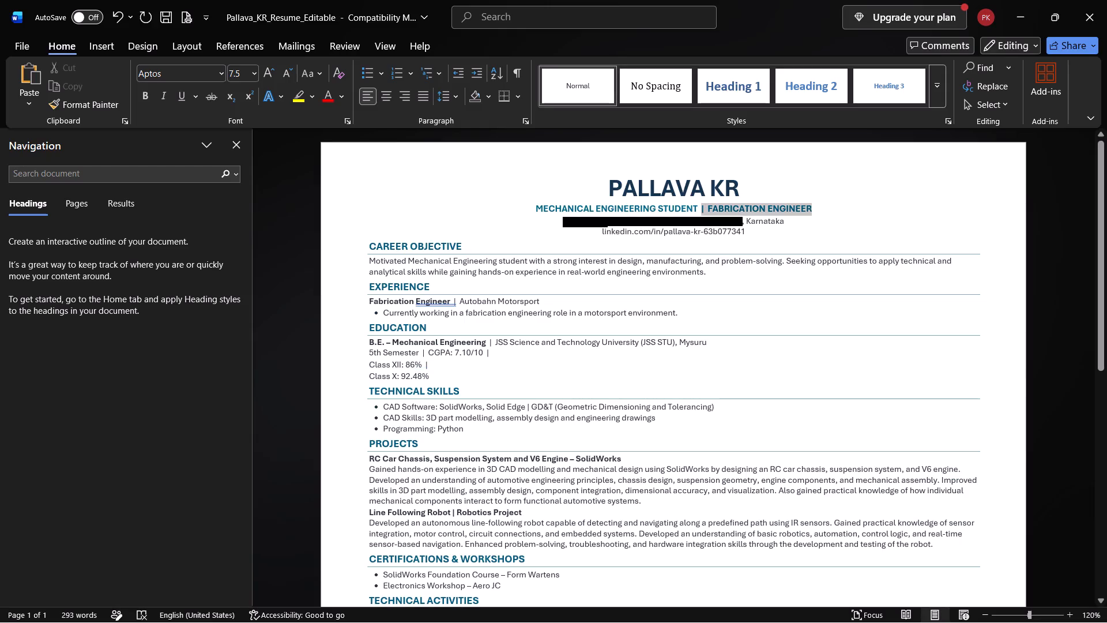
drag(703, 209, 702, 209)
key(BackSpace)
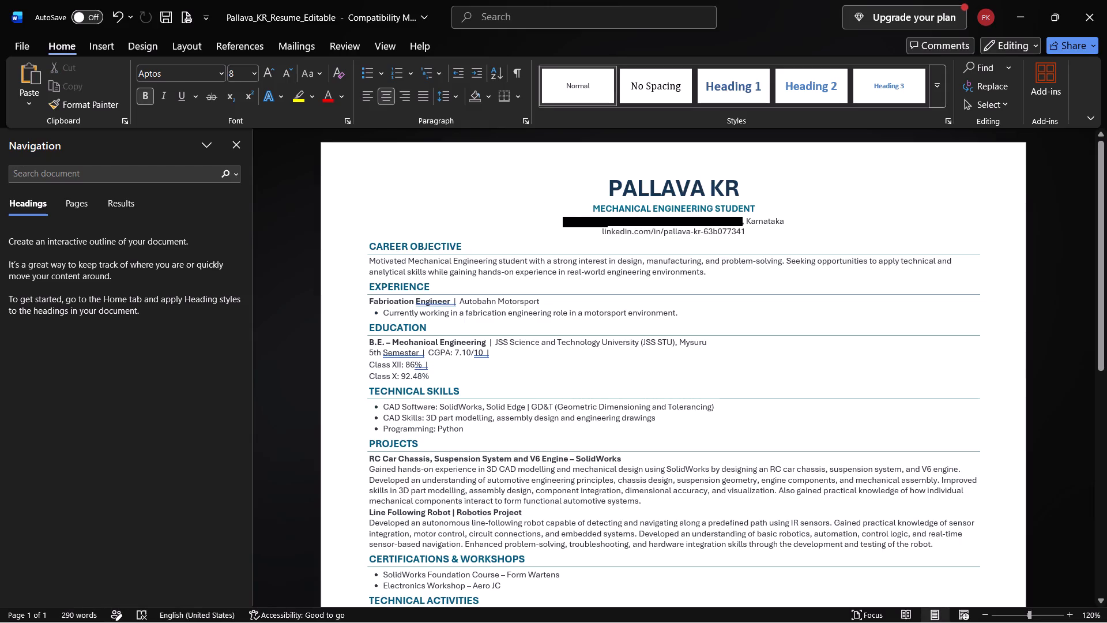
Delete the LinkedIn address from the resume header.
drag(750, 236, 599, 234)
key(BackSpace)
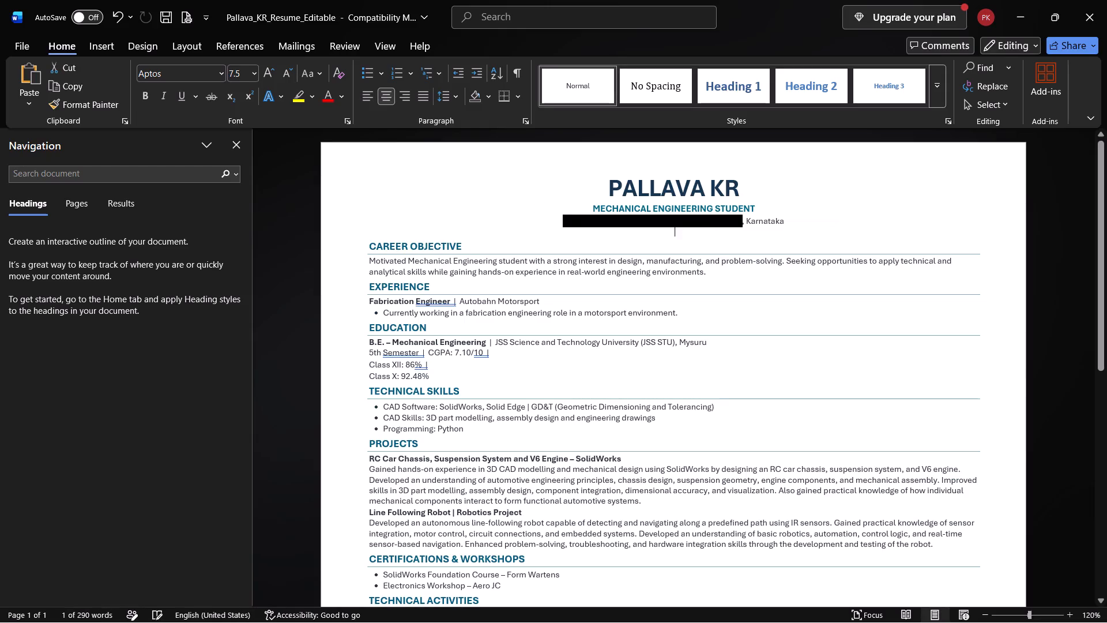
Join the 5th Semester and CGPA line onto the end of the B.E. line in Education, with a space after "Mysuru".
click(759, 337)
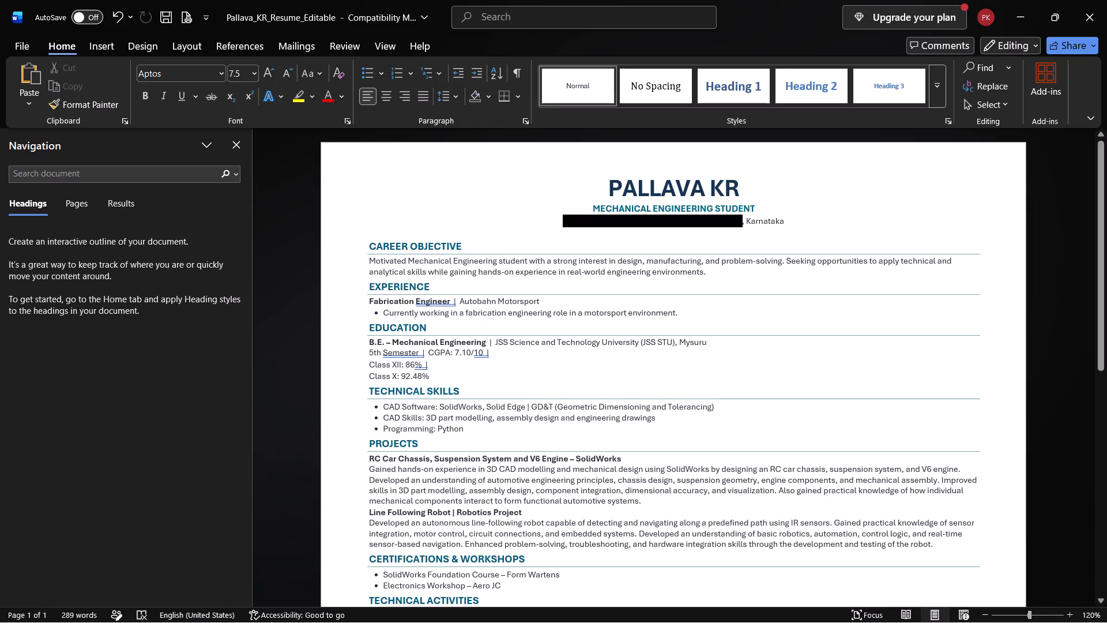
click(370, 366)
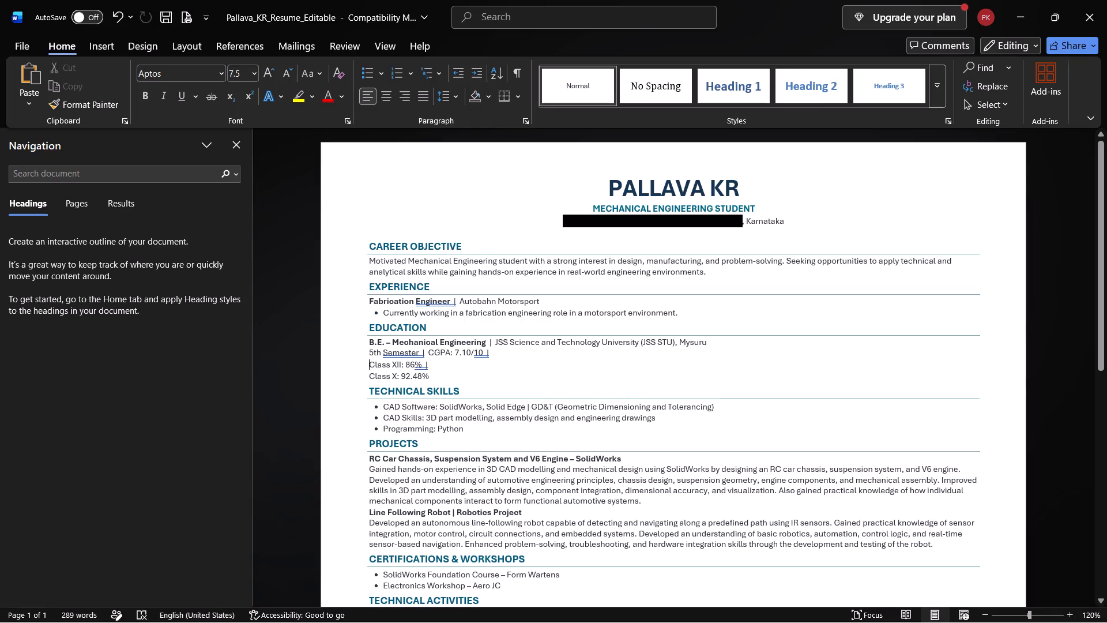
click(369, 354)
key(BackSpace)
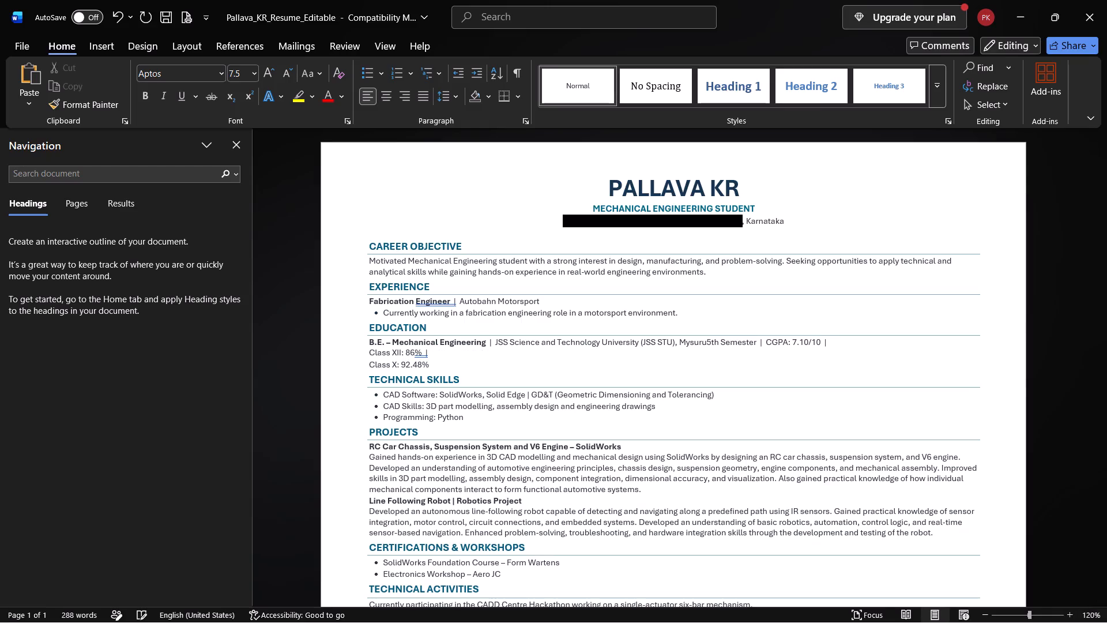
key(space)
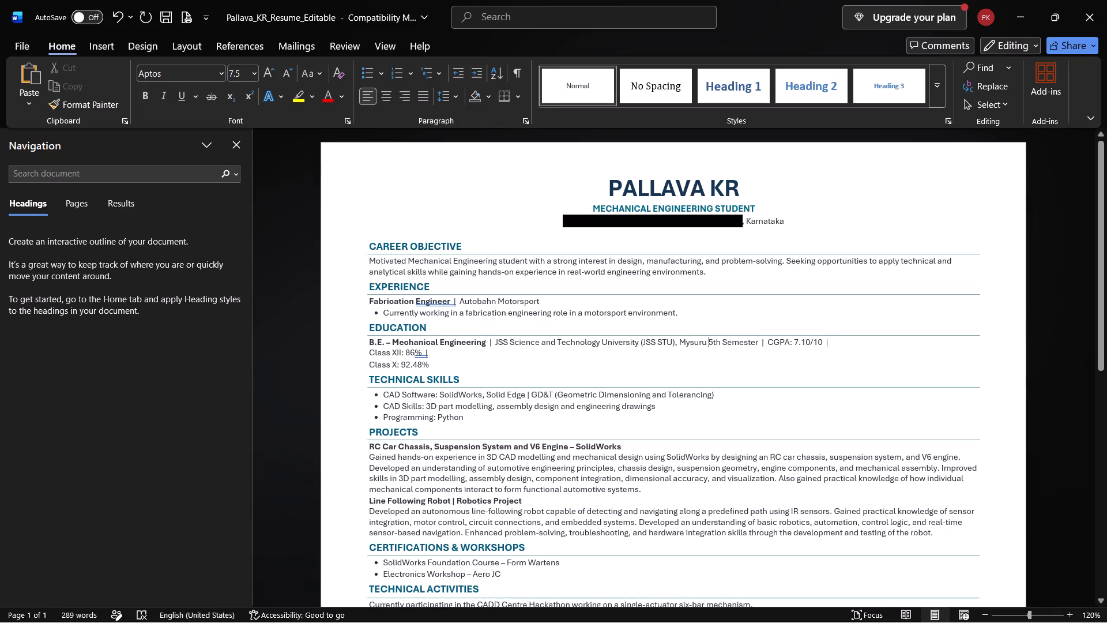
Replace the trailing "|" after the CGPA on the B.E. line in Education with "(CURRENT)".
click(831, 343)
key(BackSpace)
key(BackSpace)
key(BackSpace)
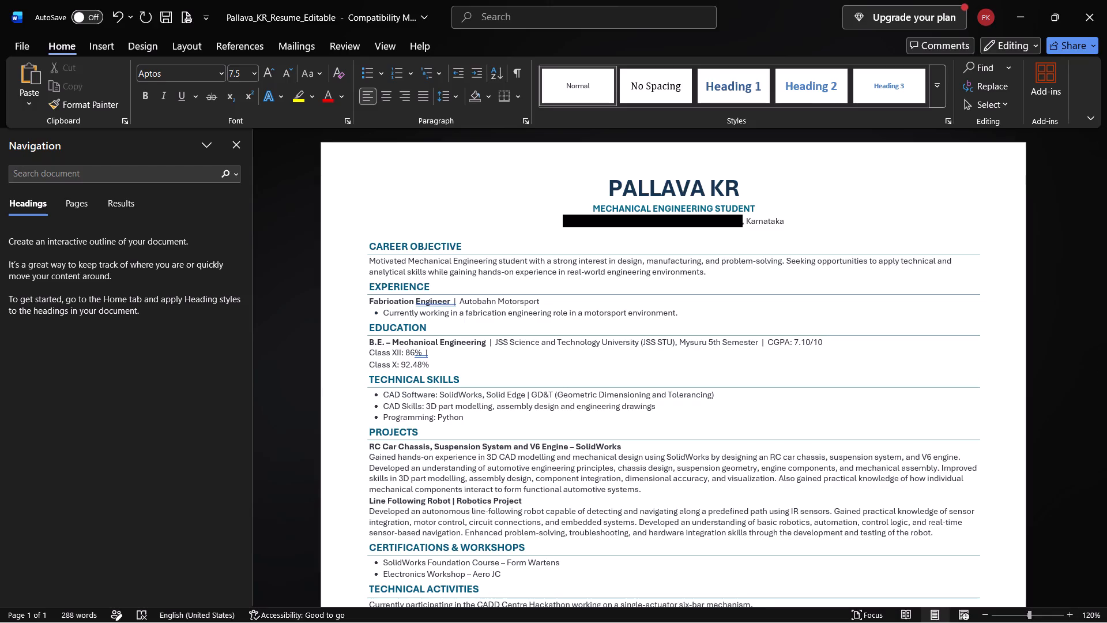
key(shift+parenleft)
text(CURRENT)
key(shift+parenright)
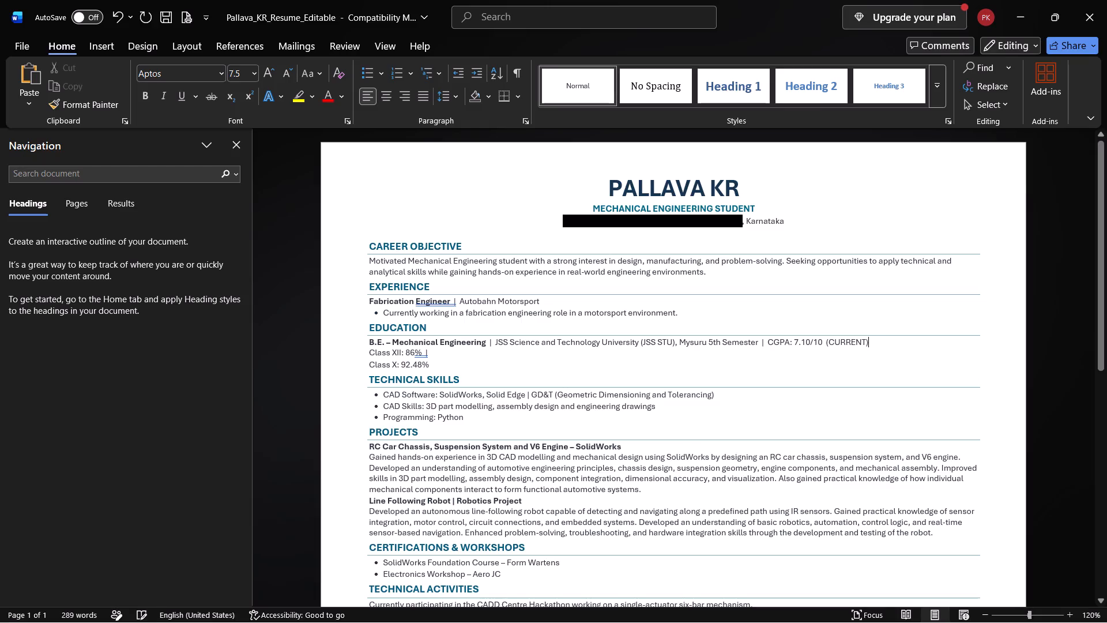
Insert "ST MARYS PU COLLAGE :" at the start of the Class XII line in Education.
click(370, 352)
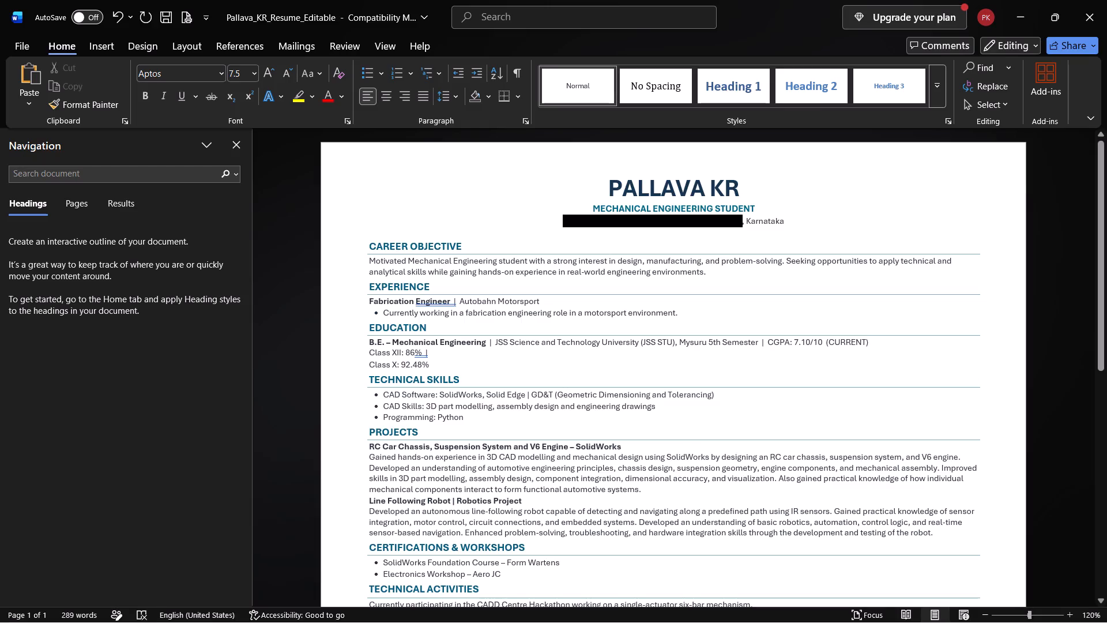
text(ST MARYS)
key(space)
text(PU COLLAGE)
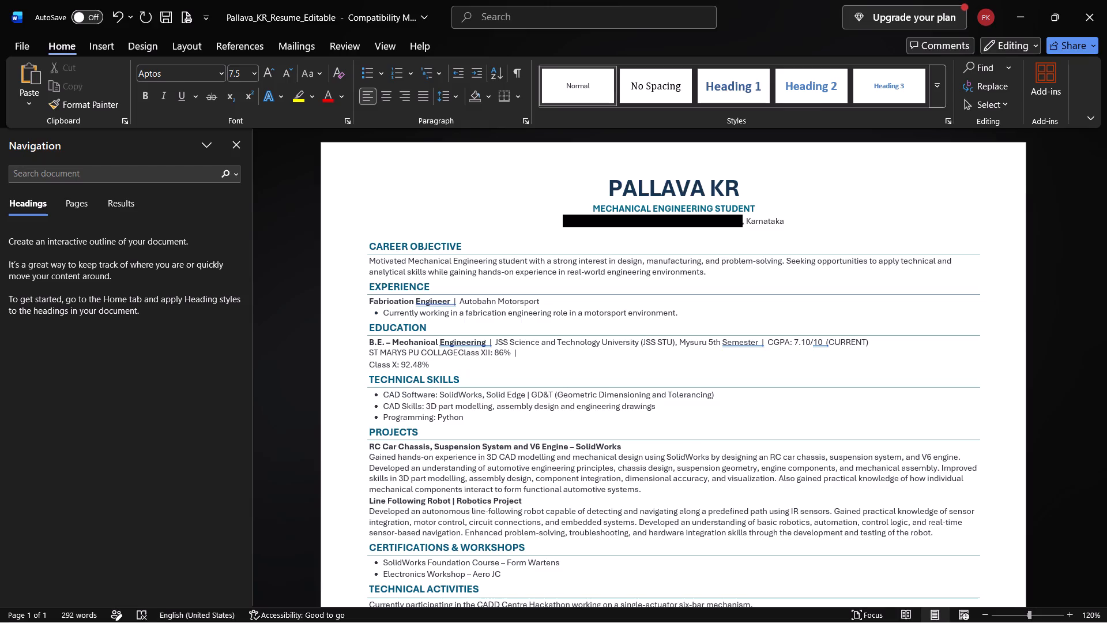
key(space)
key(shift+colon)
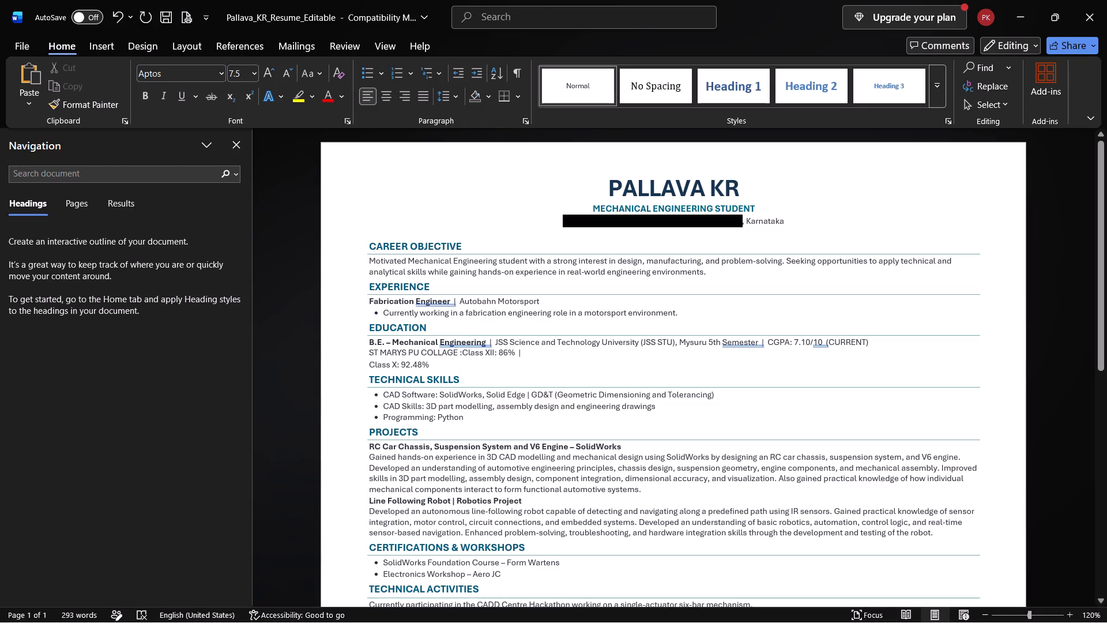
Insert "ST JOSEPH HIGH SCHOOL :" at the start of the Class X line in Education.
click(369, 365)
text(ST)
key(space)
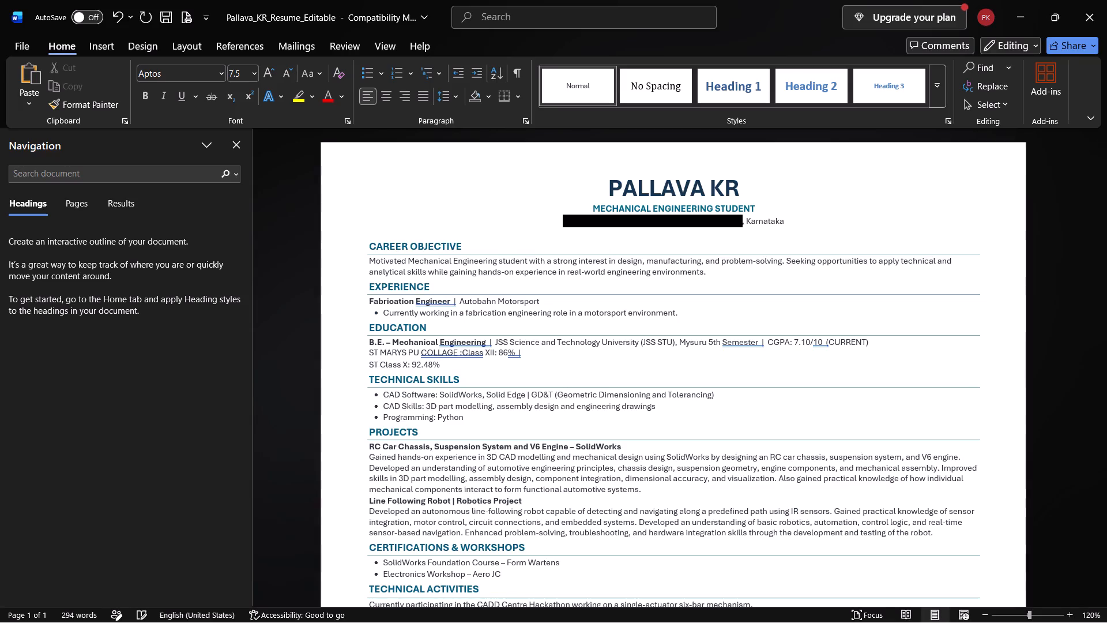
text(JOSEP)
key(h)
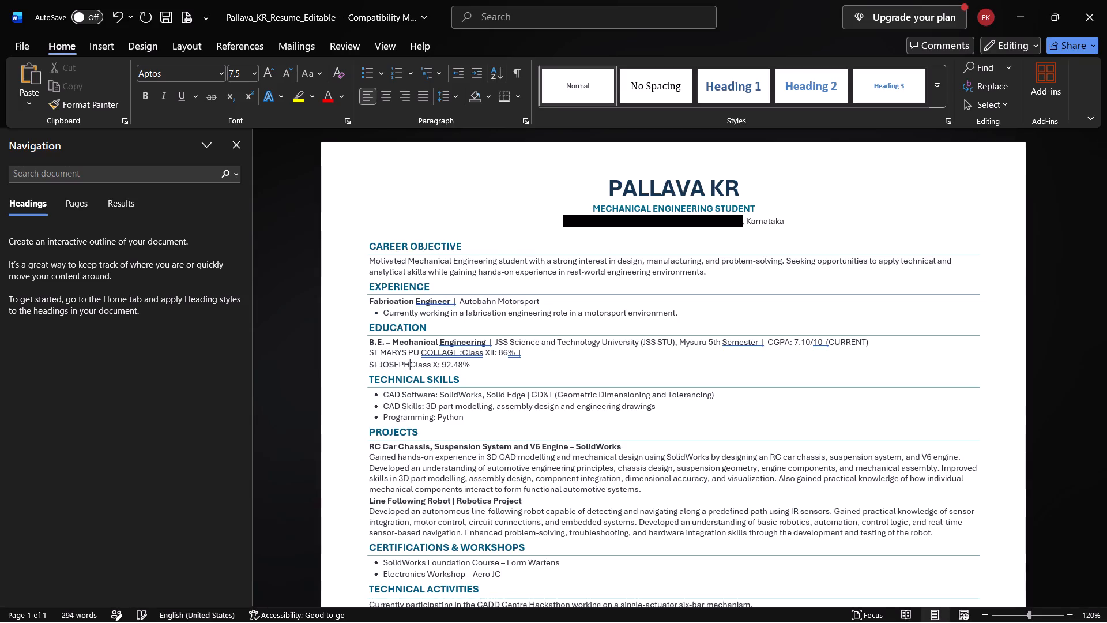
key(space)
text(HIGH SCHOOL)
key(space)
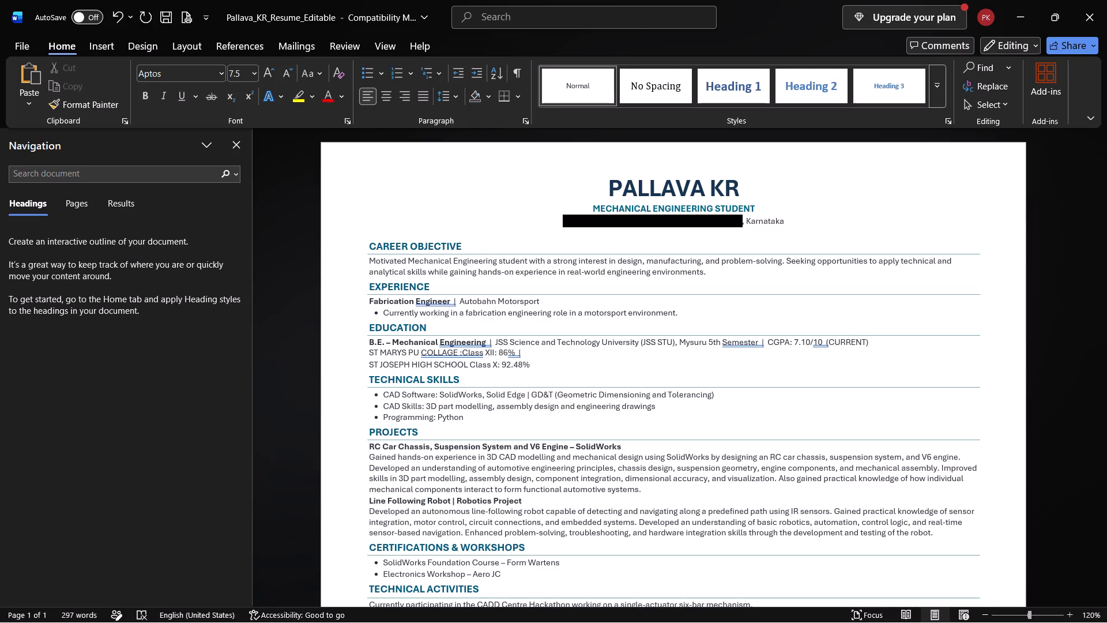
key(shift+colon)
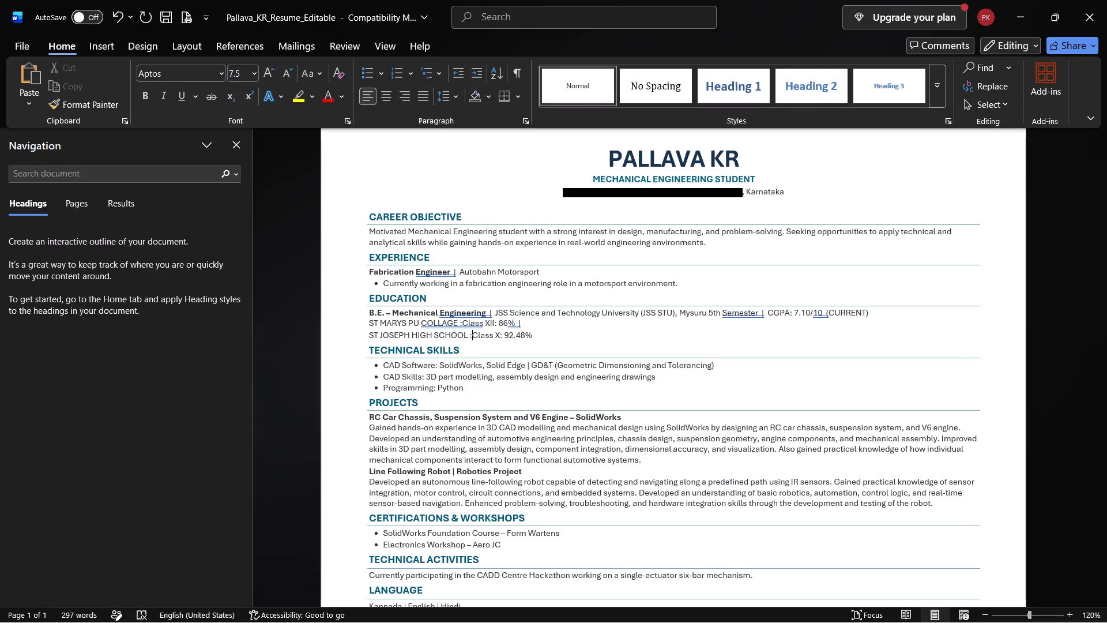
Duplicate the HOBBIES heading below the "Cricket | Chess" line, retitle the copy "STRENGTHS" and add a blank line under it.
scroll(369, 365, down, 1)
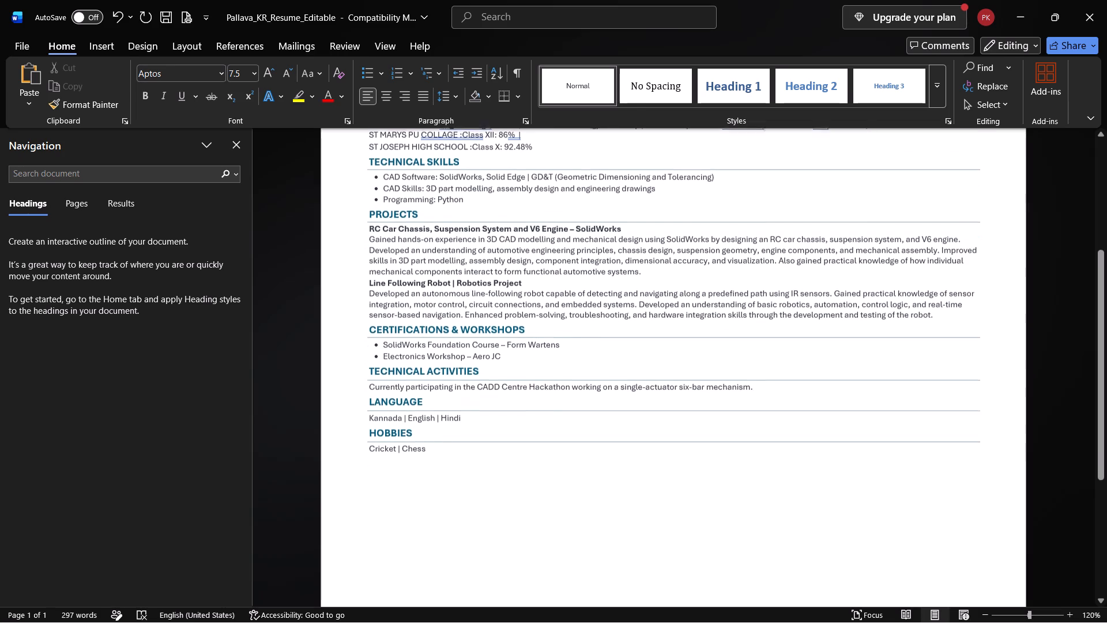
scroll(369, 365, down, 1)
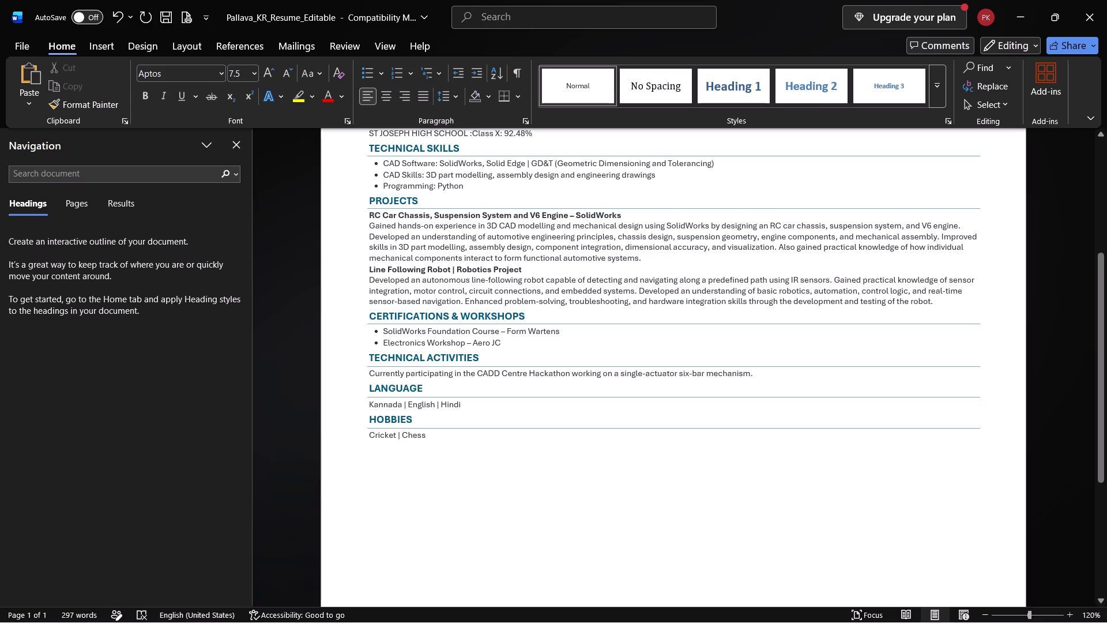
drag(424, 425, 342, 415)
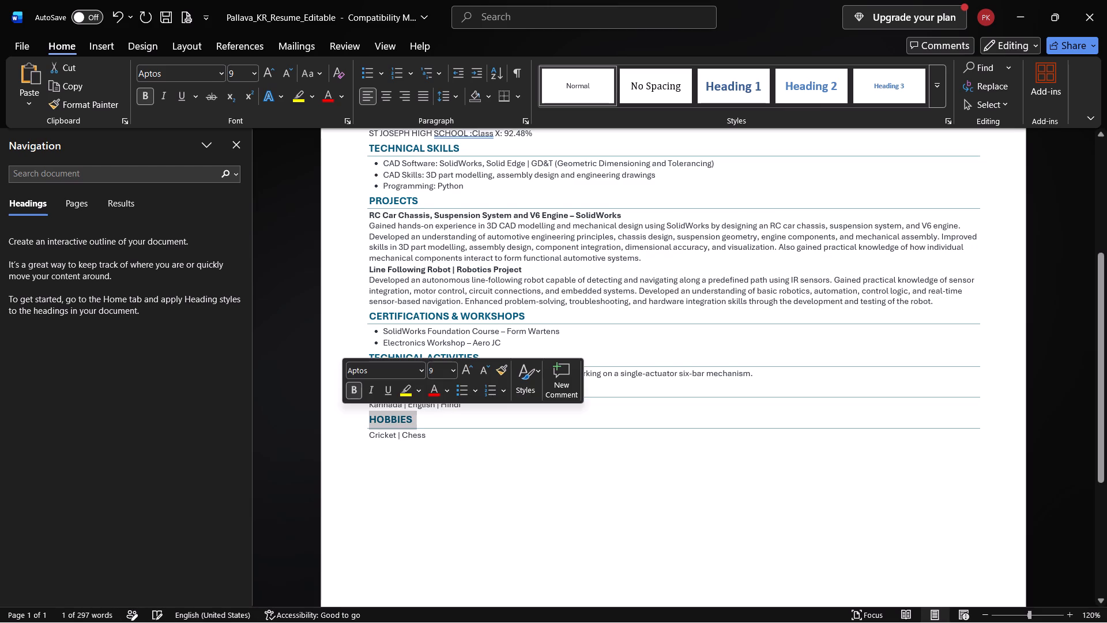
key(ctrl+c)
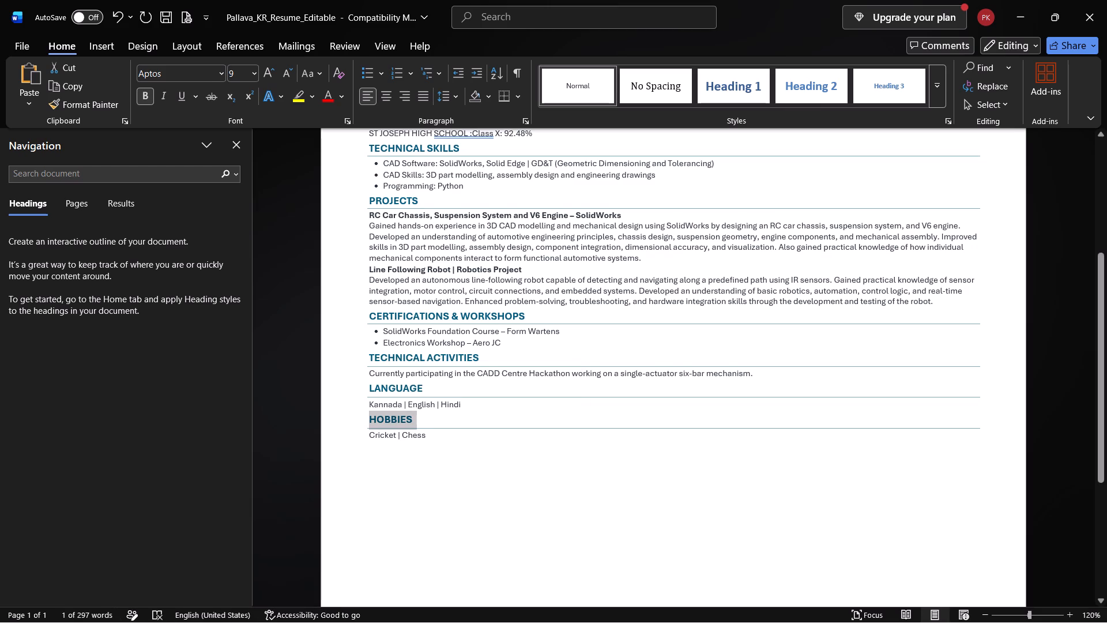
click(400, 457)
click(427, 434)
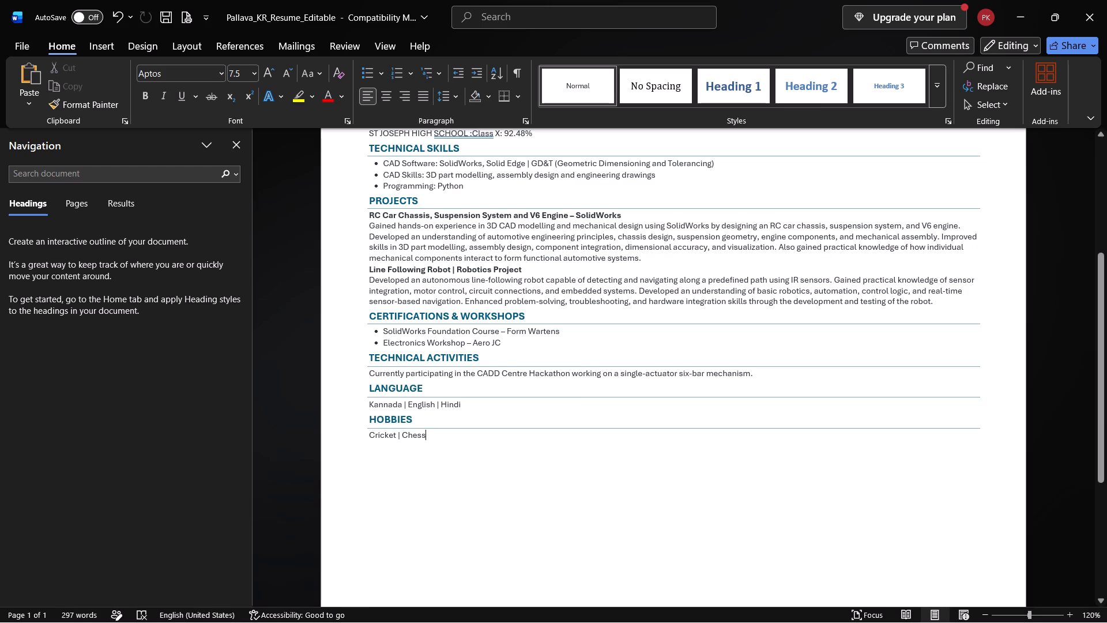
key(Return)
key(ctrl+v)
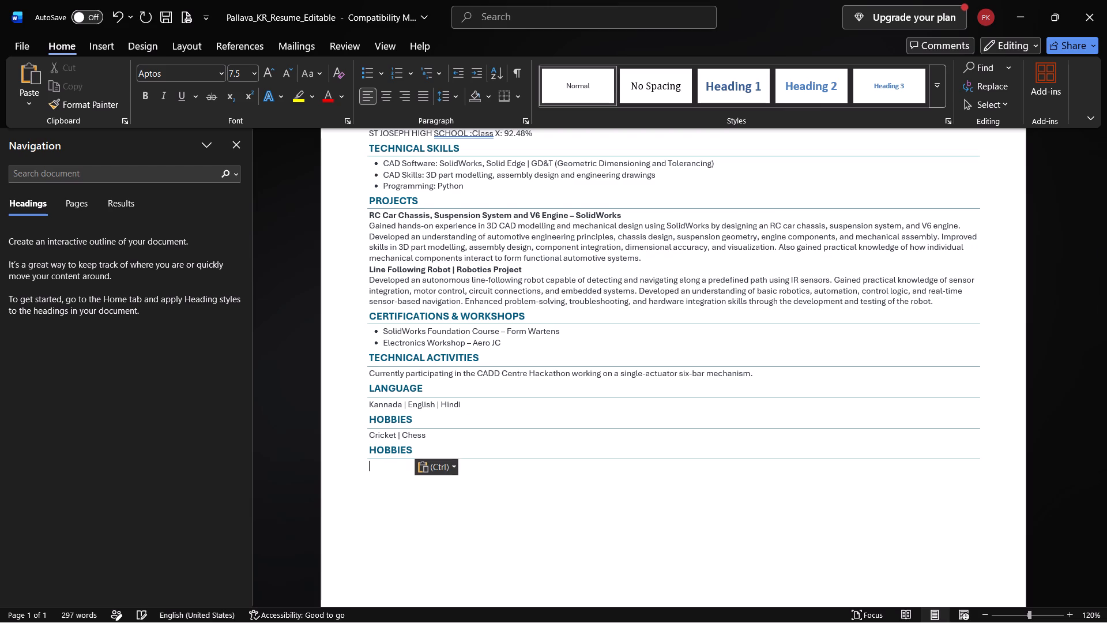
drag(417, 448, 355, 448)
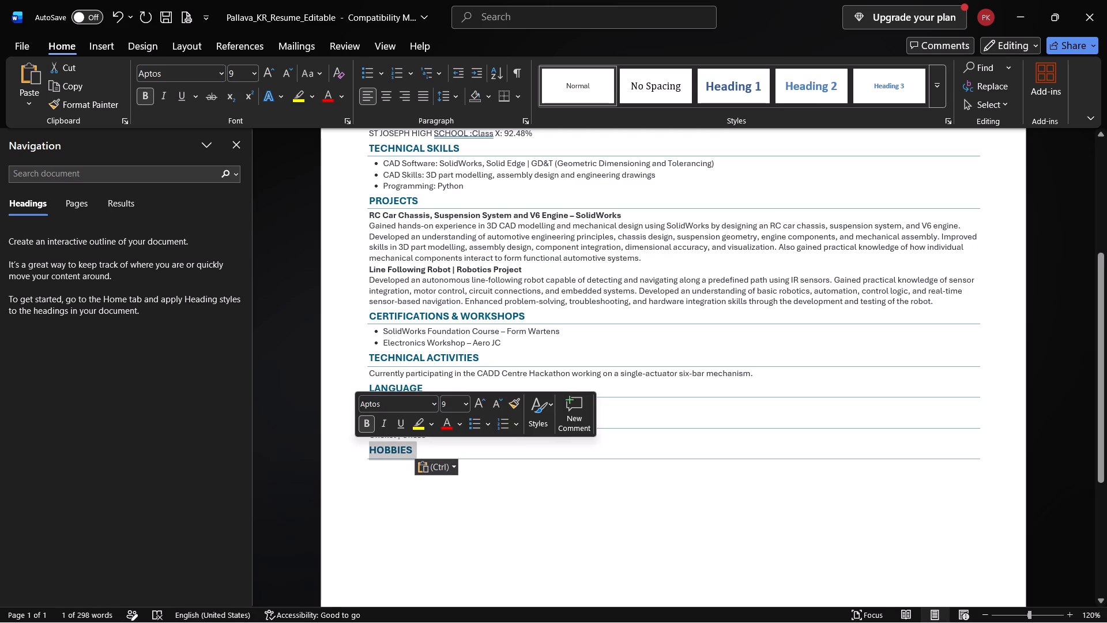
text(STRE)
text(NGTHS)
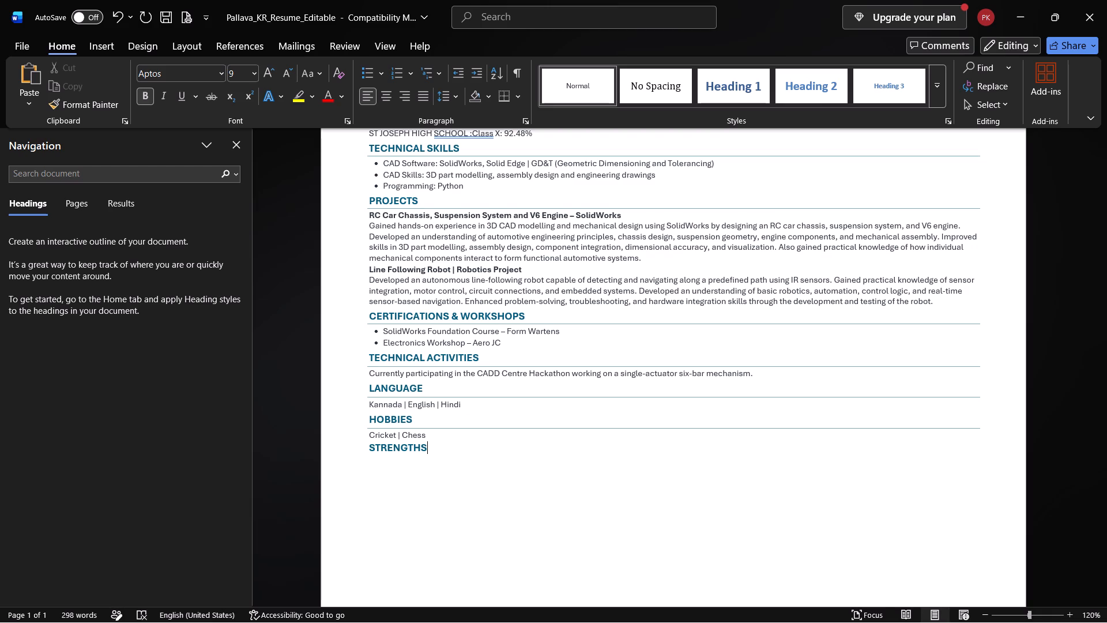
key(Return)
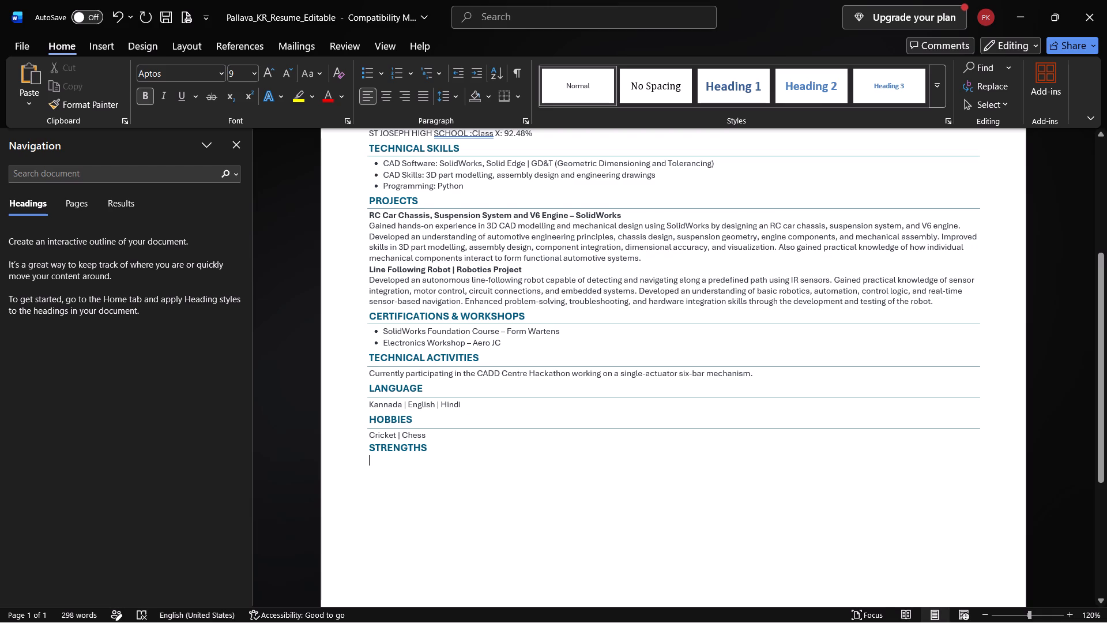
Give the STRENGTHS heading its underline rule by pasting a copy of the HOBBIES heading after it, keeping only the word "STRENGTHS".
drag(420, 417, 362, 415)
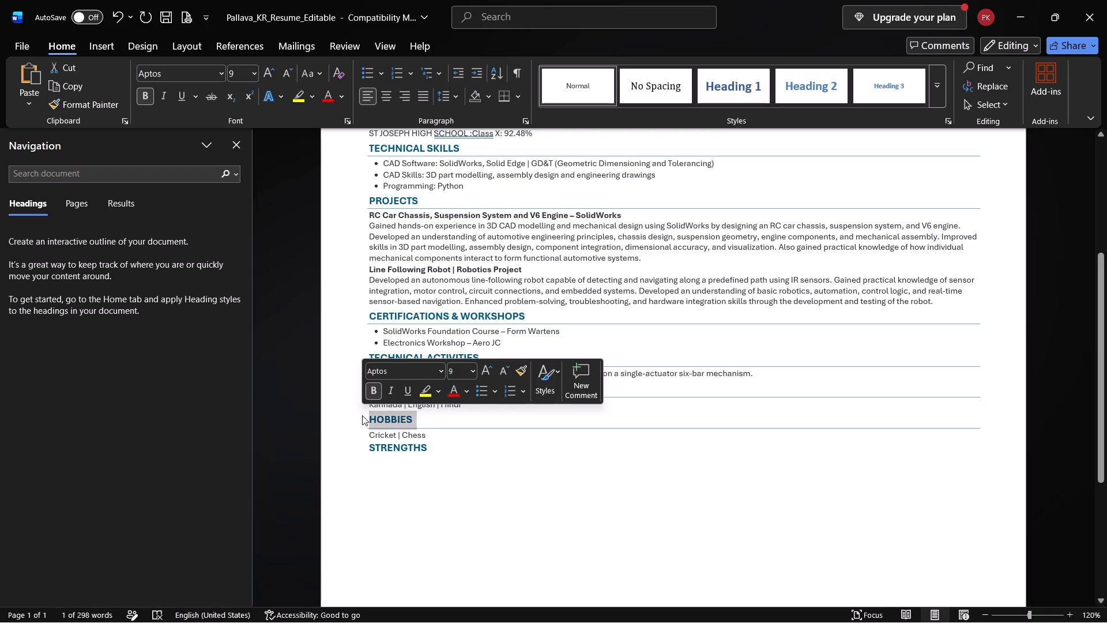
key(ctrl+c)
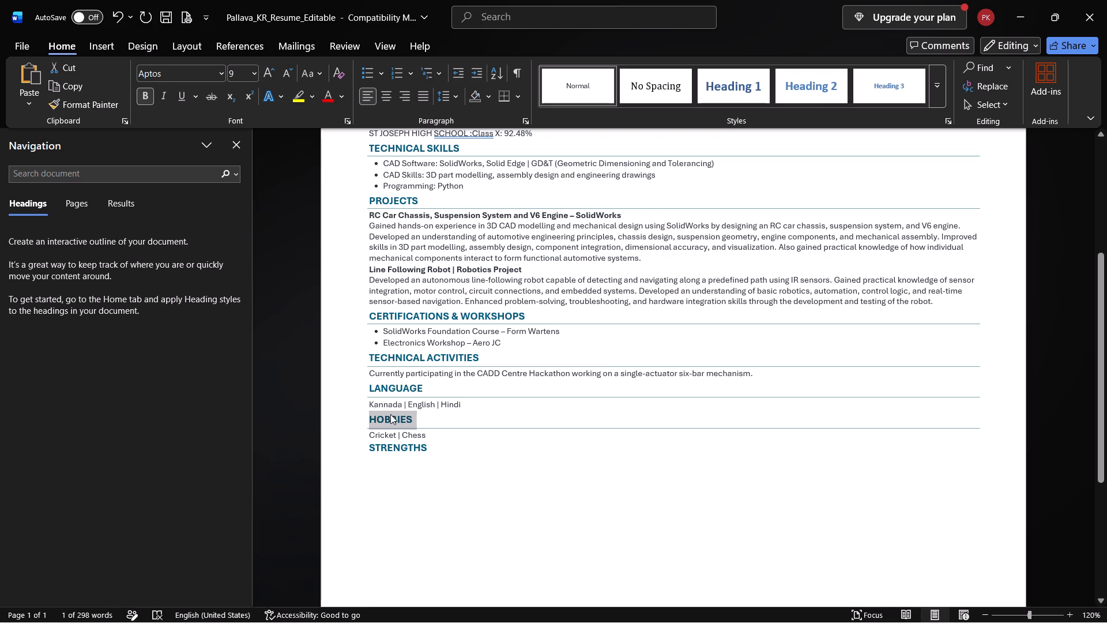
click(434, 451)
key(ctrl+v)
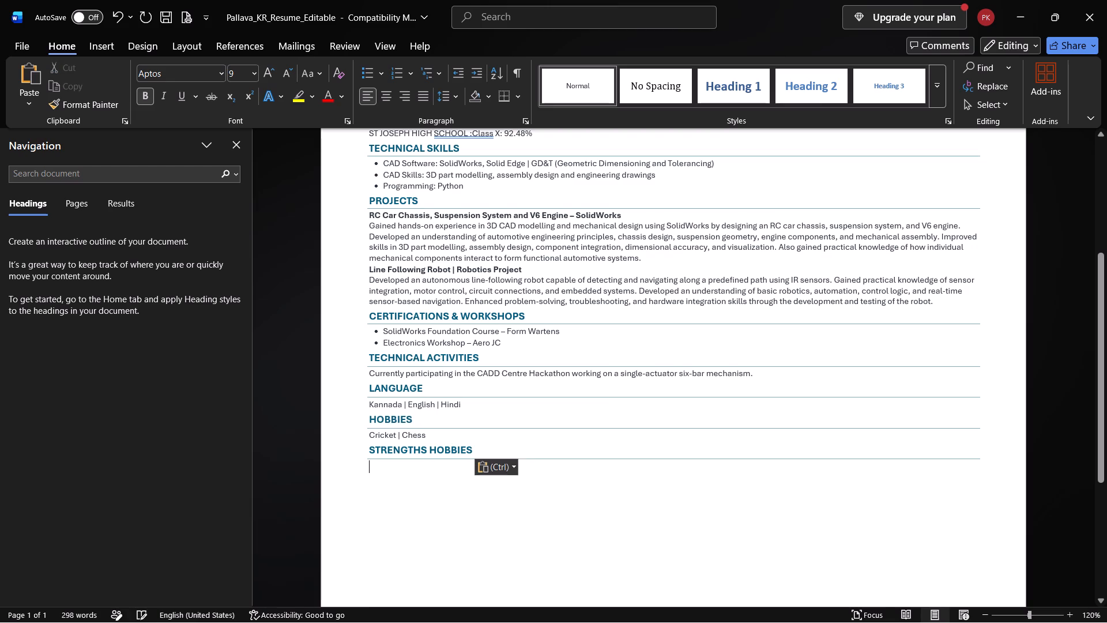
click(475, 451)
key(BackSpace)
key(BackSpace)
key(BackSpace)
key(BackSpace)
key(BackSpace)
key(BackSpace)
key(BackSpace)
key(BackSpace)
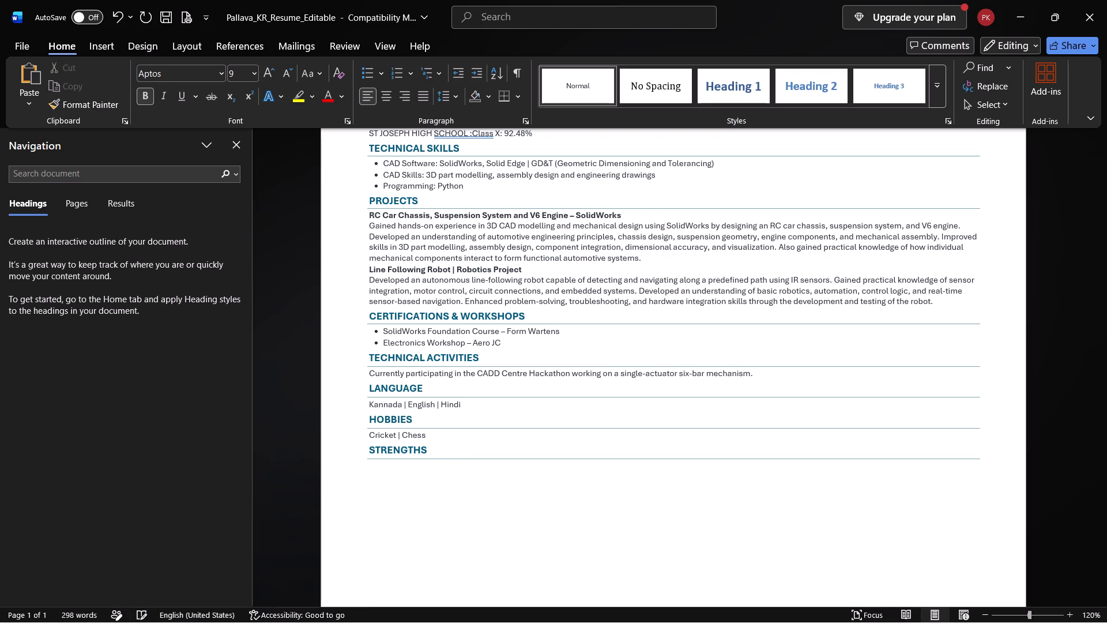
key(space)
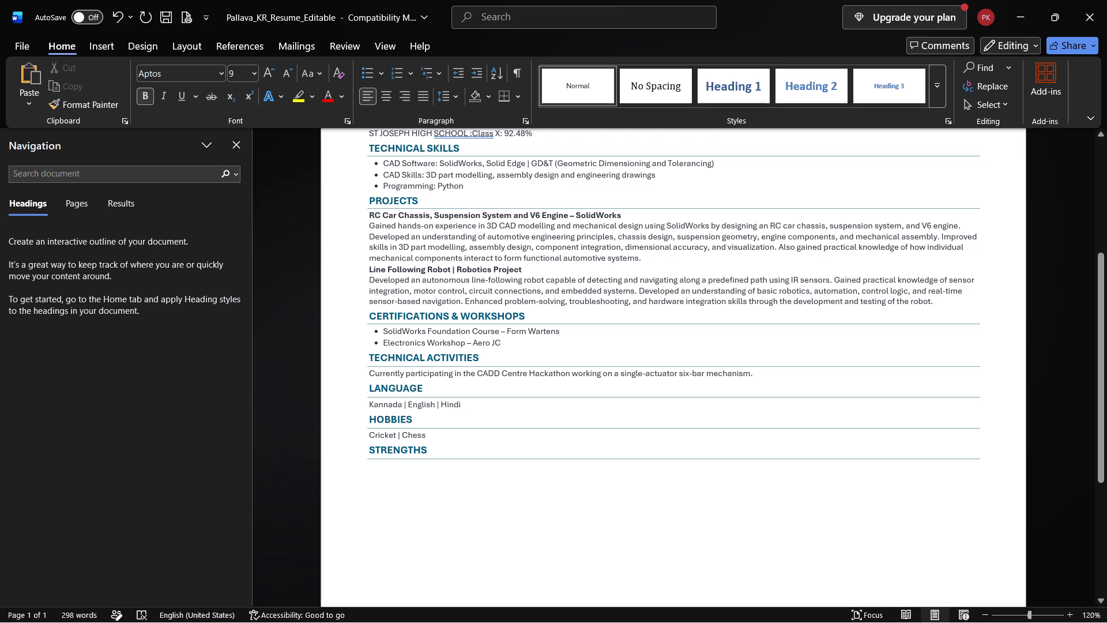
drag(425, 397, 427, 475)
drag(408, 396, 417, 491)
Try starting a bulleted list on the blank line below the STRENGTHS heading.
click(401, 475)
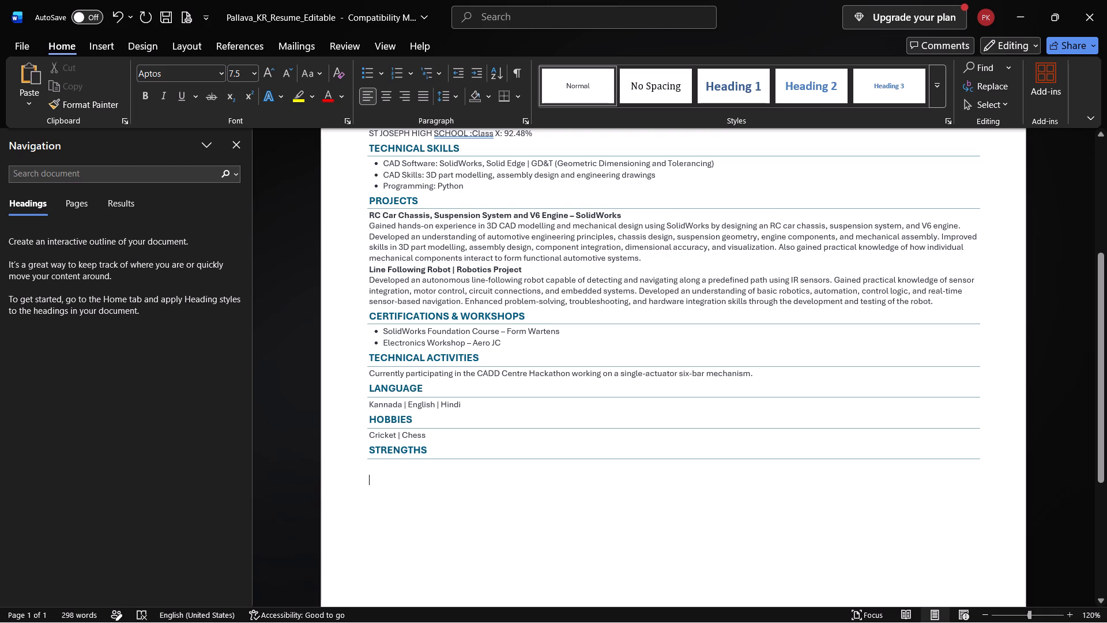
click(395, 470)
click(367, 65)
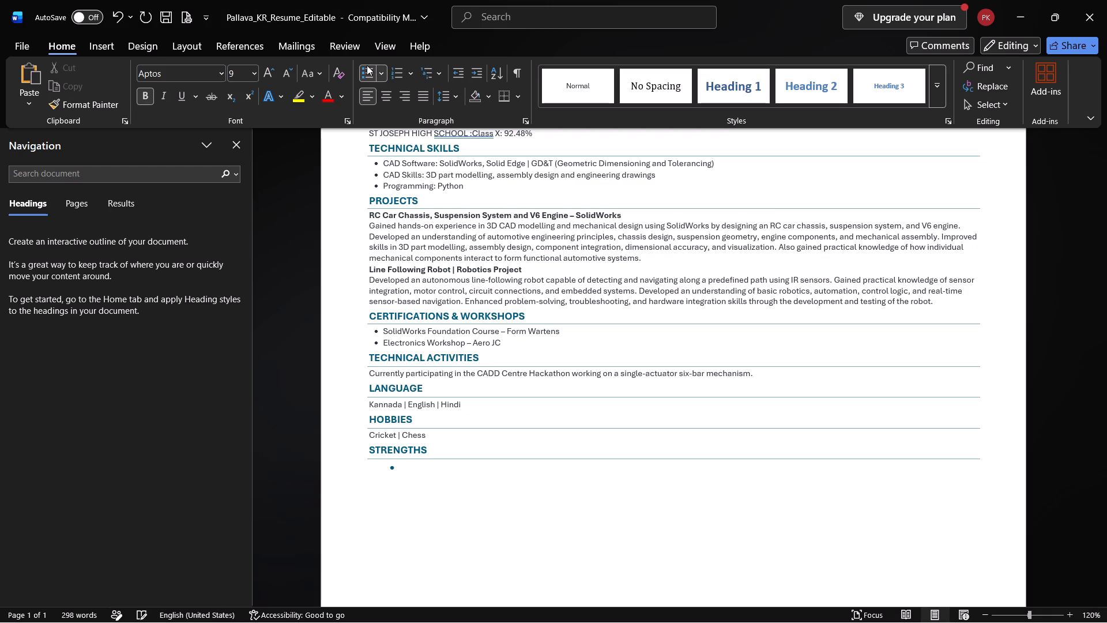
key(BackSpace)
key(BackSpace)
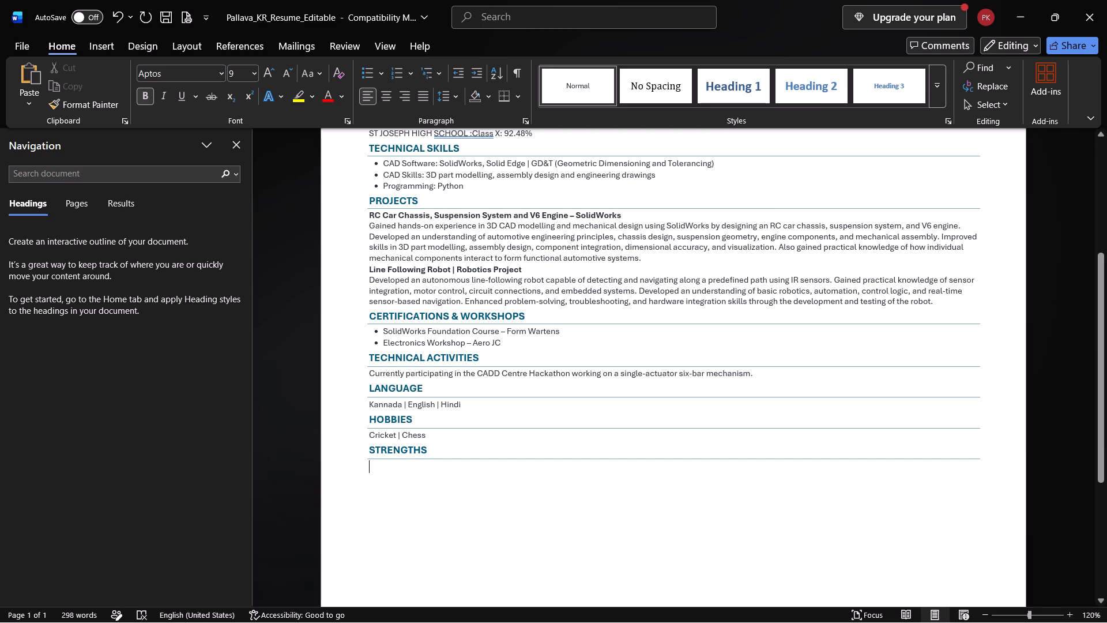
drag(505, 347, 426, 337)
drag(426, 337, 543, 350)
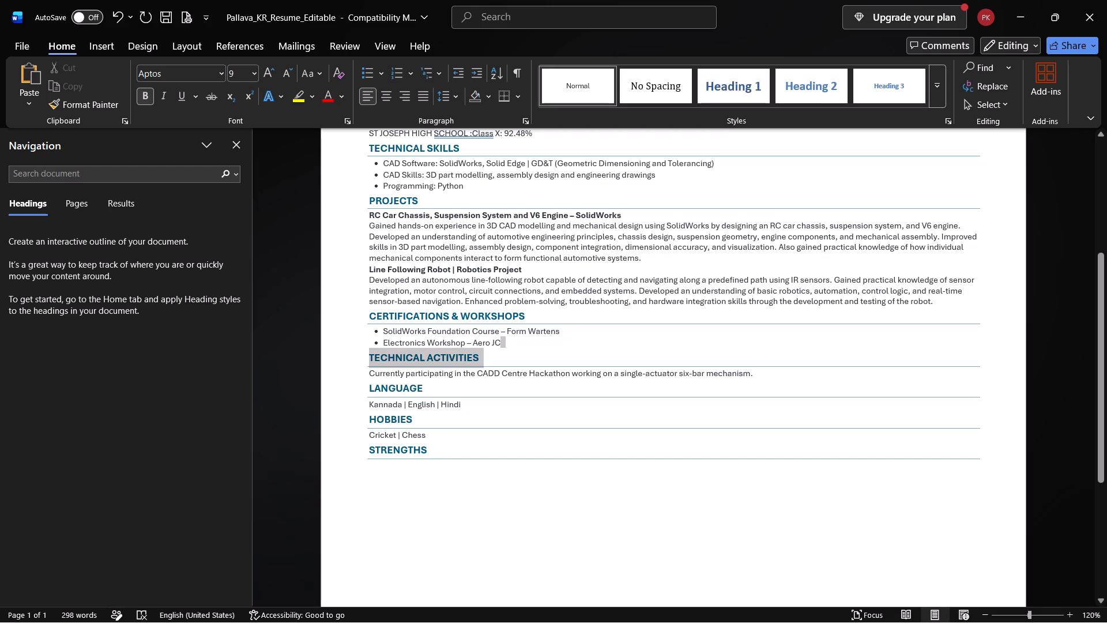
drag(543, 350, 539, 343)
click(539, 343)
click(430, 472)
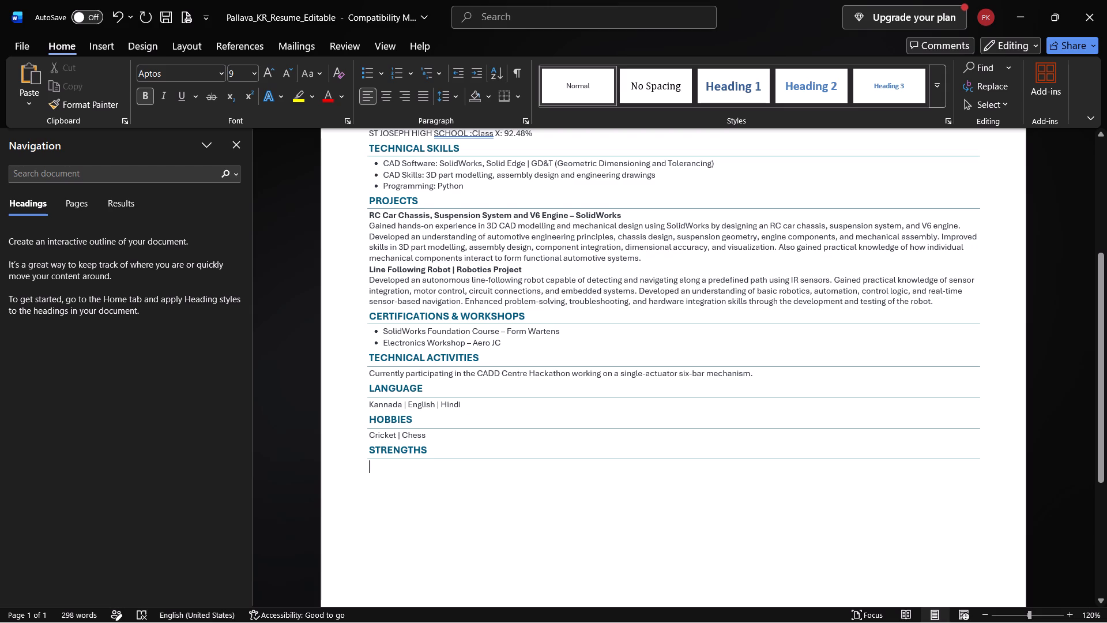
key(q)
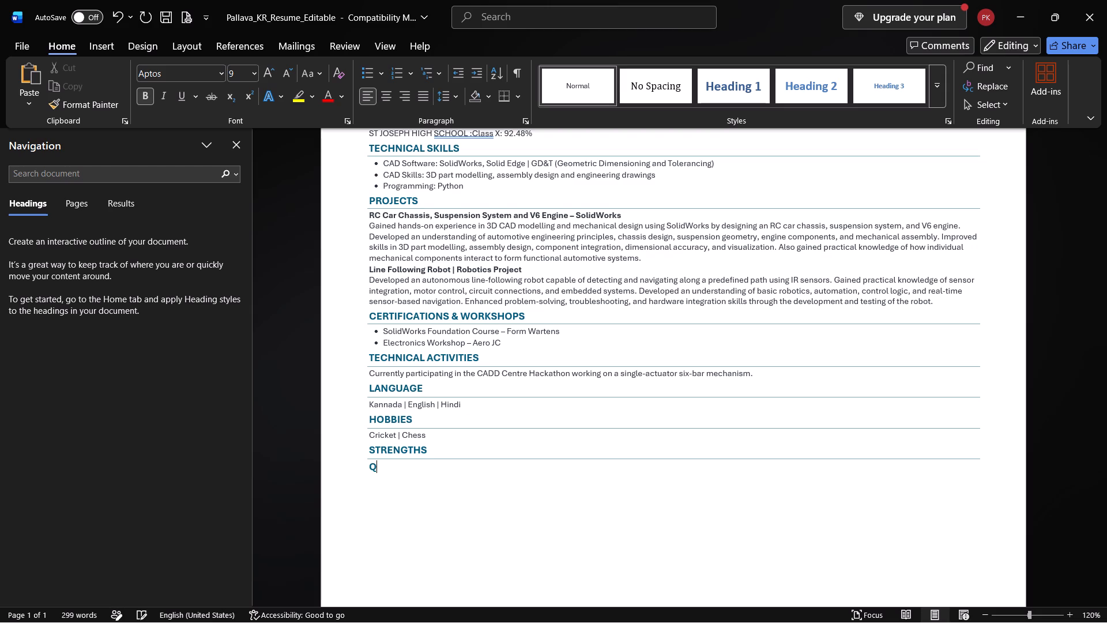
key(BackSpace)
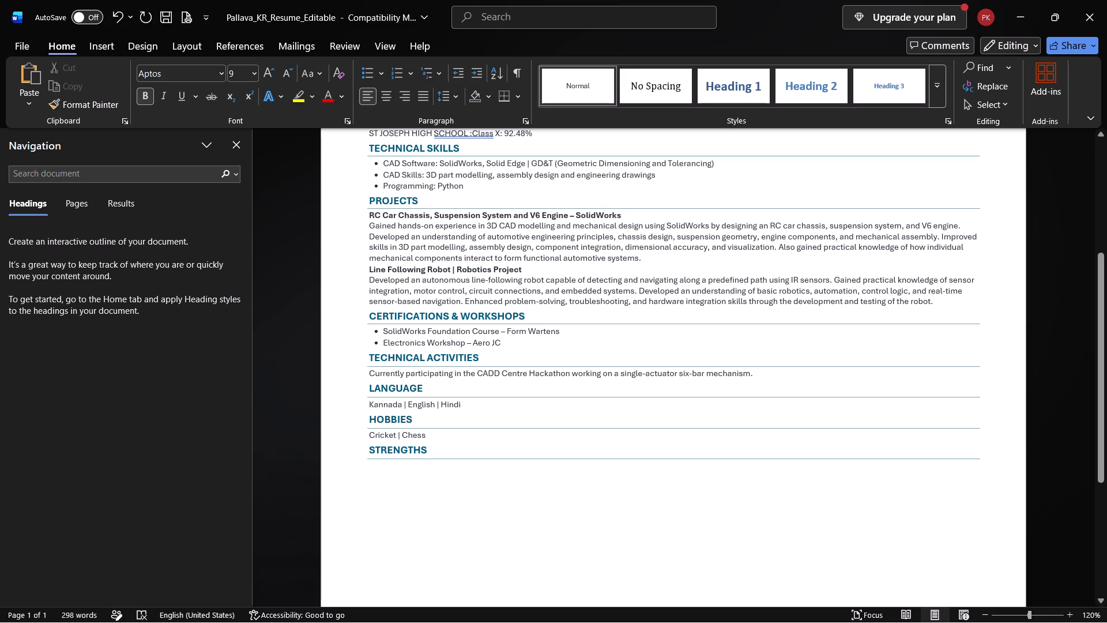
Copy the "SolidWorks Foundation Course" bullet to the blank line below STRENGTHS and replace its text with "Quick learner and adaptability".
drag(564, 332, 386, 329)
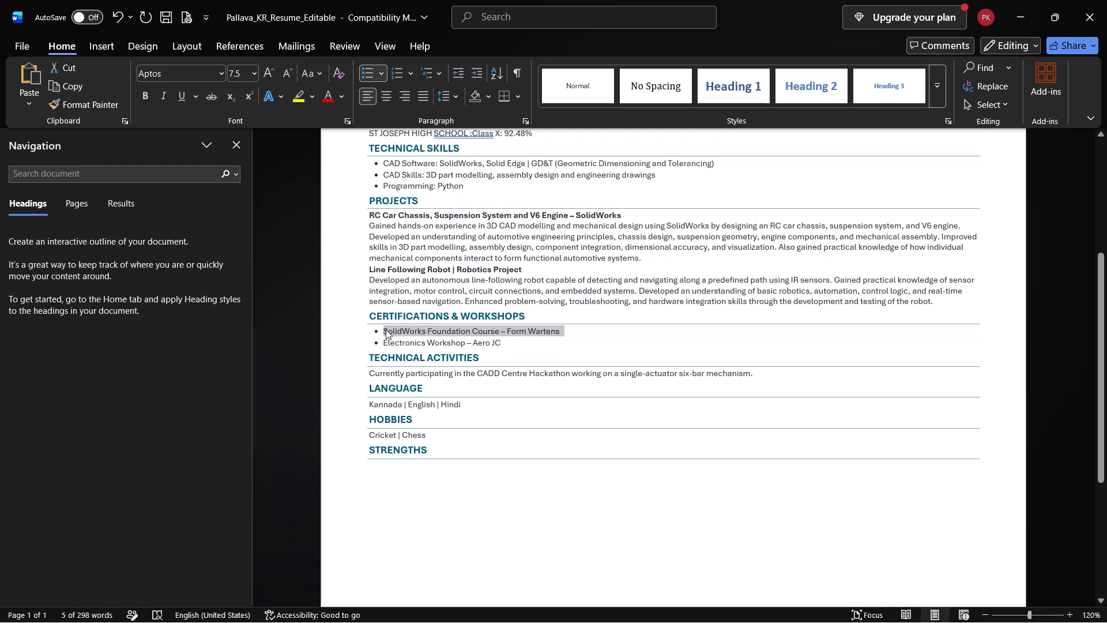
key(ctrl+c)
click(398, 472)
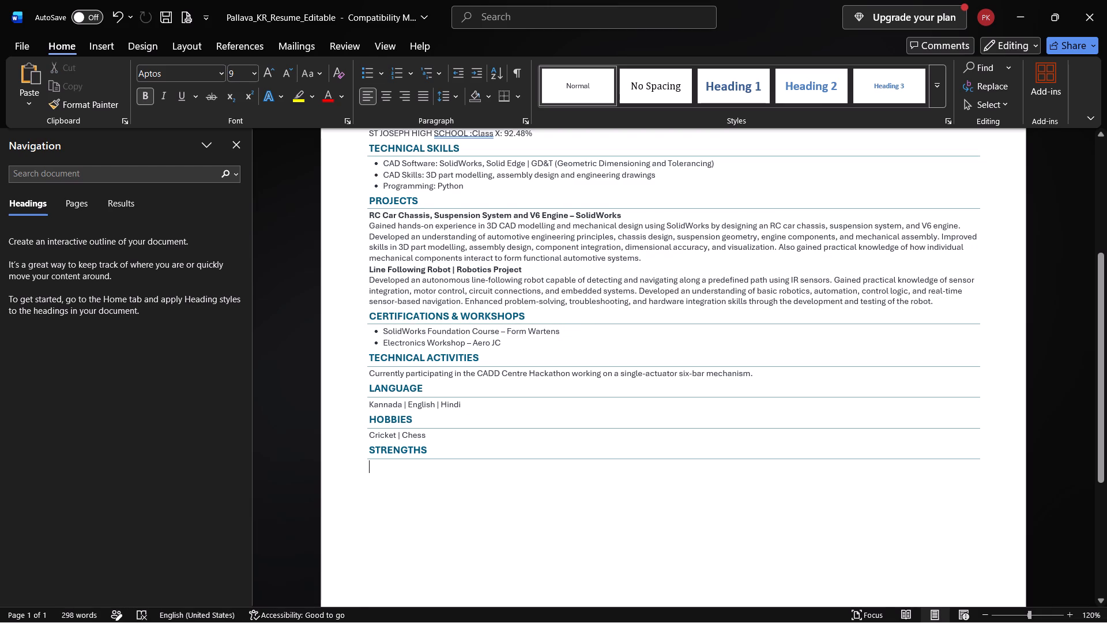
key(ctrl+v)
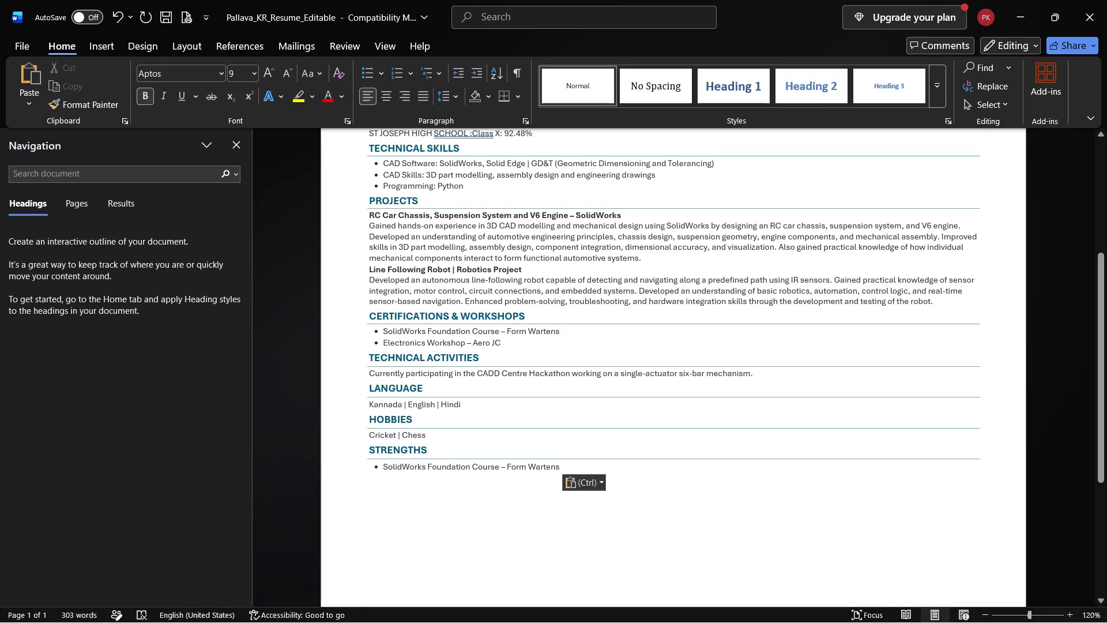
drag(558, 465, 387, 470)
key(q)
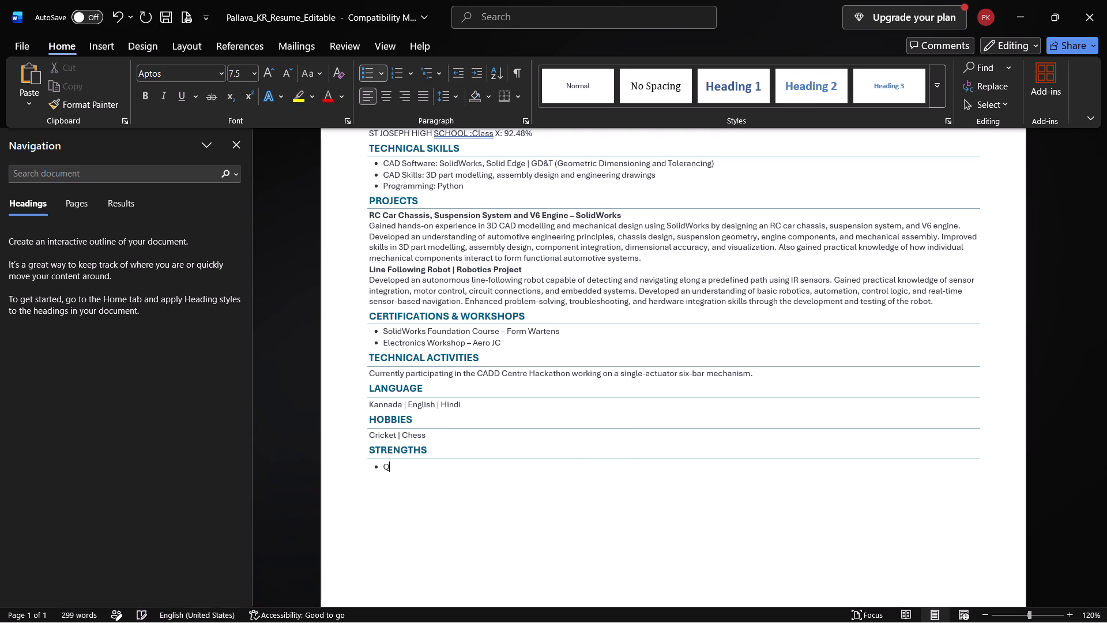
key(u)
text(ick)
key(BackSpace)
key(BackSpace)
key(BackSpace)
text(uick learner and adaptibility)
Extend the STRENGTHS list with the bullets "Team work", "Strong communication skill" and "Problem solving and analytical thinking".
key(Return)
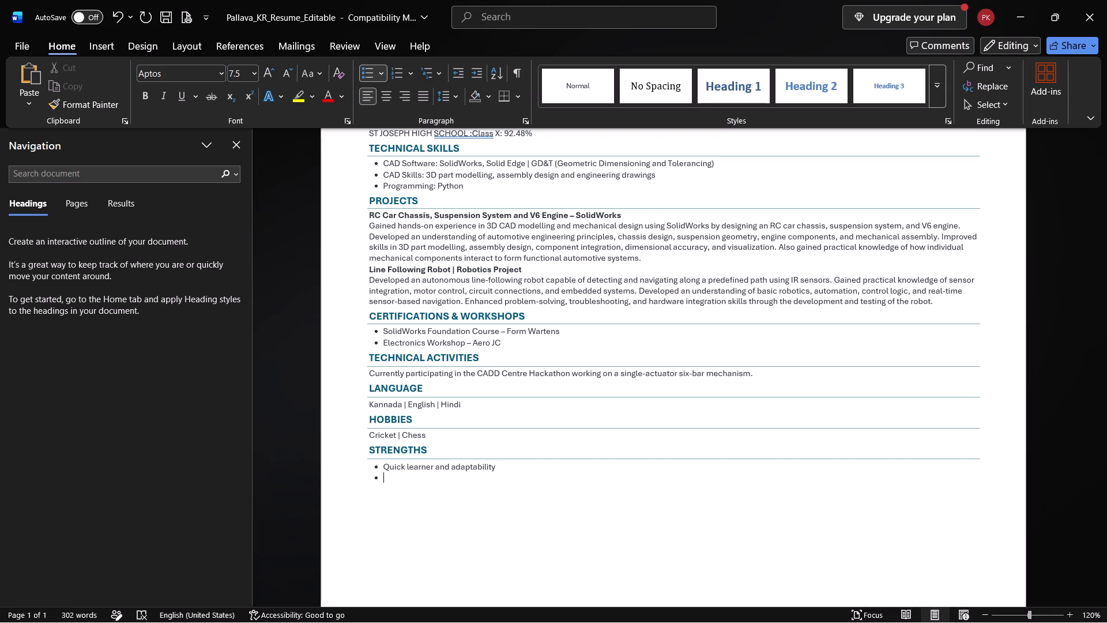
text(team worl)
key(BackSpace)
key(k)
key(Return)
text(strong communt)
key(BackSpace)
text(icaat)
key(i)
key(BackSpace)
key(BackSpace)
key(BackSpace)
text(tion skill)
key(Return)
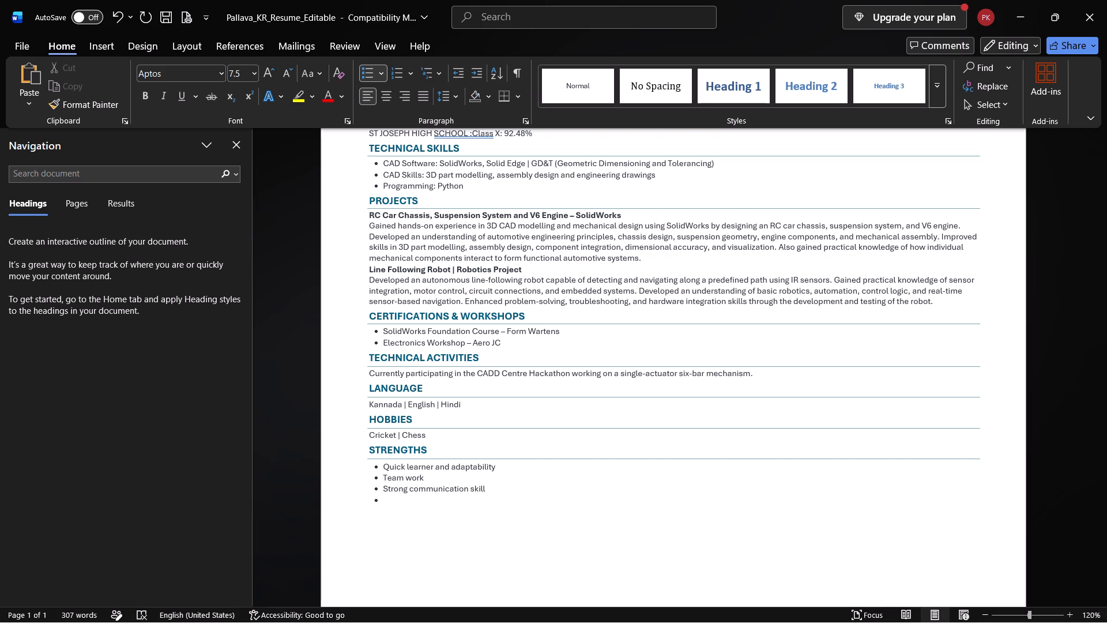
text(problem solving and analytical thinking)
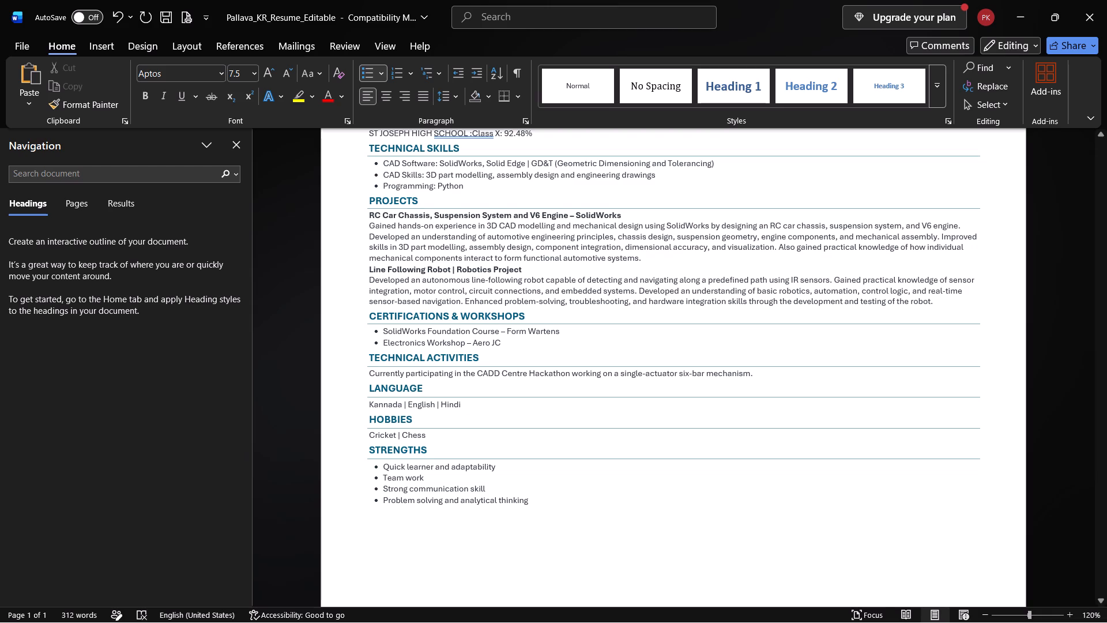
Reword the line under HOBBIES as "Playing Cricket and Chess".
click(369, 436)
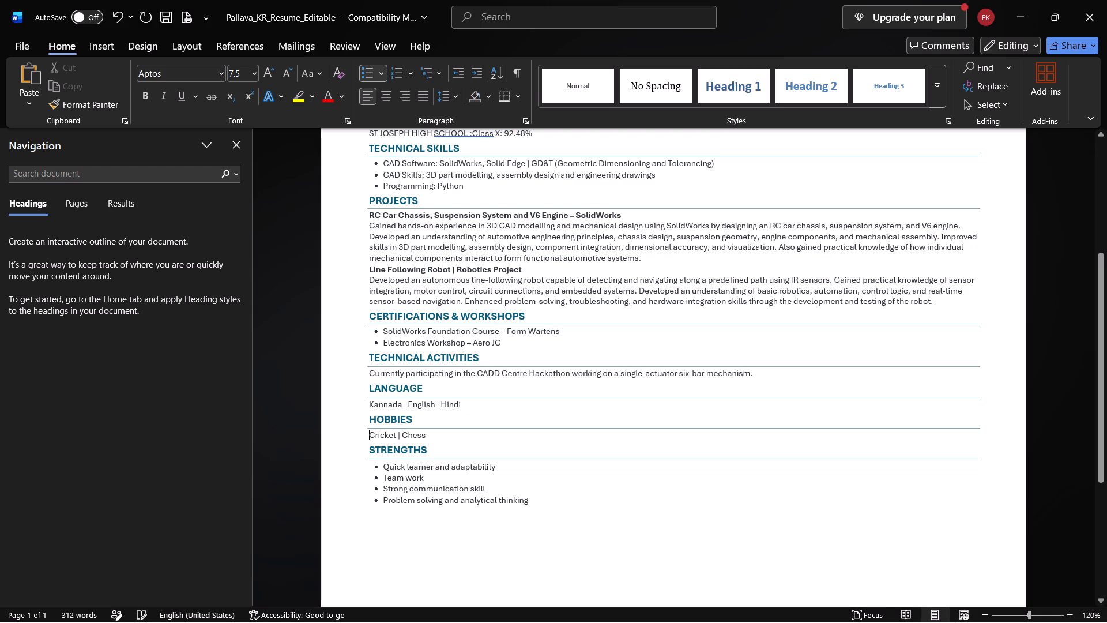
key(p)
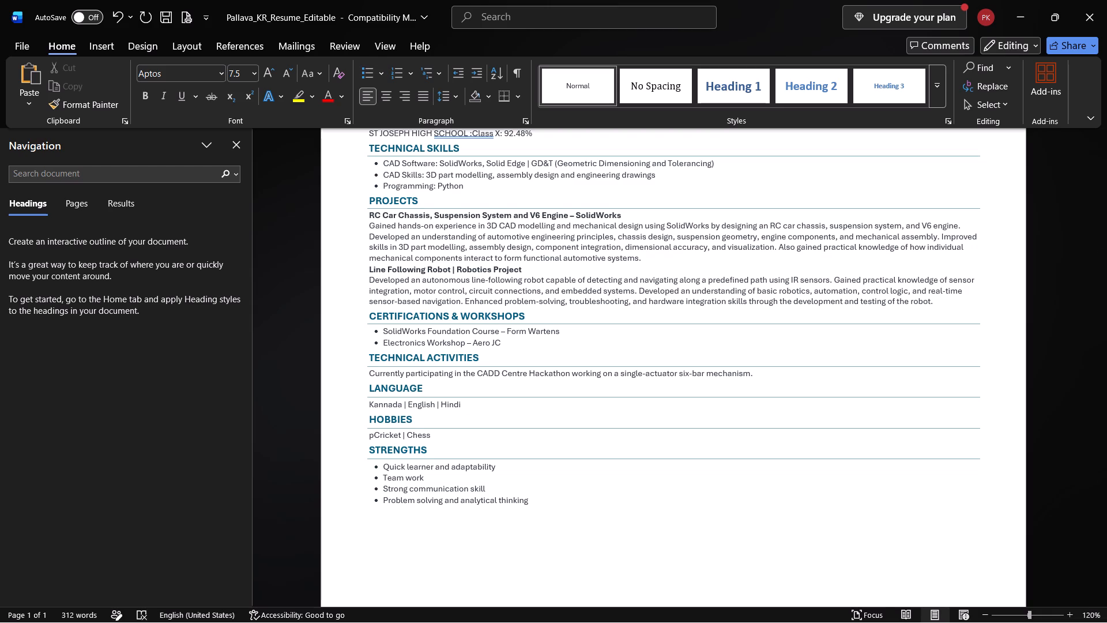
key(p)
text(layinf)
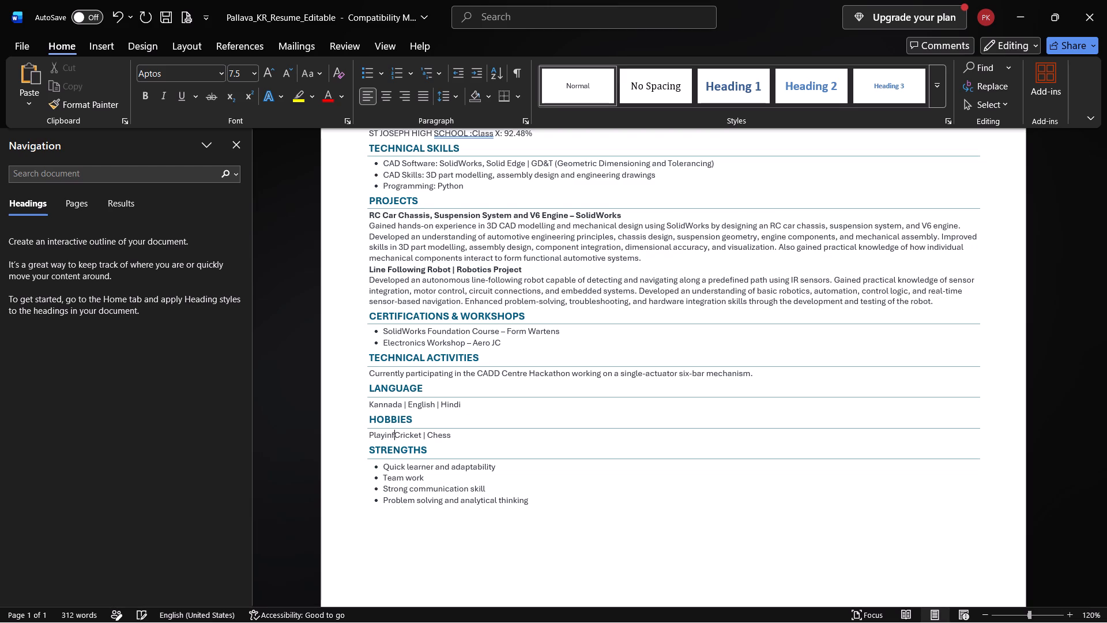
key(BackSpace)
text(g)
key(space)
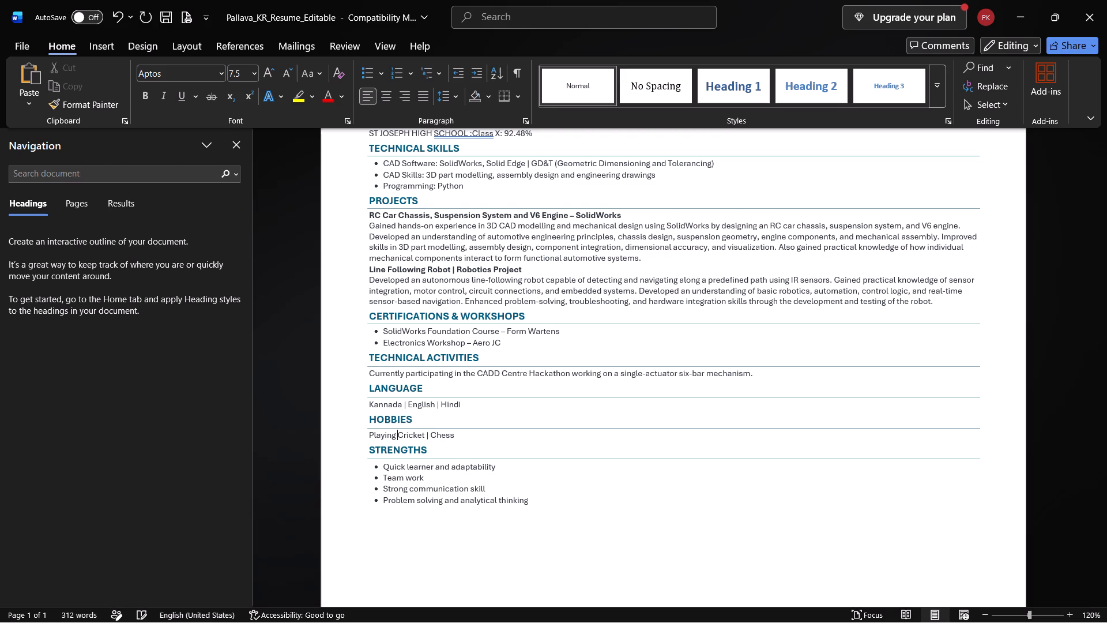
click(430, 436)
key(BackSpace)
key(BackSpace)
text(and)
key(space)
Review the edited resume, from the end of the STRENGTHS section back up to the header.
click(559, 521)
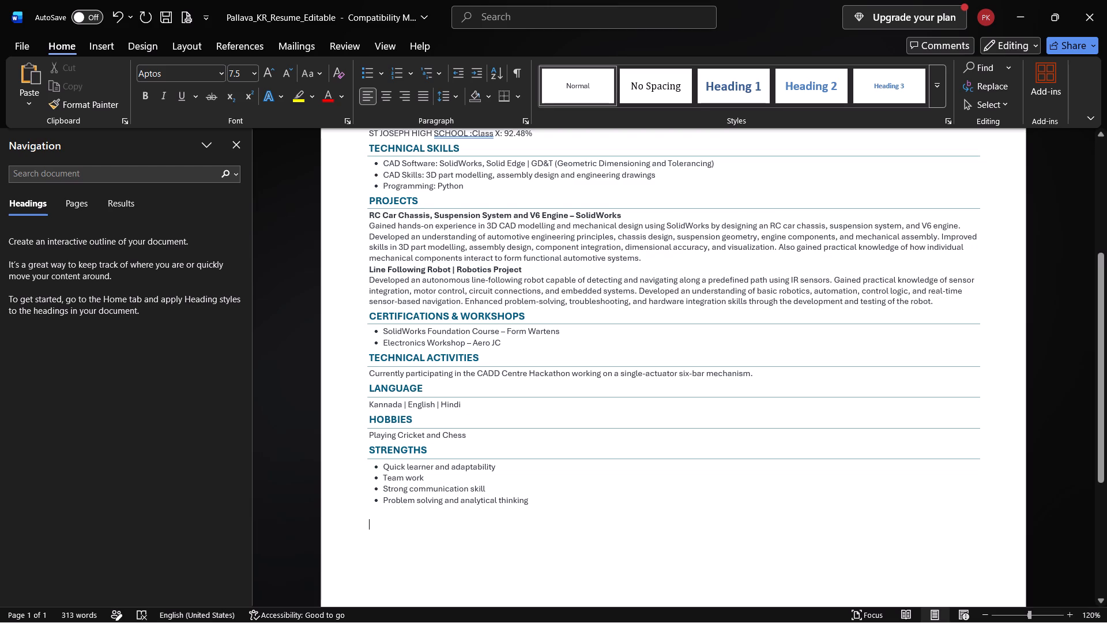
click(464, 524)
scroll(464, 524, down, 4)
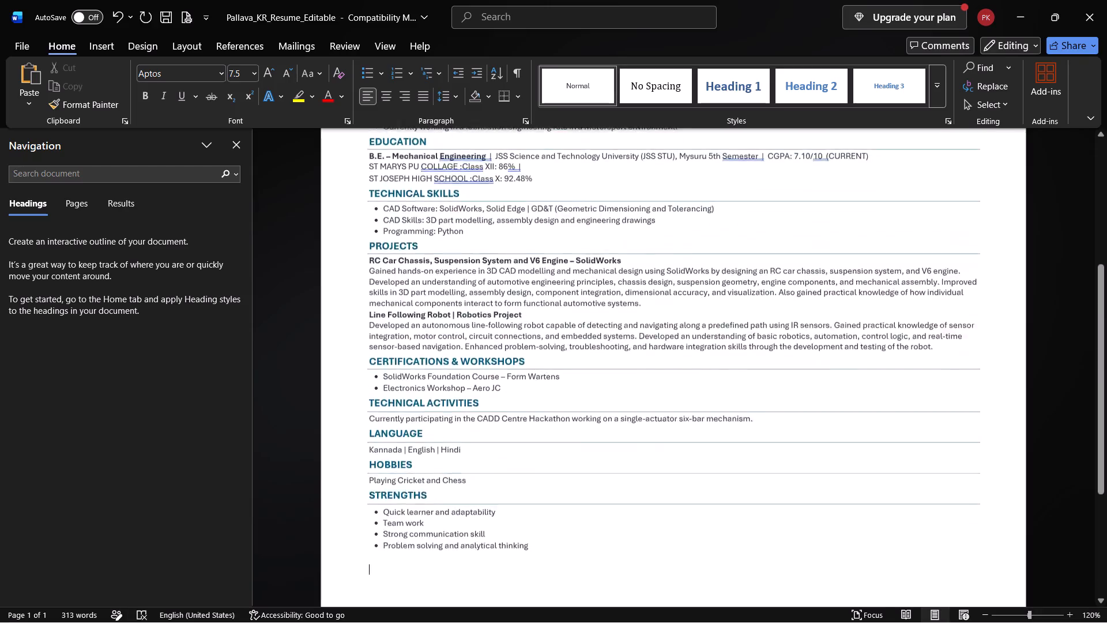
scroll(464, 524, down, 1)
scroll(464, 524, up, 2)
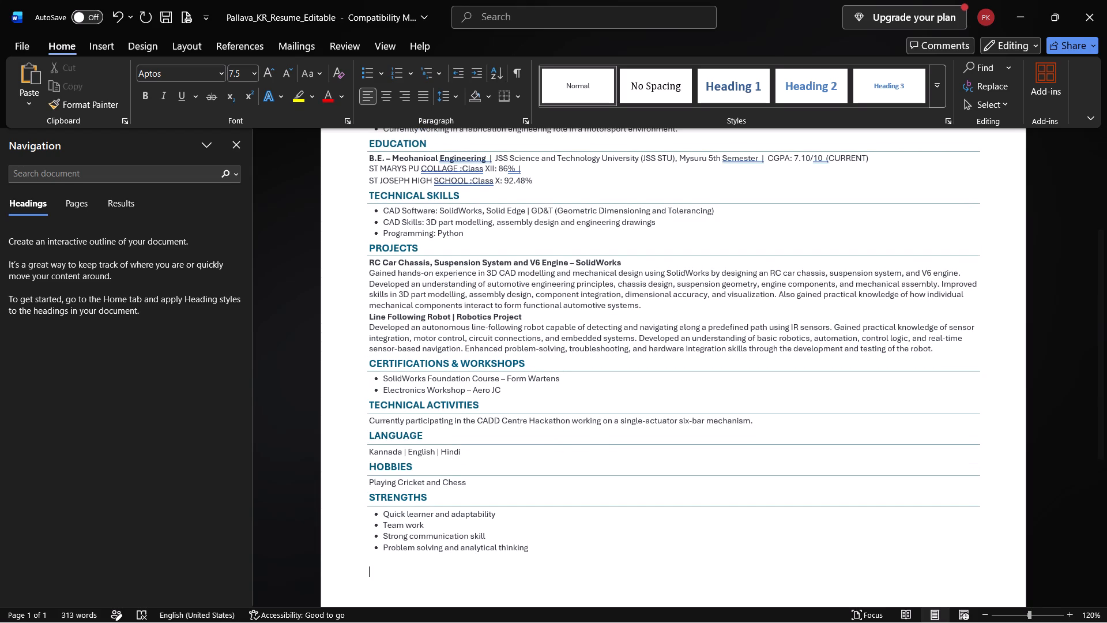
scroll(464, 524, up, 1)
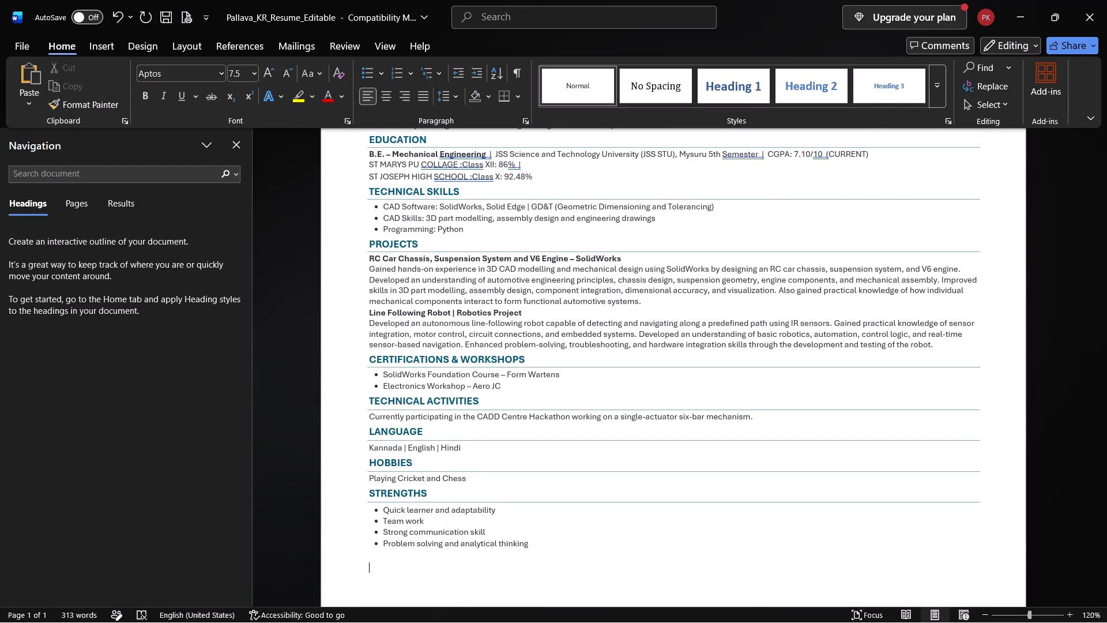
scroll(464, 524, down, 1)
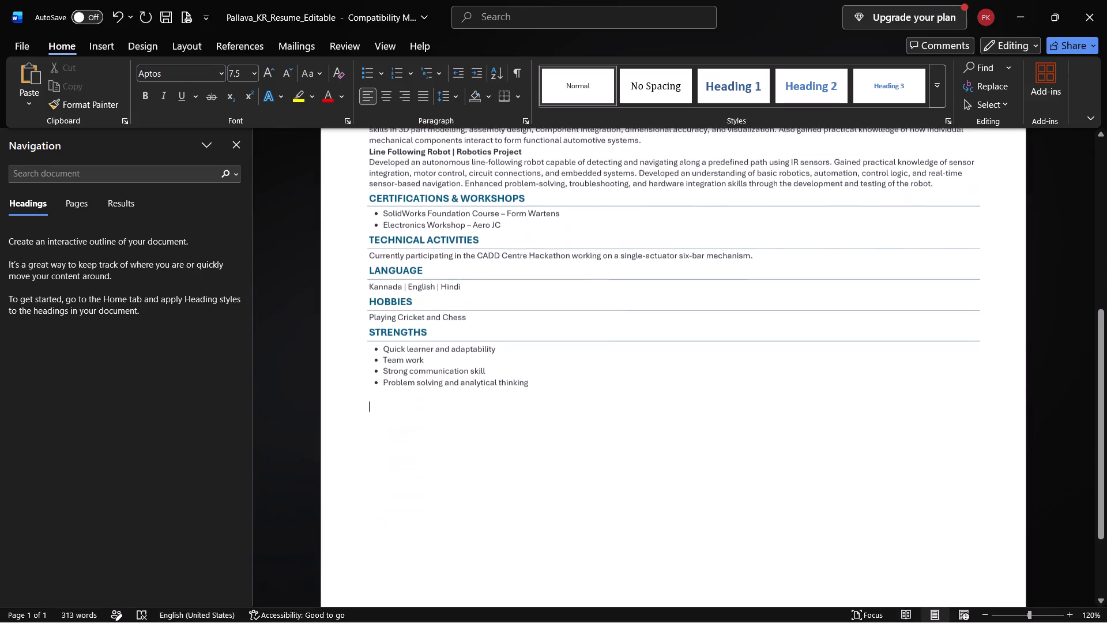
scroll(464, 524, down, 1)
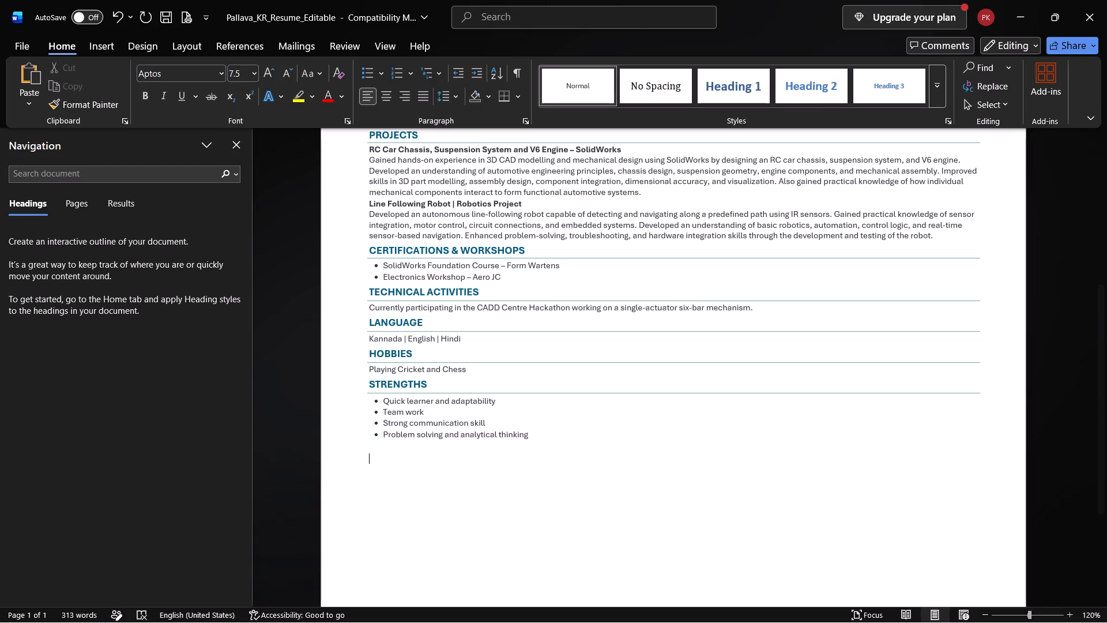
scroll(417, 460, up, 1)
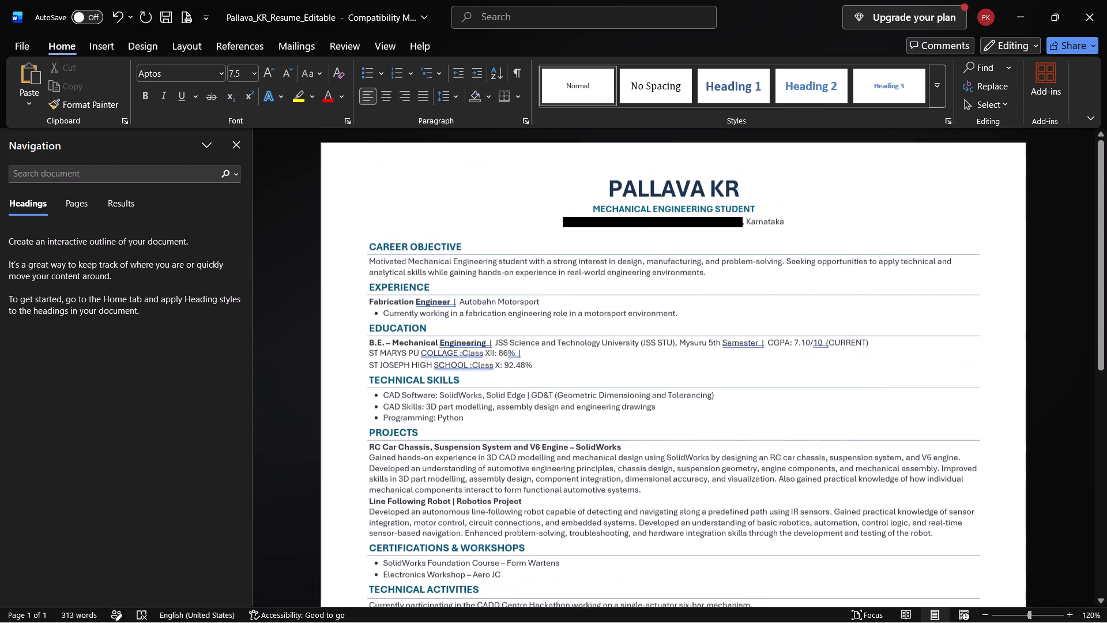
scroll(417, 460, up, 1)
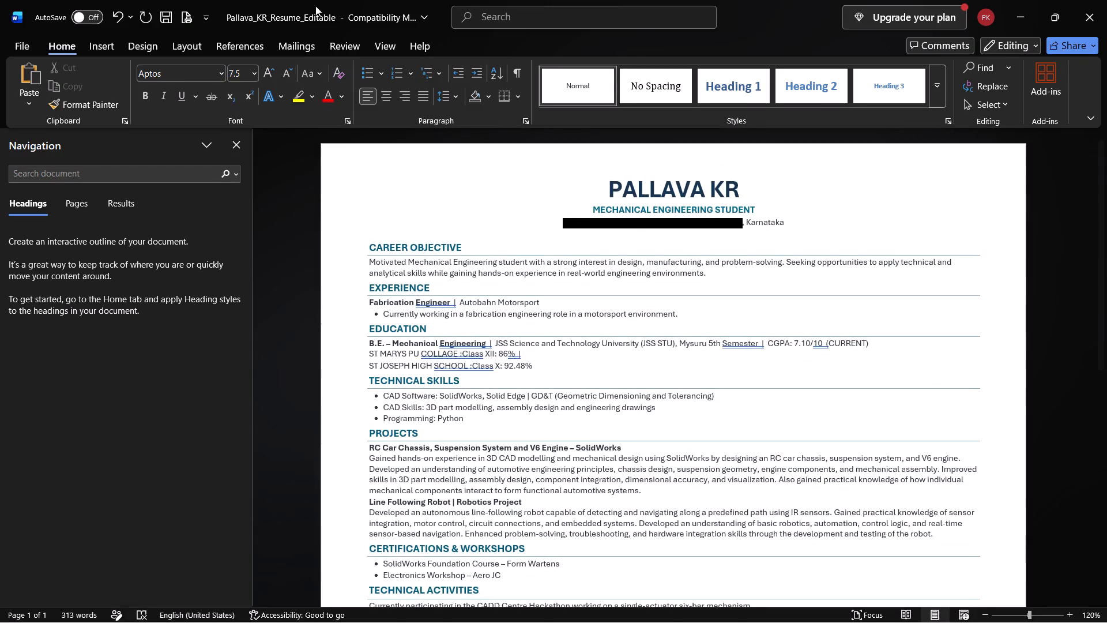
Upload a copy of the edited resume to the OneDrive - Personal location.
click(315, 6)
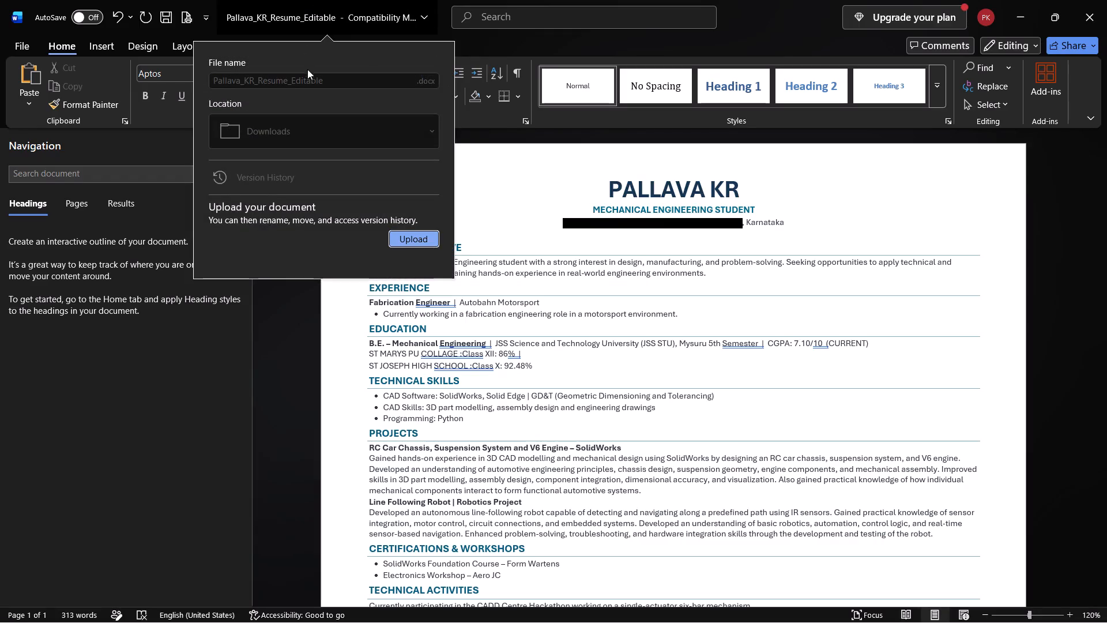
triple_click(317, 85)
drag(317, 85, 369, 89)
drag(369, 89, 515, 194)
click(413, 239)
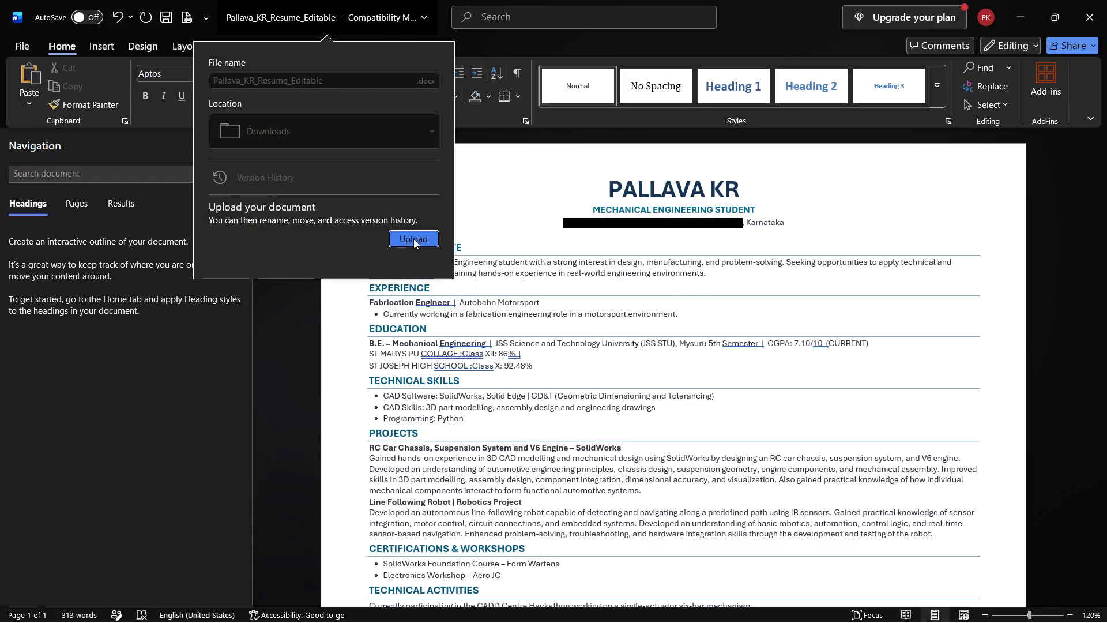
click(567, 241)
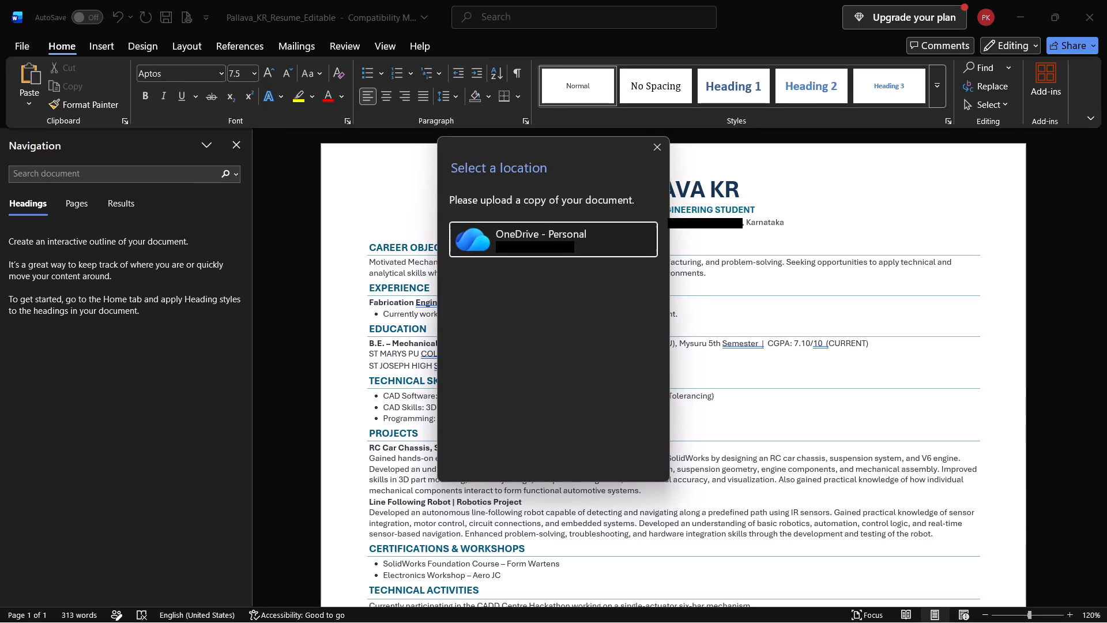
click(567, 241)
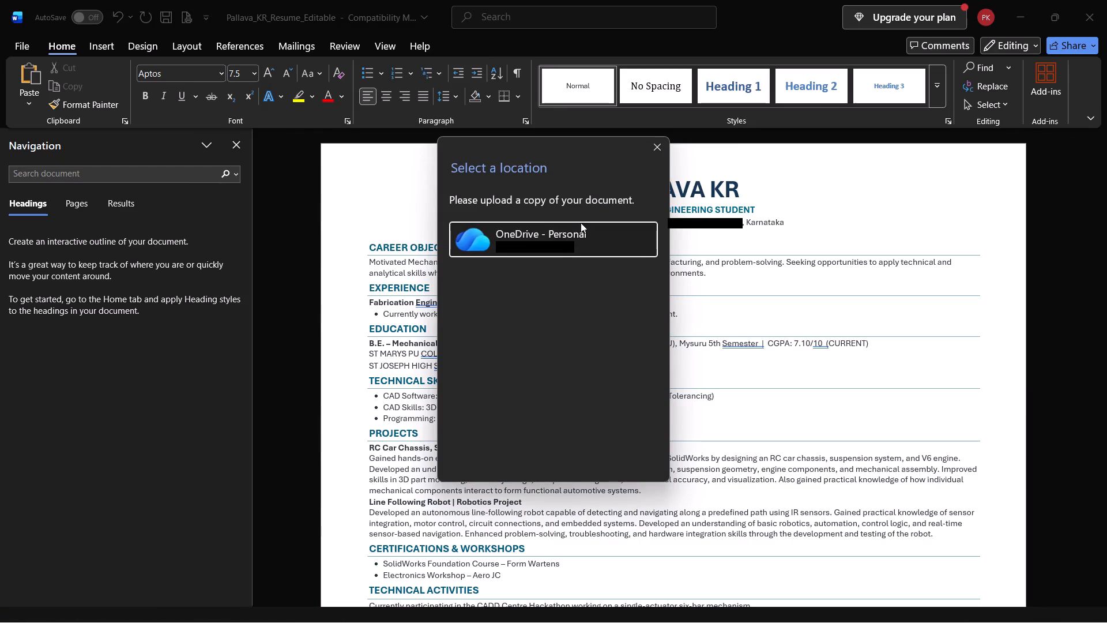
triple_click(581, 223)
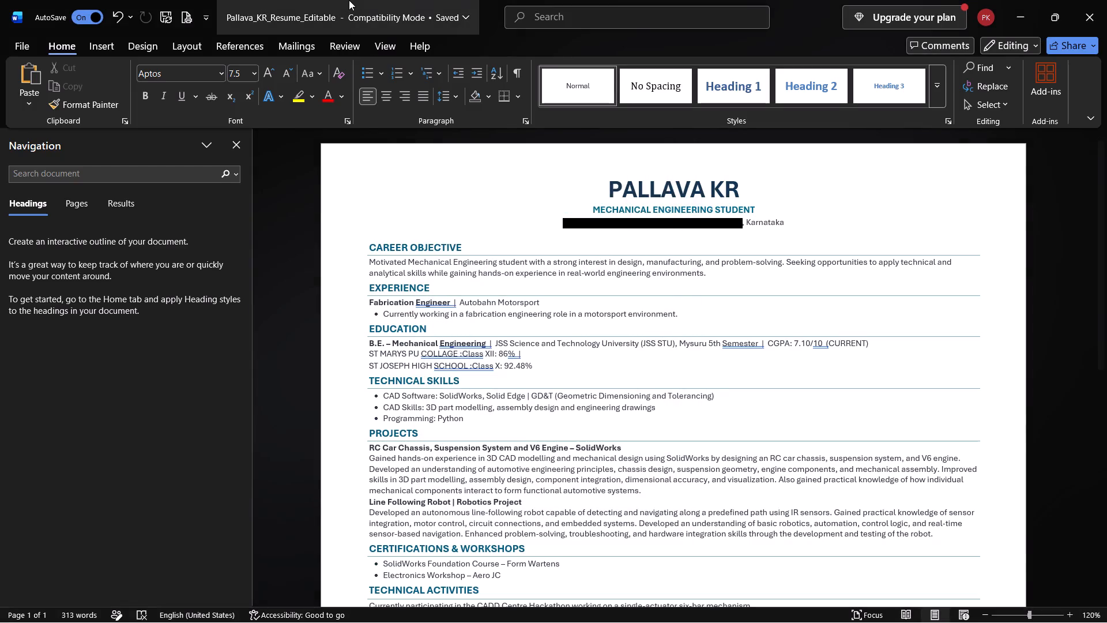
Open the file name and location details of the uploaded resume.
click(349, 0)
click(347, 17)
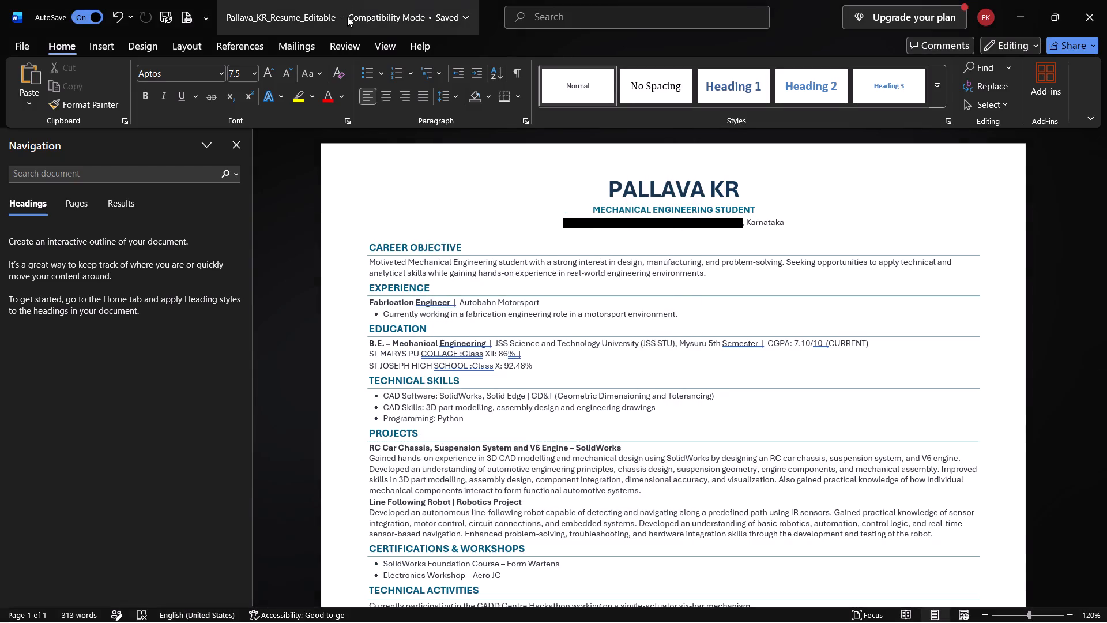
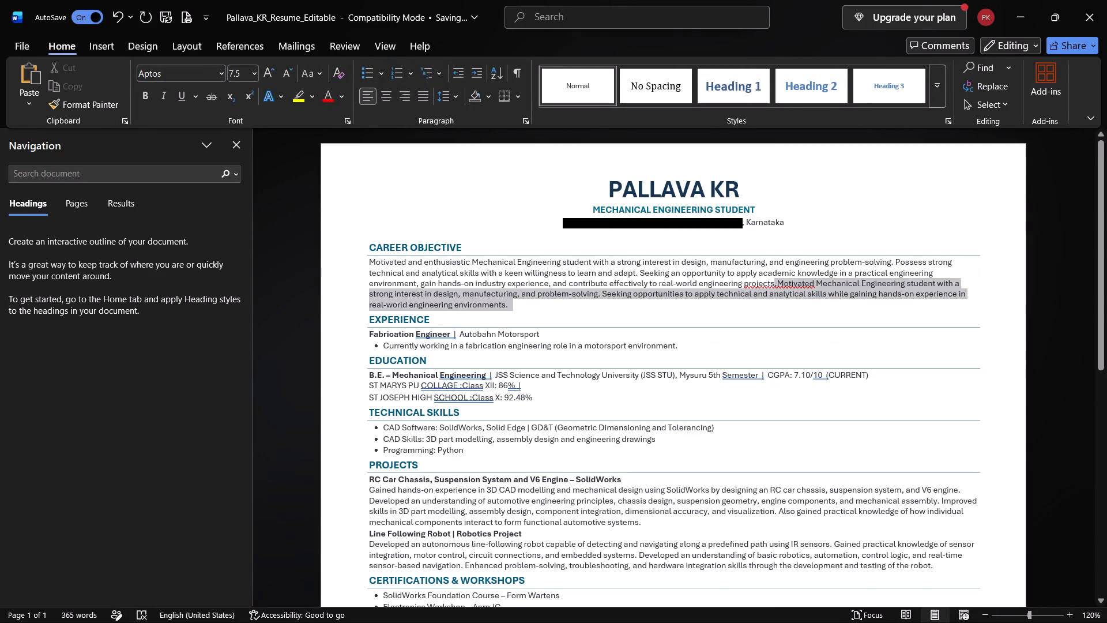
Delete the repeated second passage in CAREER OBJECTIVE, from "Motivated Mechanical Engineering student" through "real-world engineering environments.".
drag(803, 305, 514, 305)
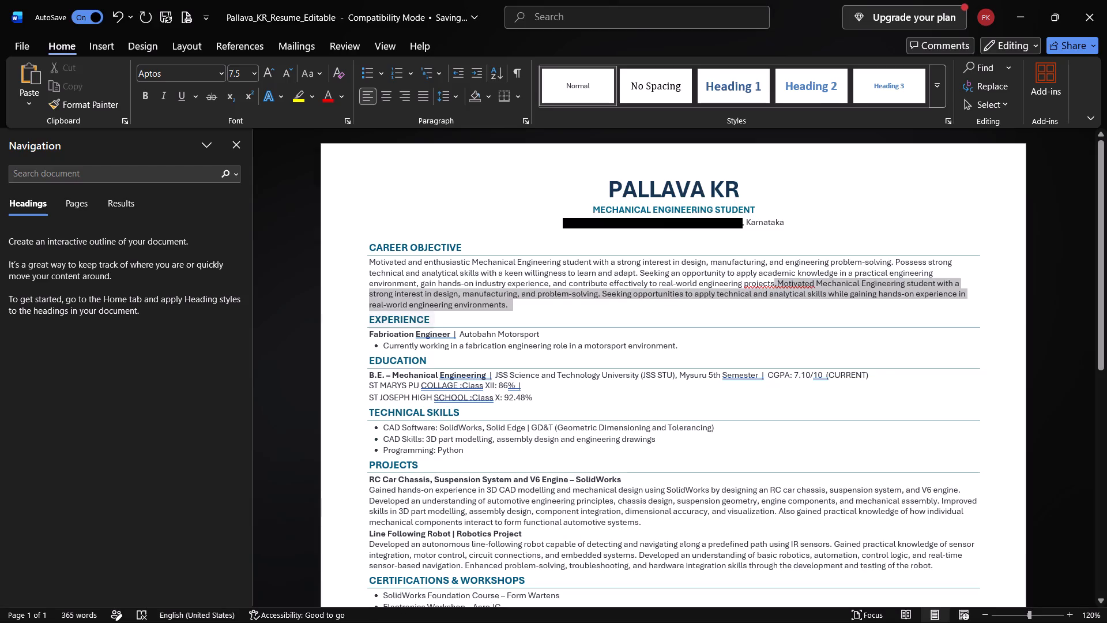
drag(514, 305, 505, 305)
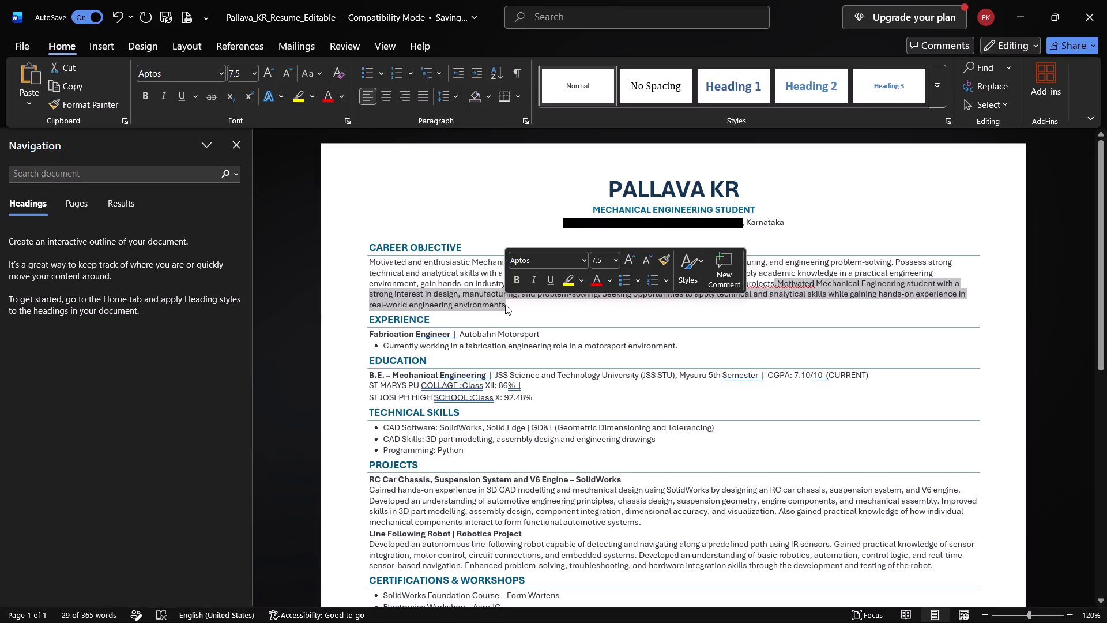
key(BackSpace)
Copy the LANGUAGE and HOBBIES sections with their content, and remove them from above STRENGTHS.
scroll(516, 358, down, 1)
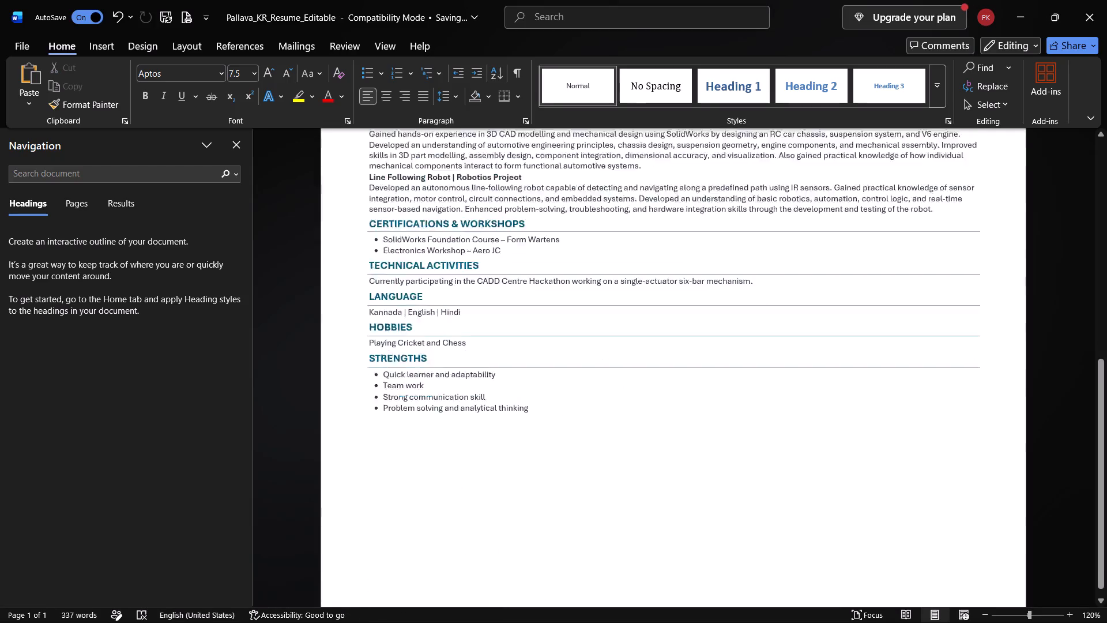
scroll(516, 358, down, 1)
scroll(516, 358, up, 1)
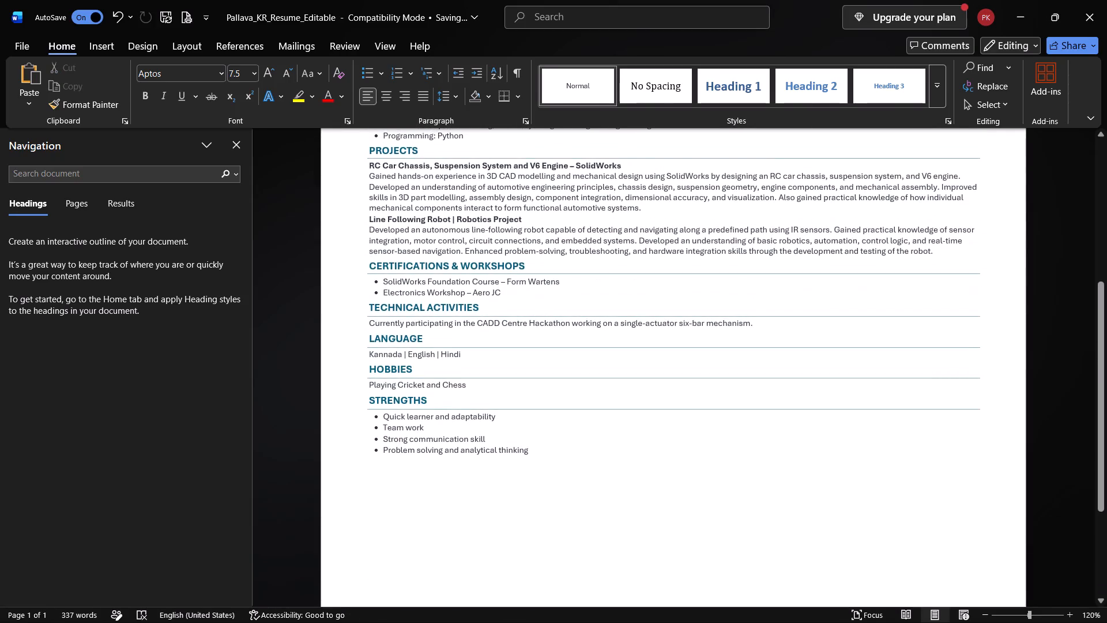
drag(484, 389, 370, 373)
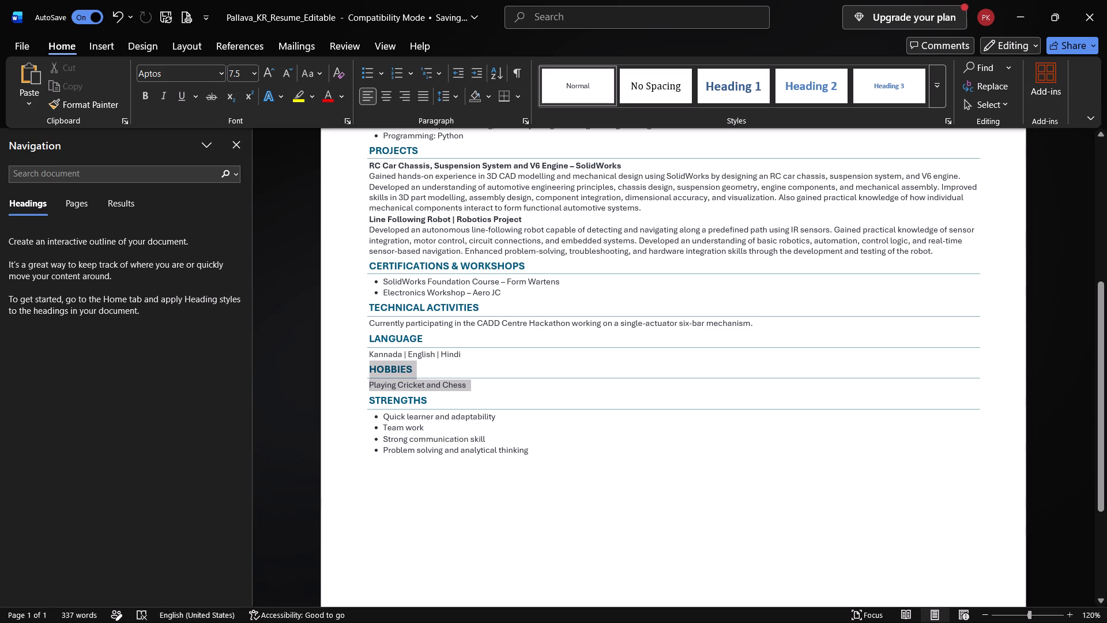
drag(370, 373, 359, 335)
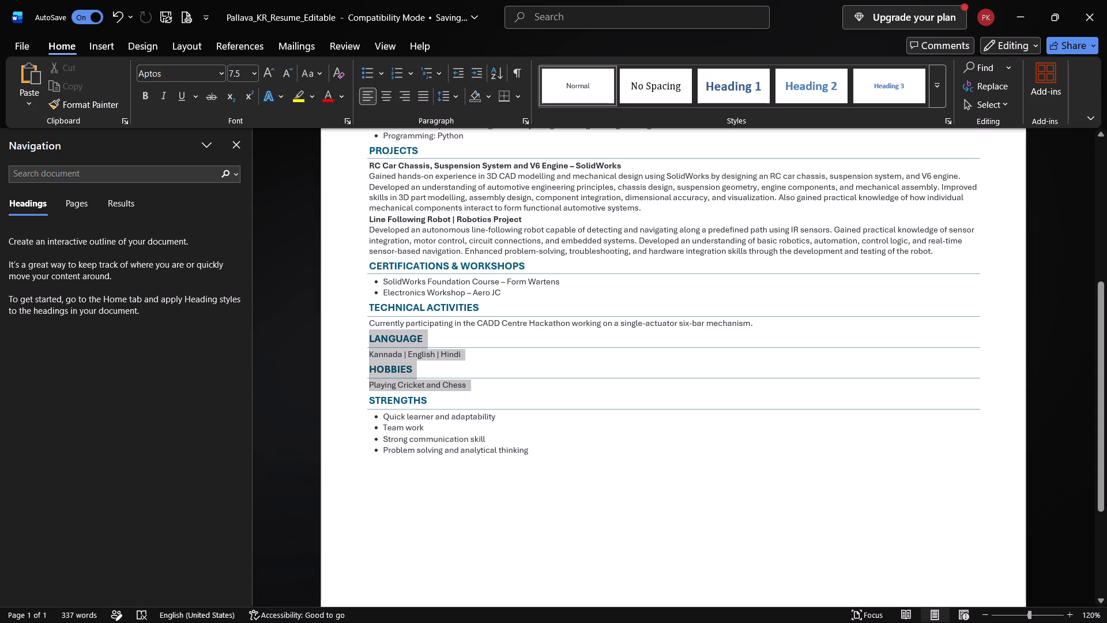
drag(359, 335, 359, 334)
key(ctrl+c)
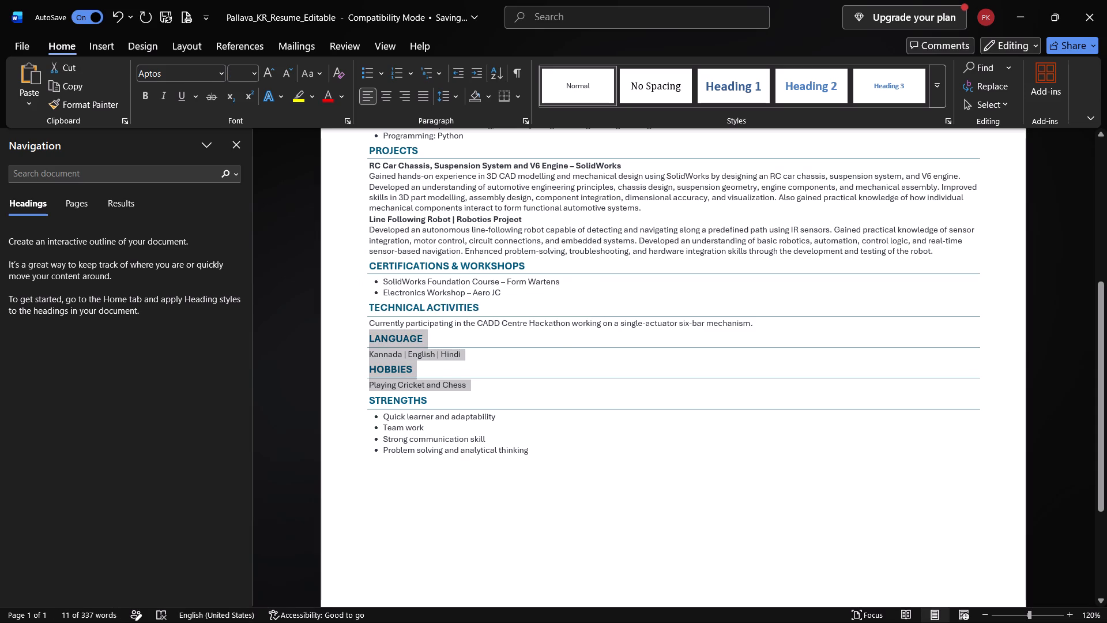
key(BackSpace)
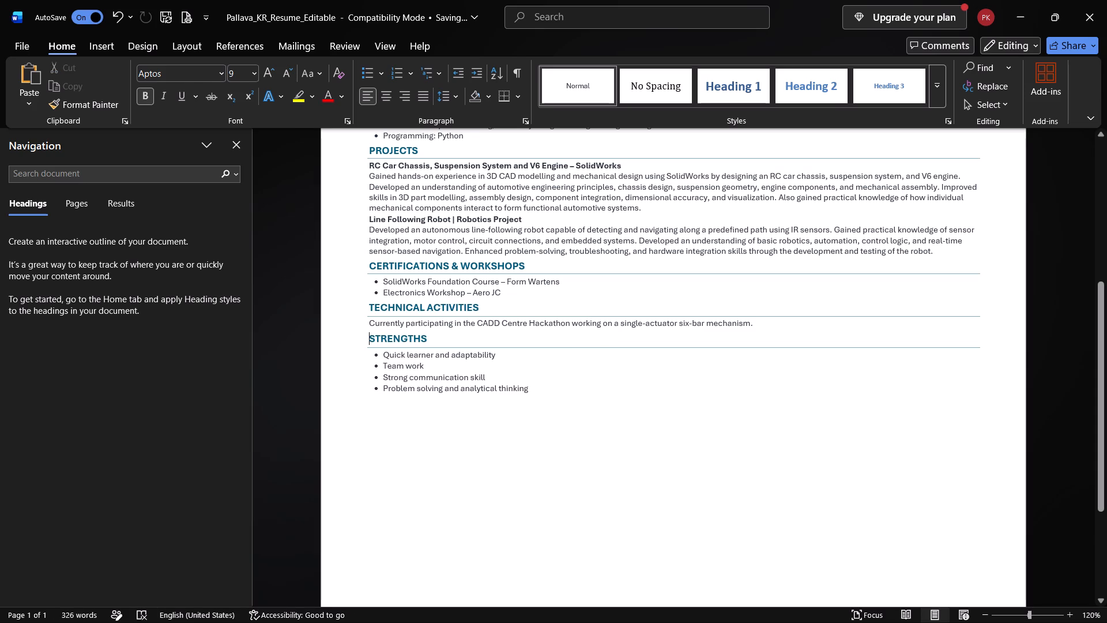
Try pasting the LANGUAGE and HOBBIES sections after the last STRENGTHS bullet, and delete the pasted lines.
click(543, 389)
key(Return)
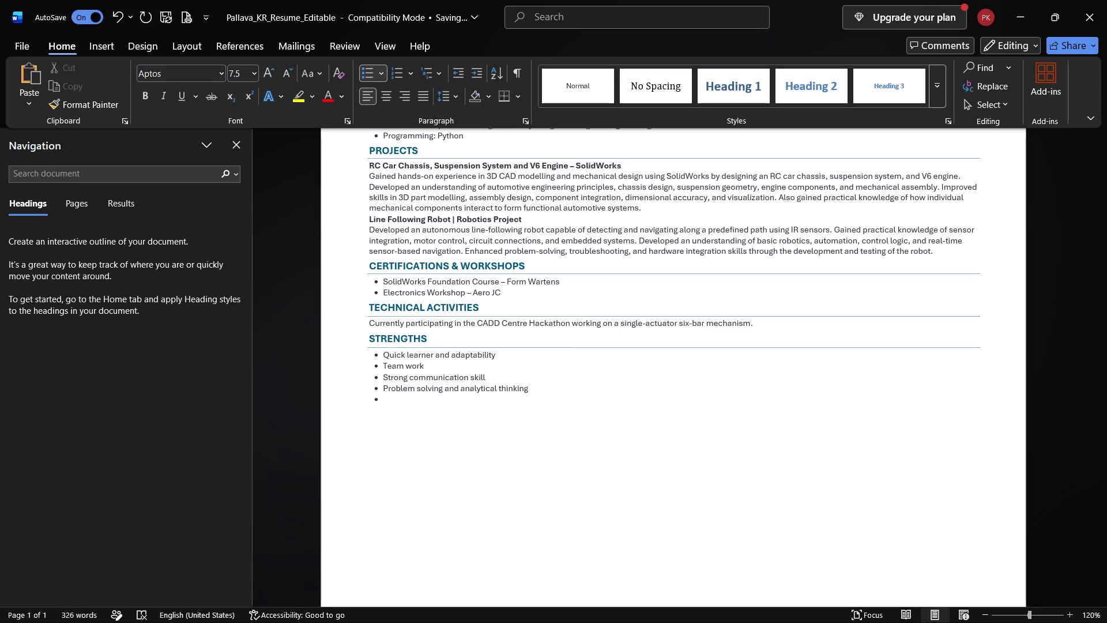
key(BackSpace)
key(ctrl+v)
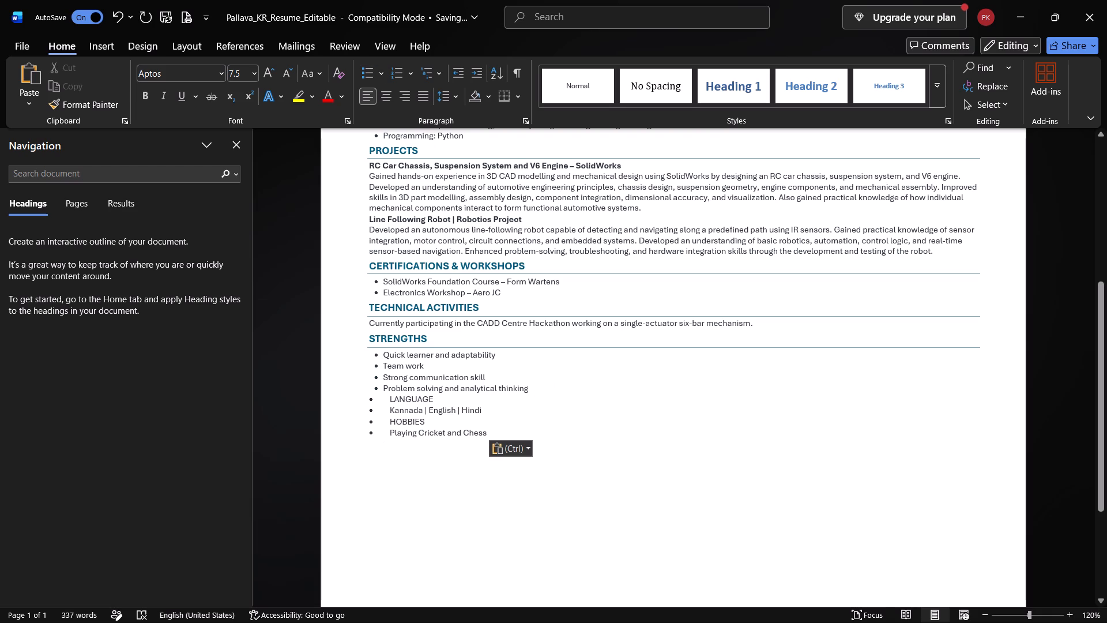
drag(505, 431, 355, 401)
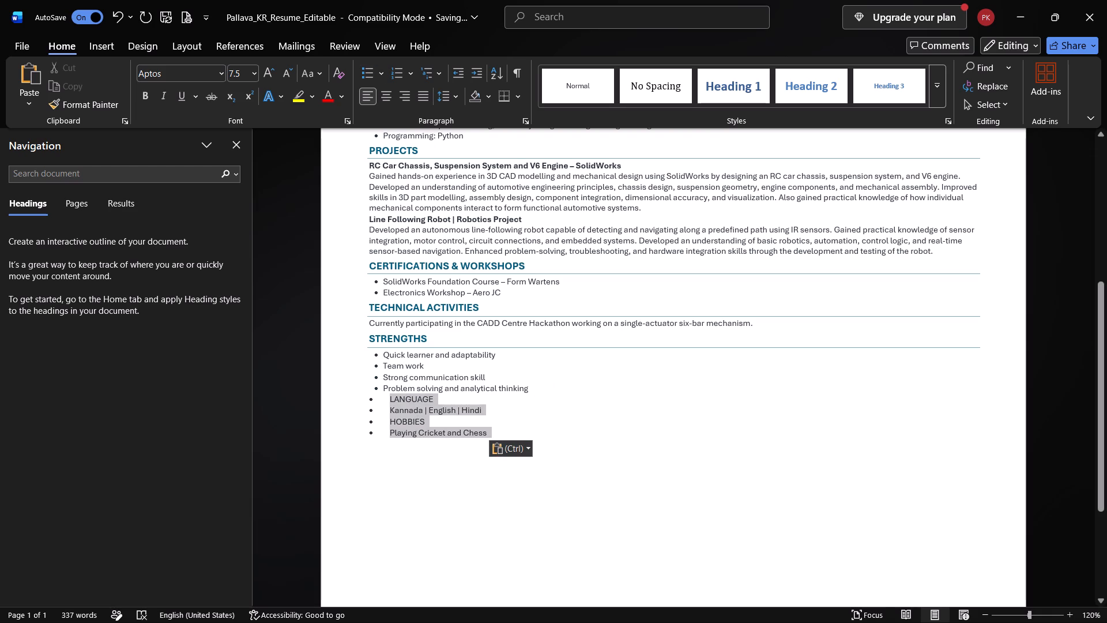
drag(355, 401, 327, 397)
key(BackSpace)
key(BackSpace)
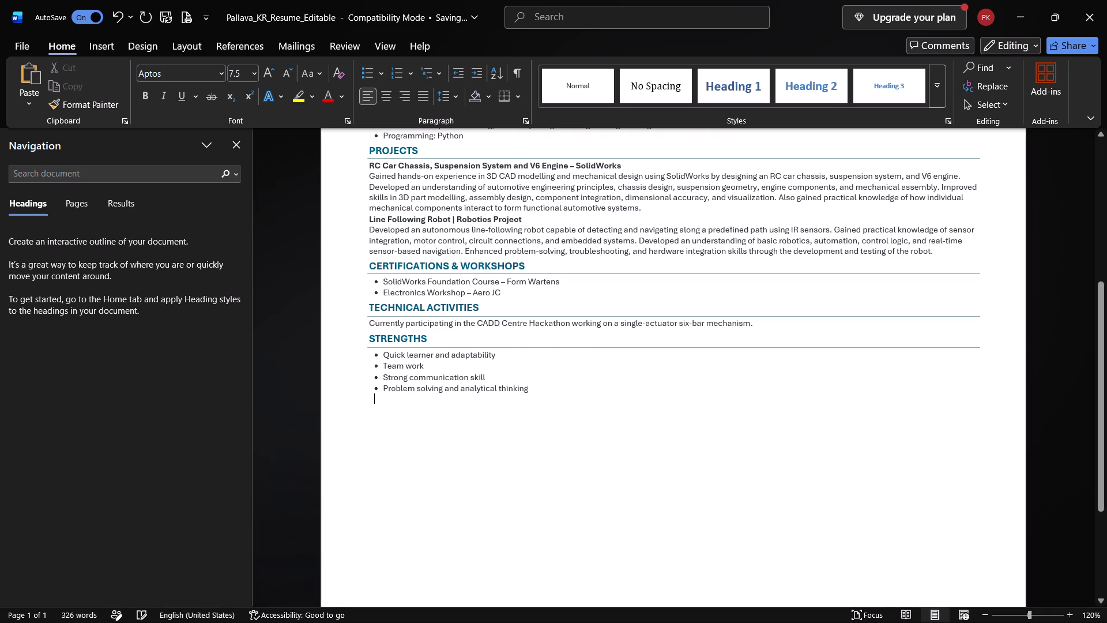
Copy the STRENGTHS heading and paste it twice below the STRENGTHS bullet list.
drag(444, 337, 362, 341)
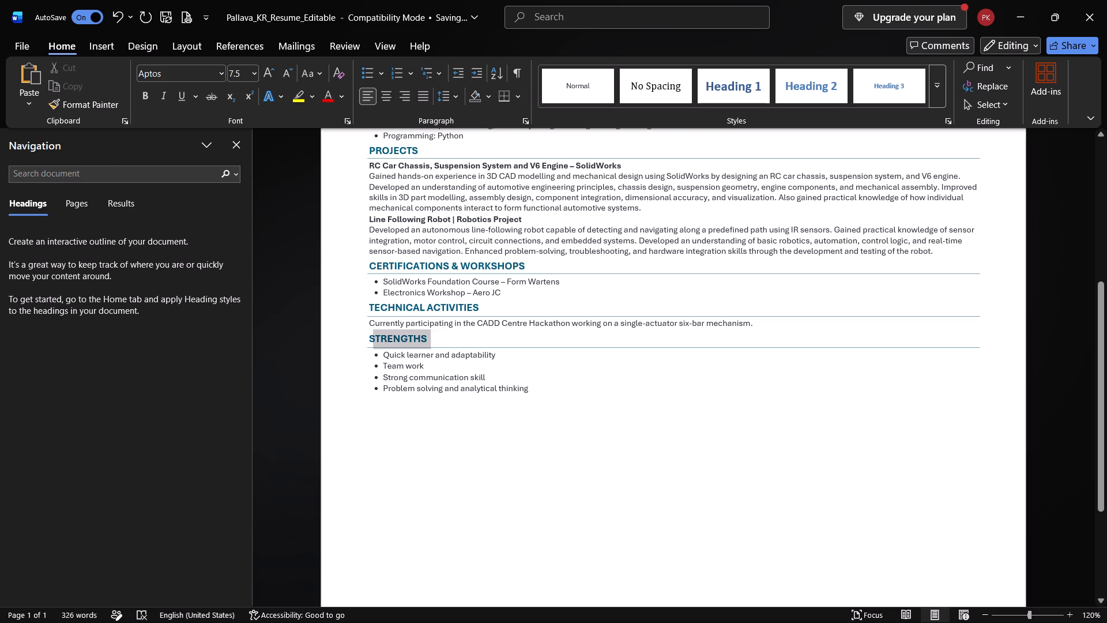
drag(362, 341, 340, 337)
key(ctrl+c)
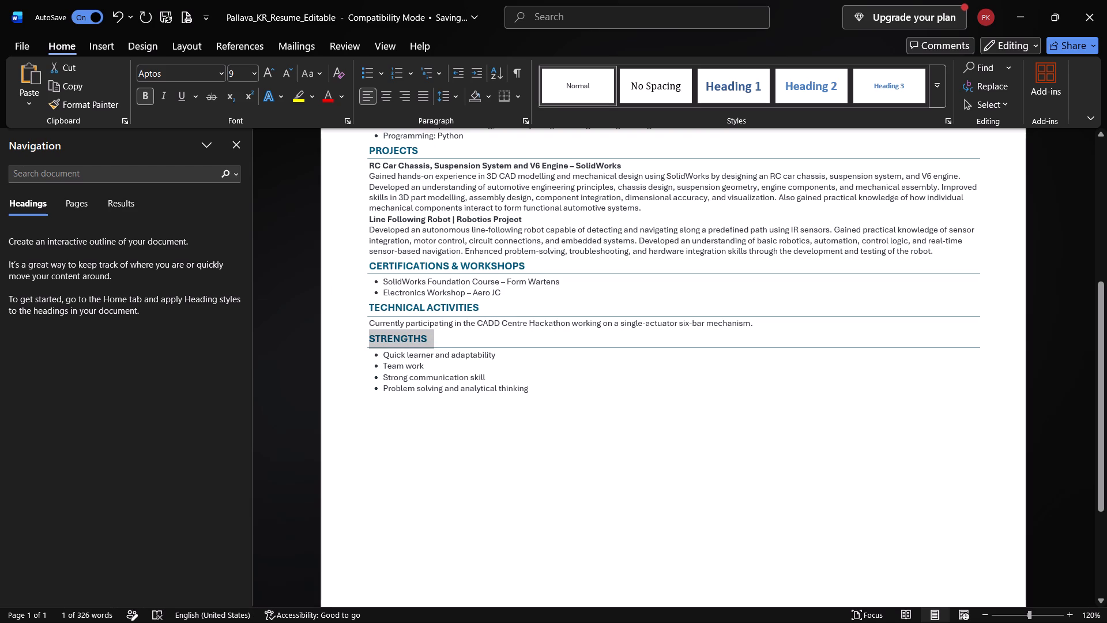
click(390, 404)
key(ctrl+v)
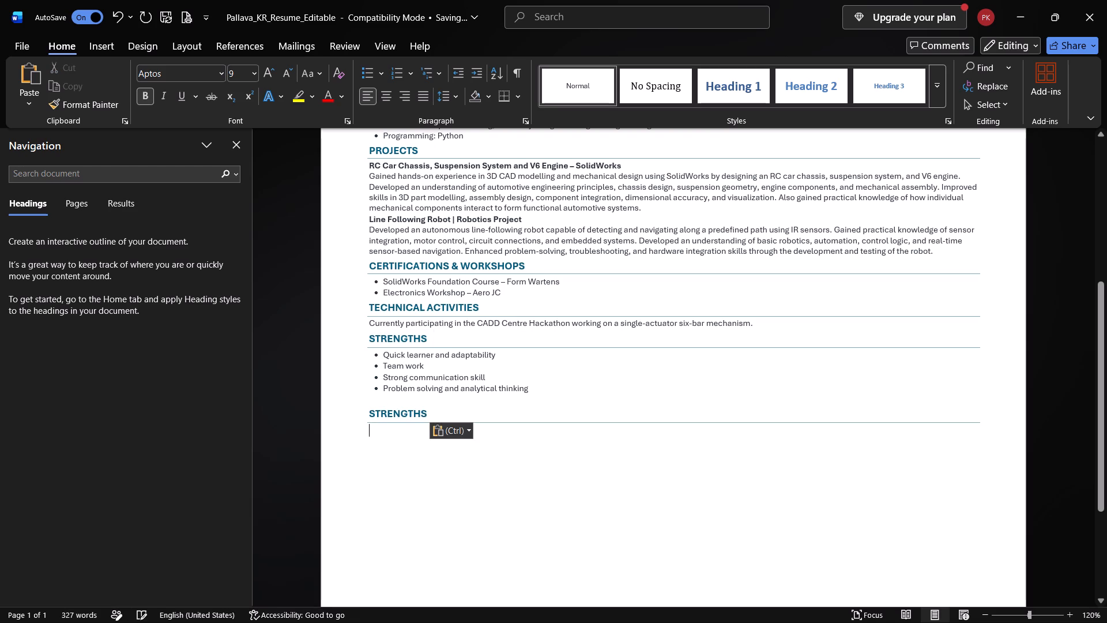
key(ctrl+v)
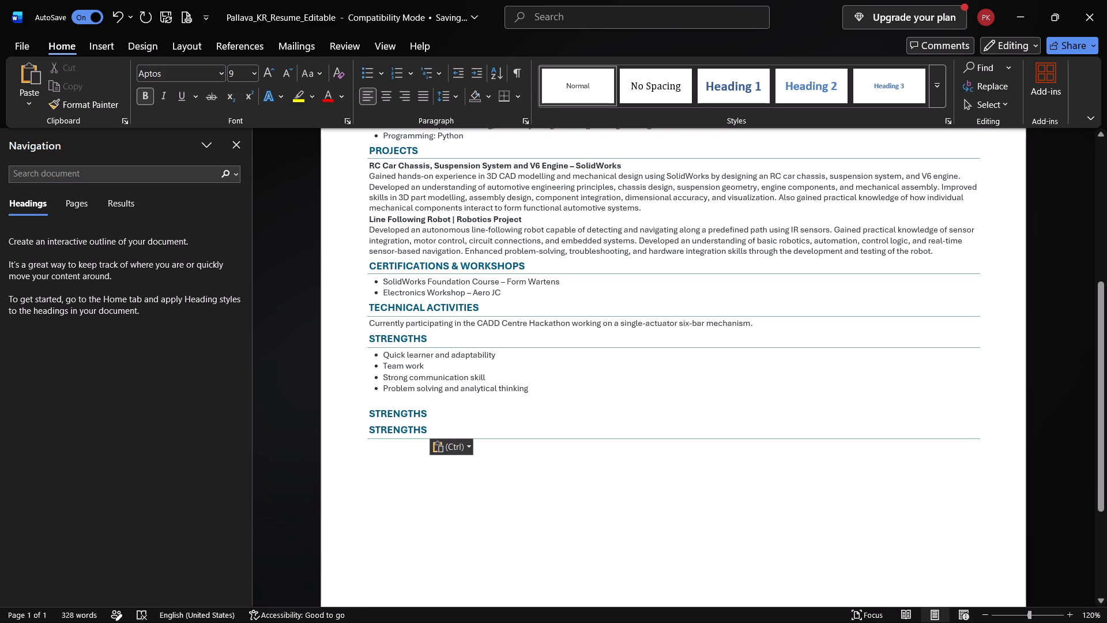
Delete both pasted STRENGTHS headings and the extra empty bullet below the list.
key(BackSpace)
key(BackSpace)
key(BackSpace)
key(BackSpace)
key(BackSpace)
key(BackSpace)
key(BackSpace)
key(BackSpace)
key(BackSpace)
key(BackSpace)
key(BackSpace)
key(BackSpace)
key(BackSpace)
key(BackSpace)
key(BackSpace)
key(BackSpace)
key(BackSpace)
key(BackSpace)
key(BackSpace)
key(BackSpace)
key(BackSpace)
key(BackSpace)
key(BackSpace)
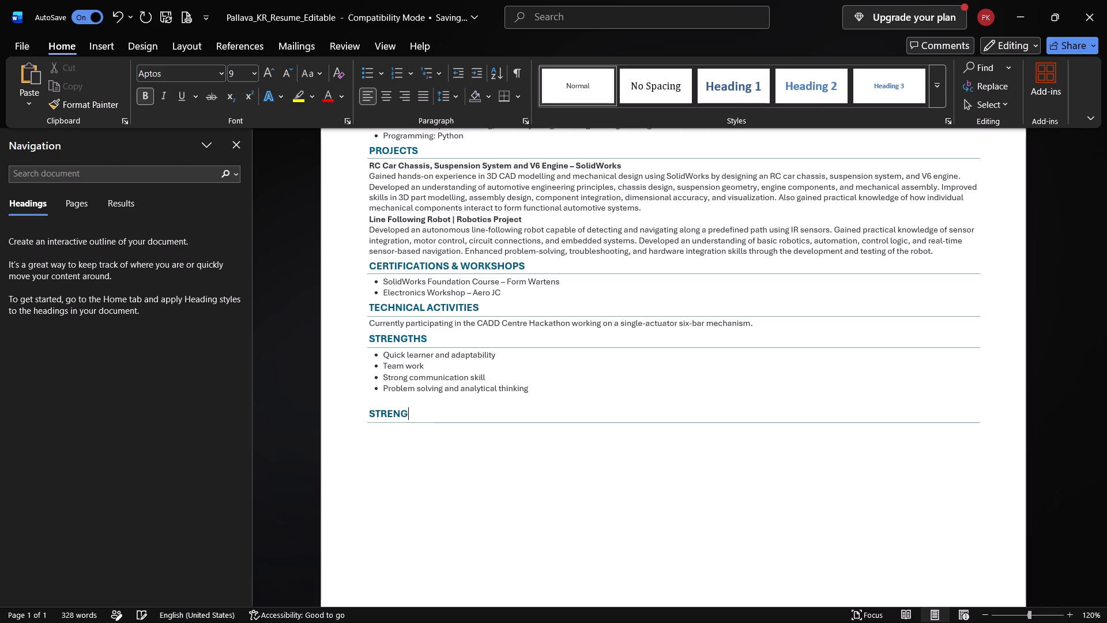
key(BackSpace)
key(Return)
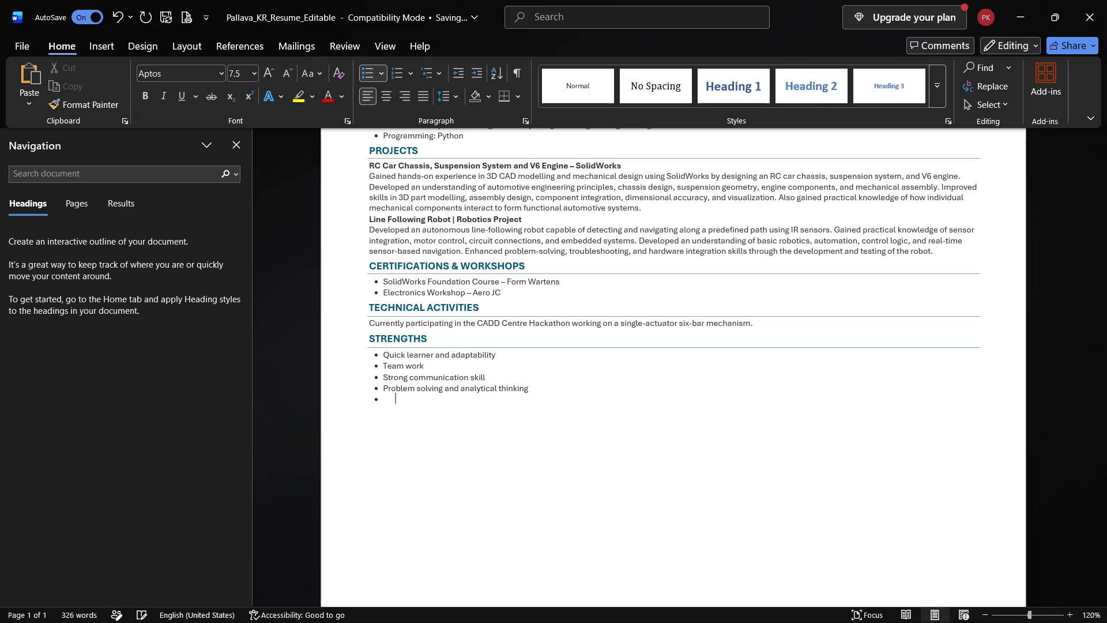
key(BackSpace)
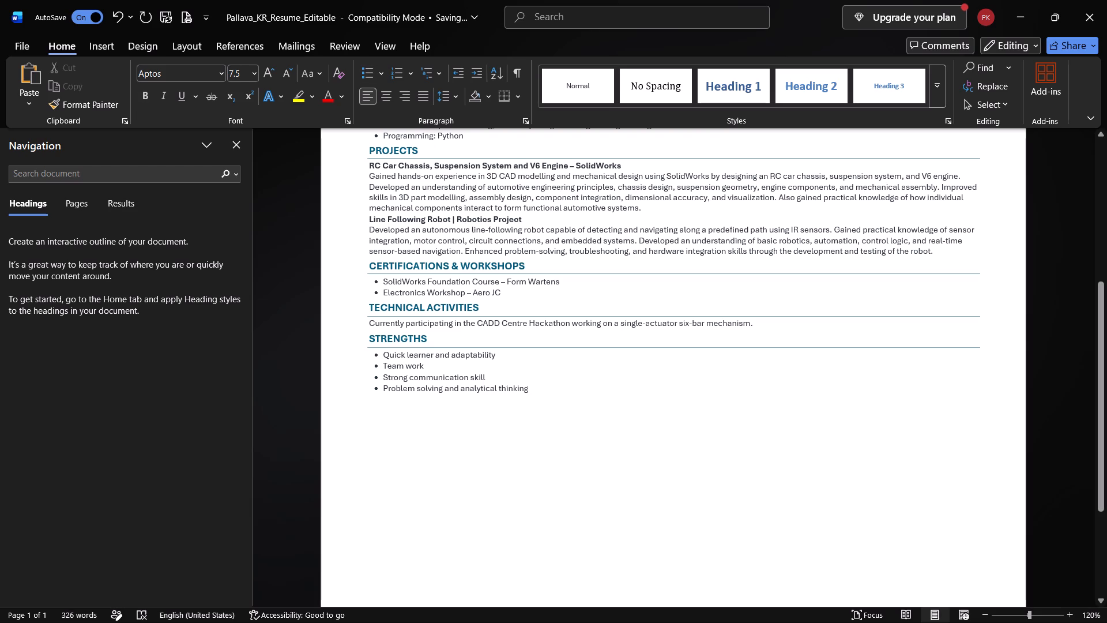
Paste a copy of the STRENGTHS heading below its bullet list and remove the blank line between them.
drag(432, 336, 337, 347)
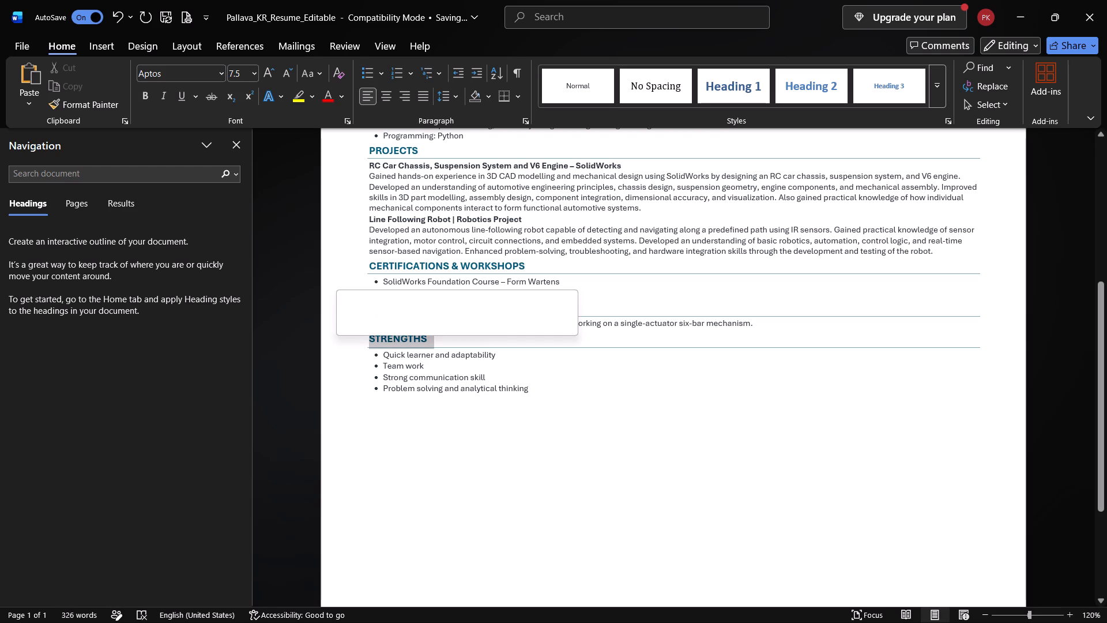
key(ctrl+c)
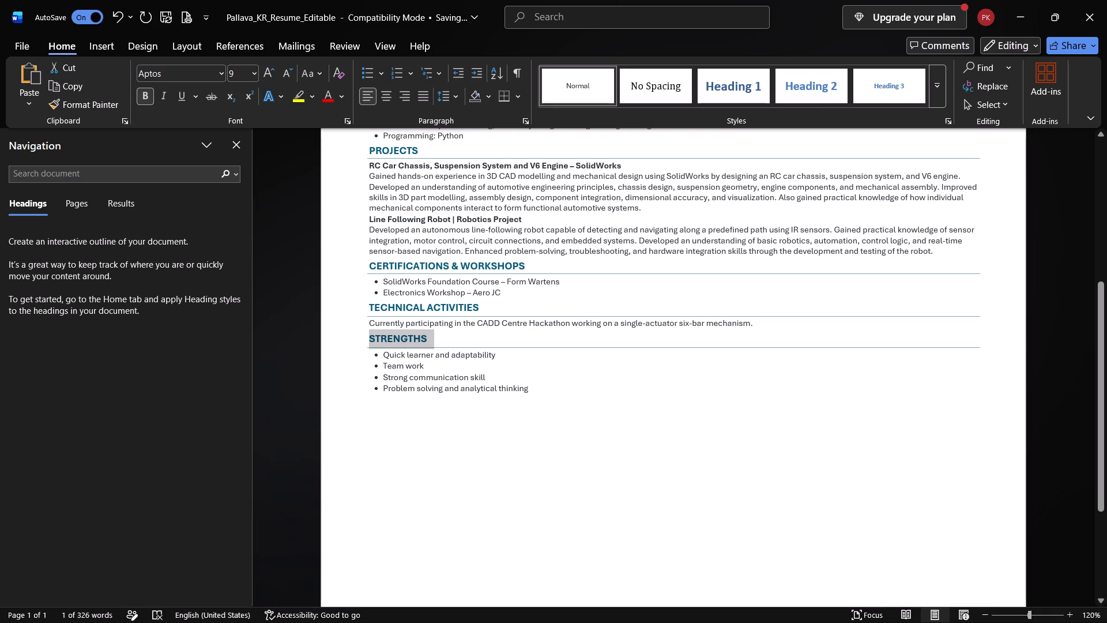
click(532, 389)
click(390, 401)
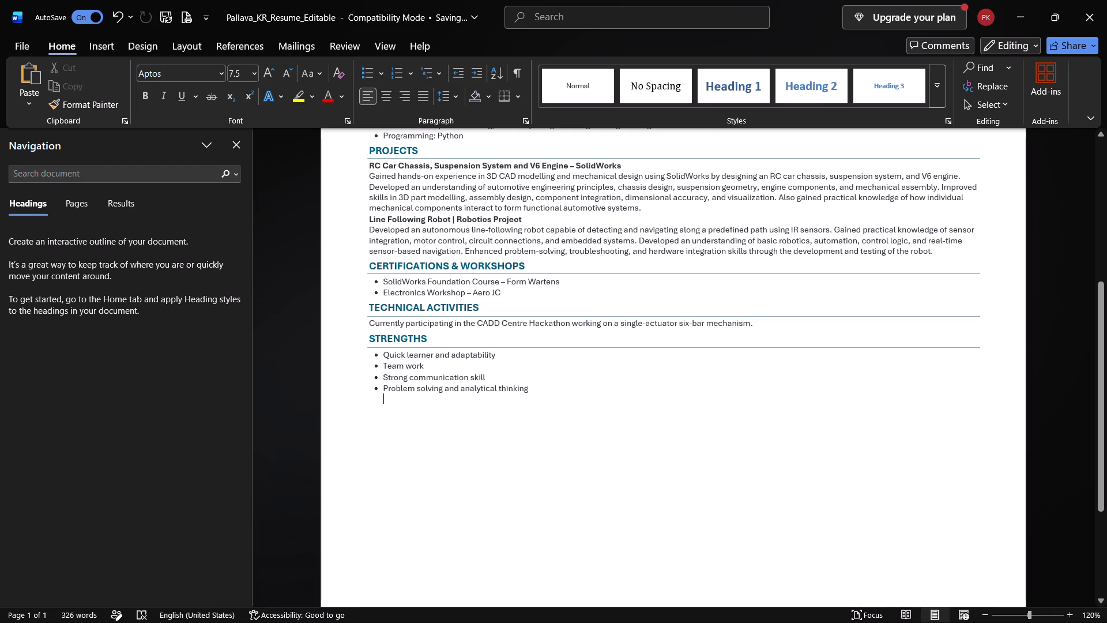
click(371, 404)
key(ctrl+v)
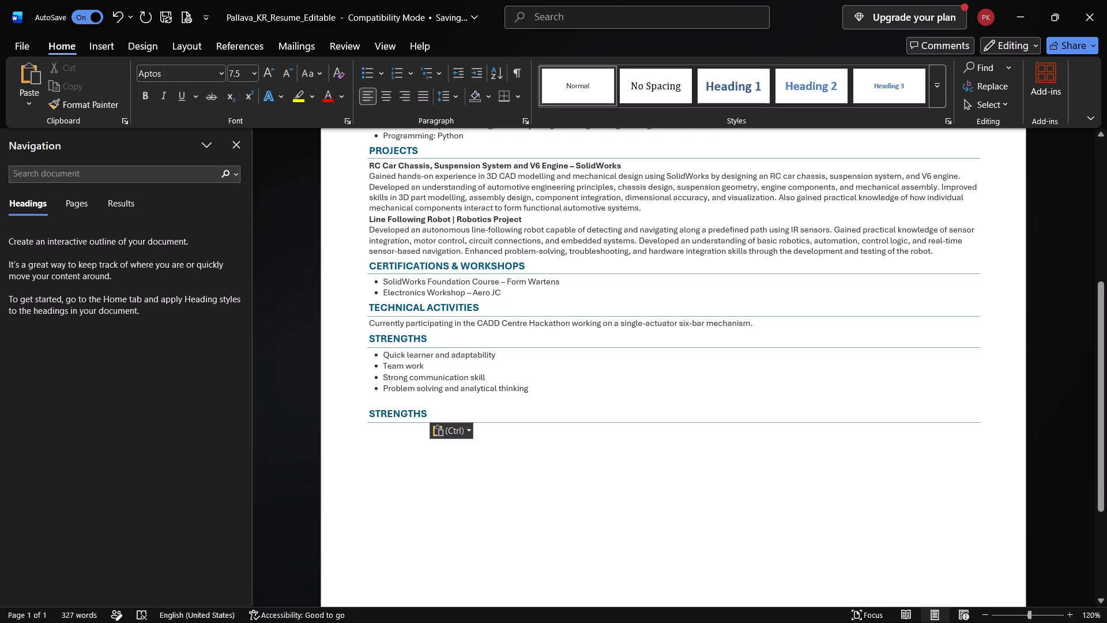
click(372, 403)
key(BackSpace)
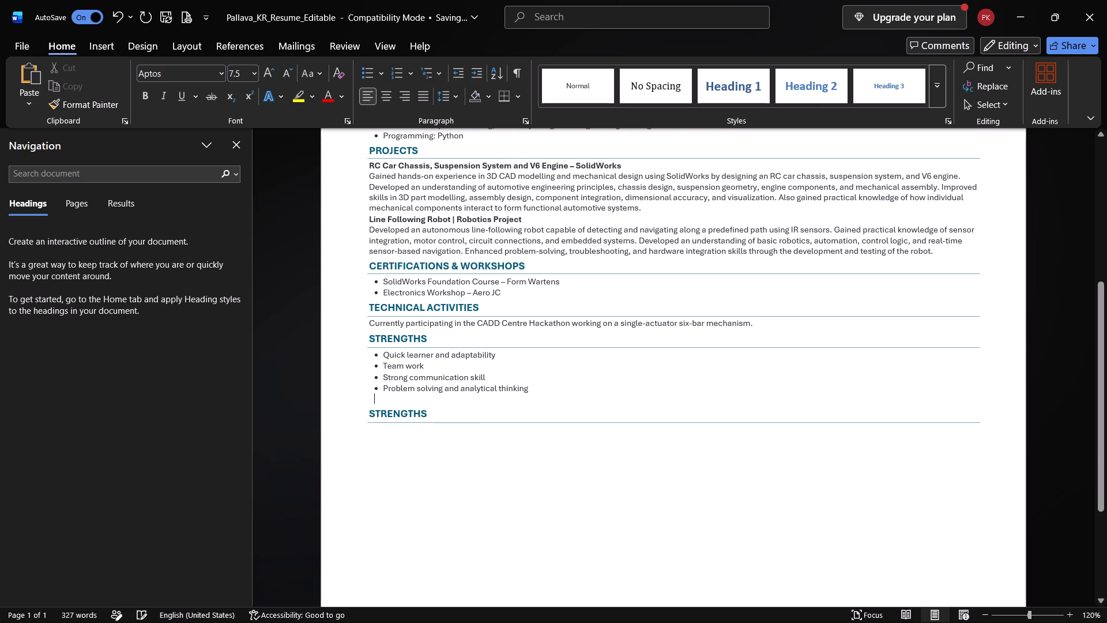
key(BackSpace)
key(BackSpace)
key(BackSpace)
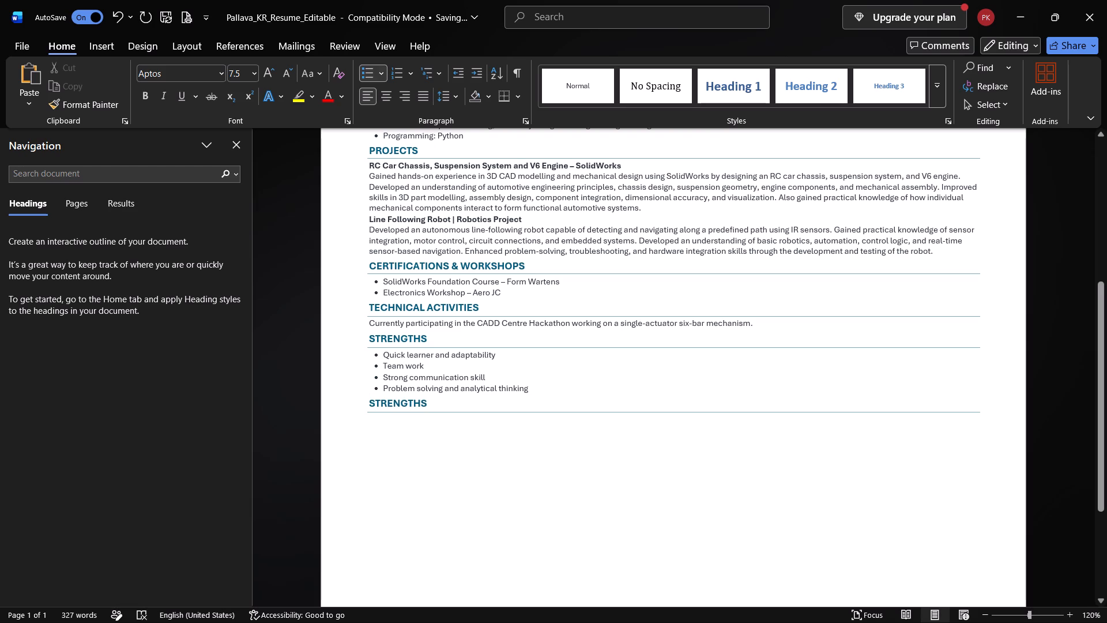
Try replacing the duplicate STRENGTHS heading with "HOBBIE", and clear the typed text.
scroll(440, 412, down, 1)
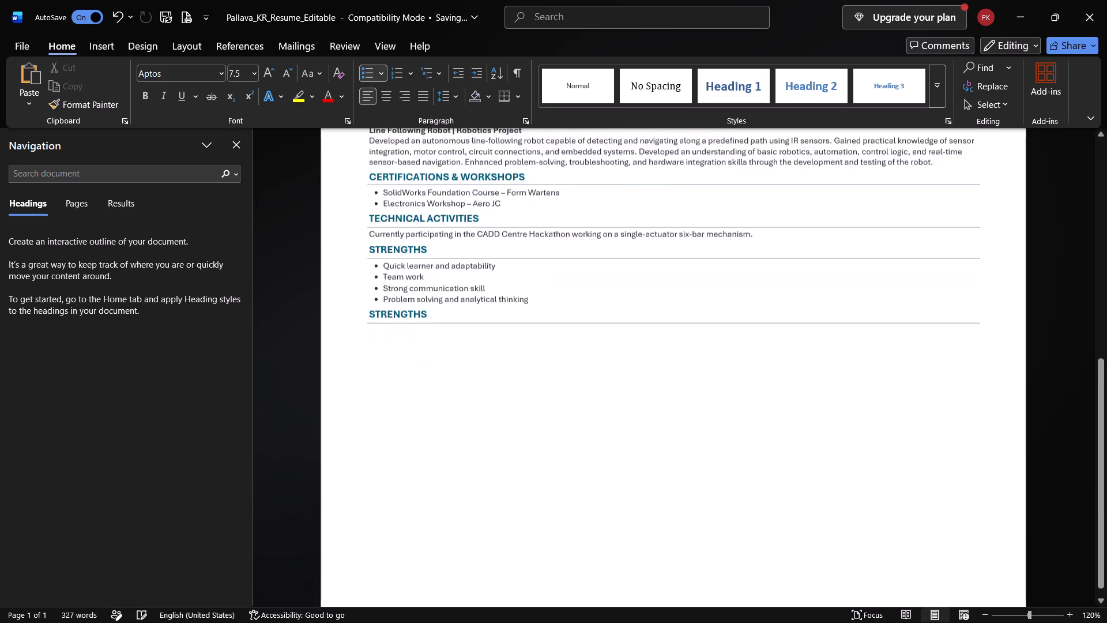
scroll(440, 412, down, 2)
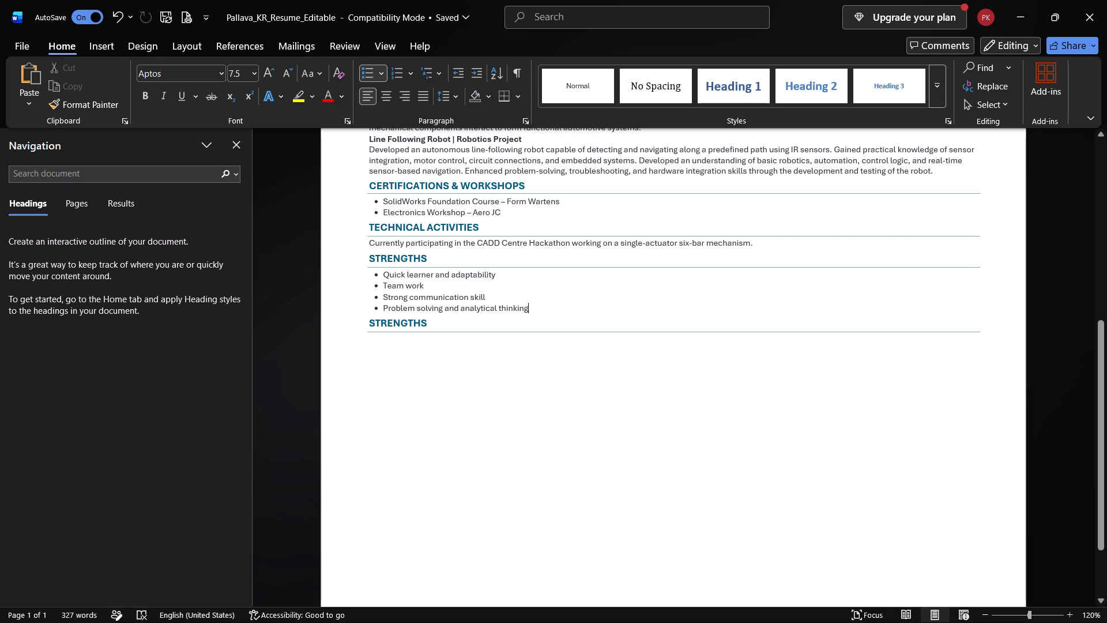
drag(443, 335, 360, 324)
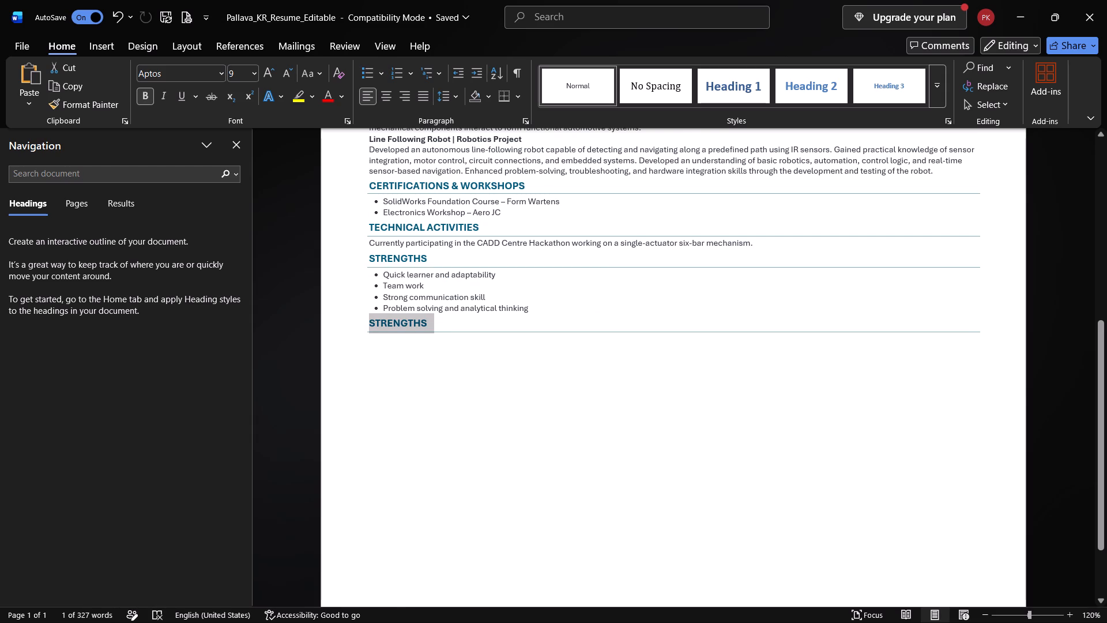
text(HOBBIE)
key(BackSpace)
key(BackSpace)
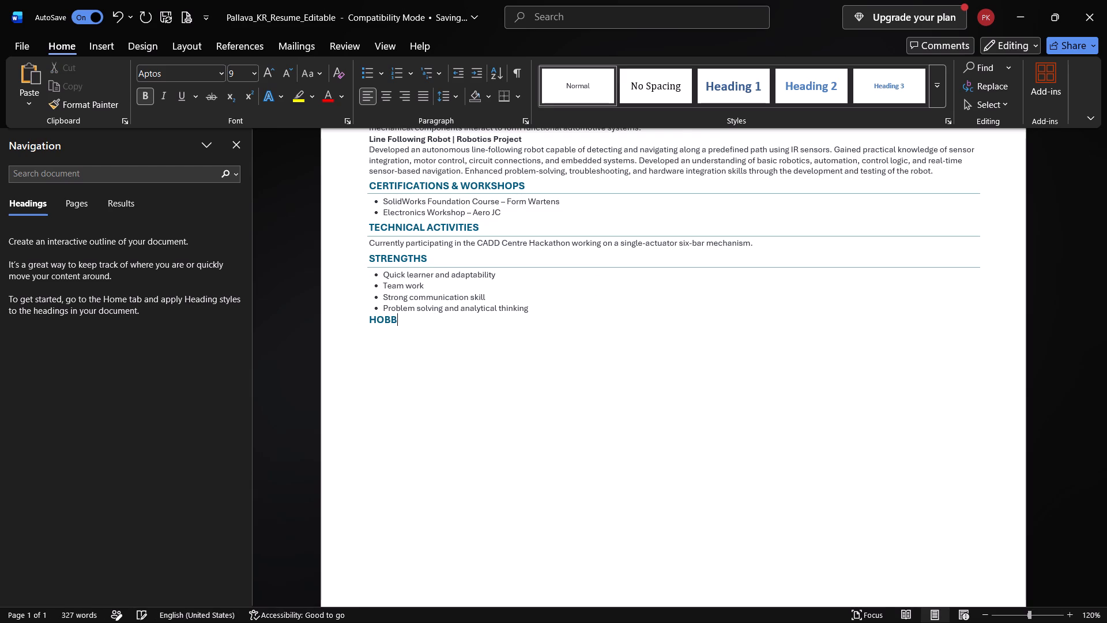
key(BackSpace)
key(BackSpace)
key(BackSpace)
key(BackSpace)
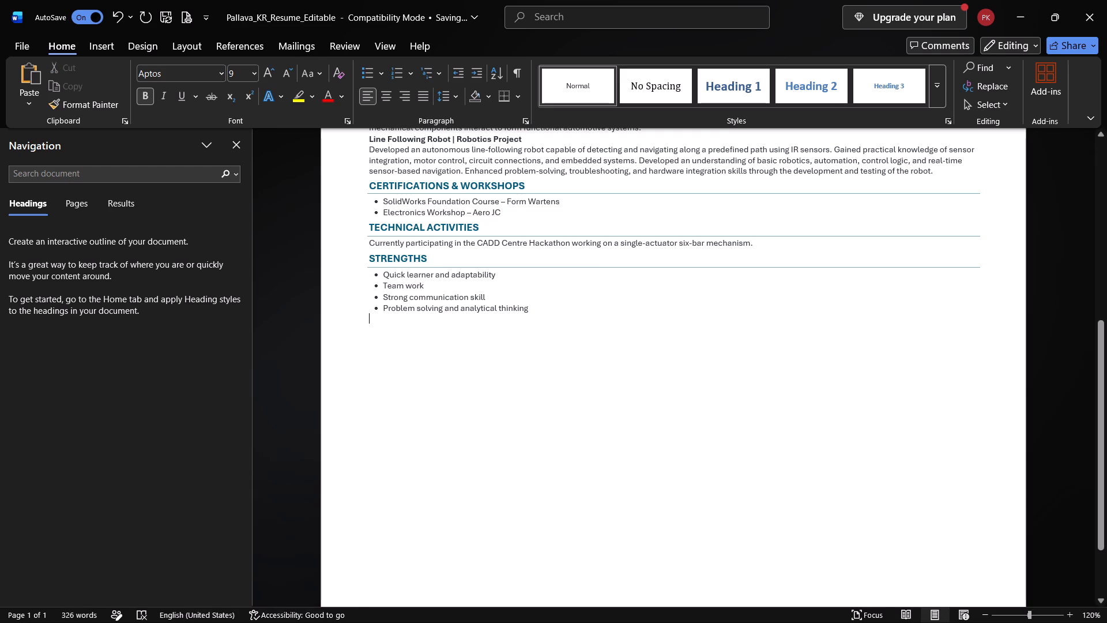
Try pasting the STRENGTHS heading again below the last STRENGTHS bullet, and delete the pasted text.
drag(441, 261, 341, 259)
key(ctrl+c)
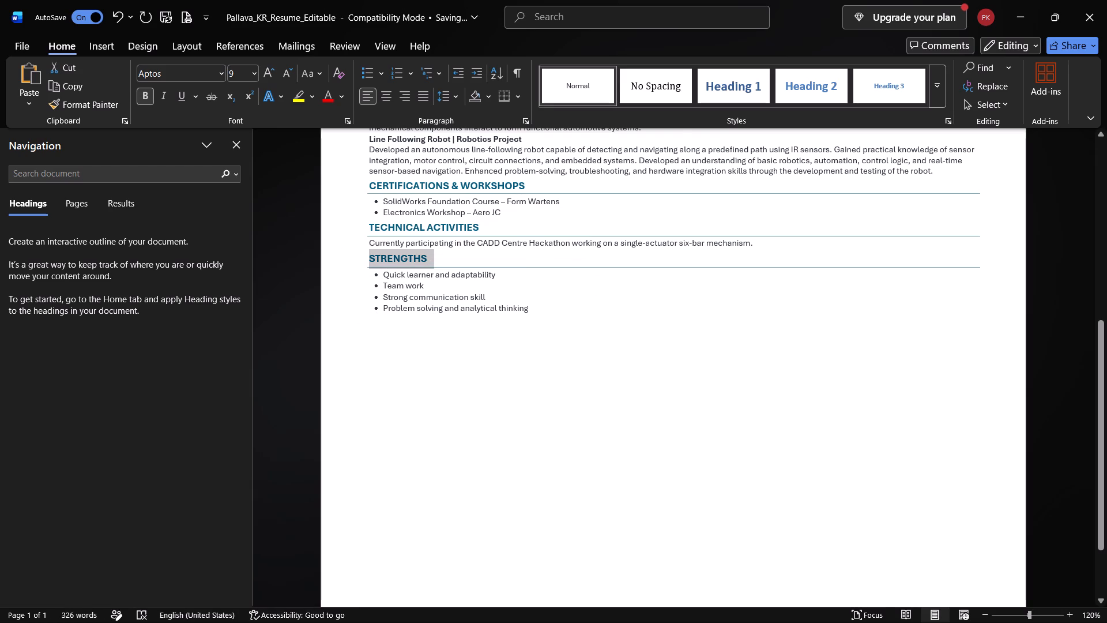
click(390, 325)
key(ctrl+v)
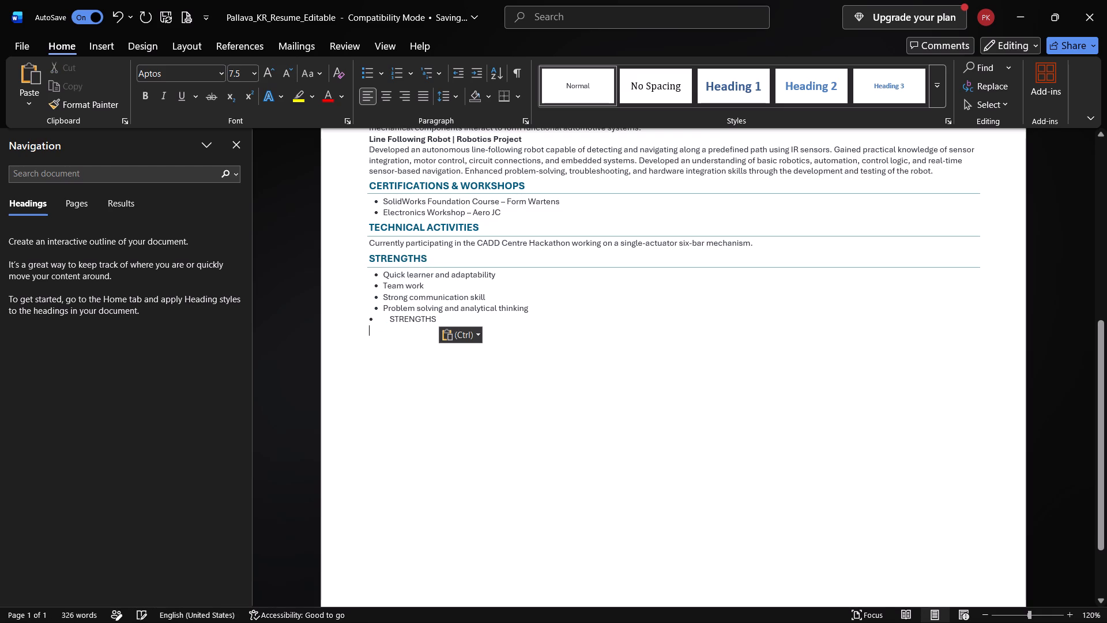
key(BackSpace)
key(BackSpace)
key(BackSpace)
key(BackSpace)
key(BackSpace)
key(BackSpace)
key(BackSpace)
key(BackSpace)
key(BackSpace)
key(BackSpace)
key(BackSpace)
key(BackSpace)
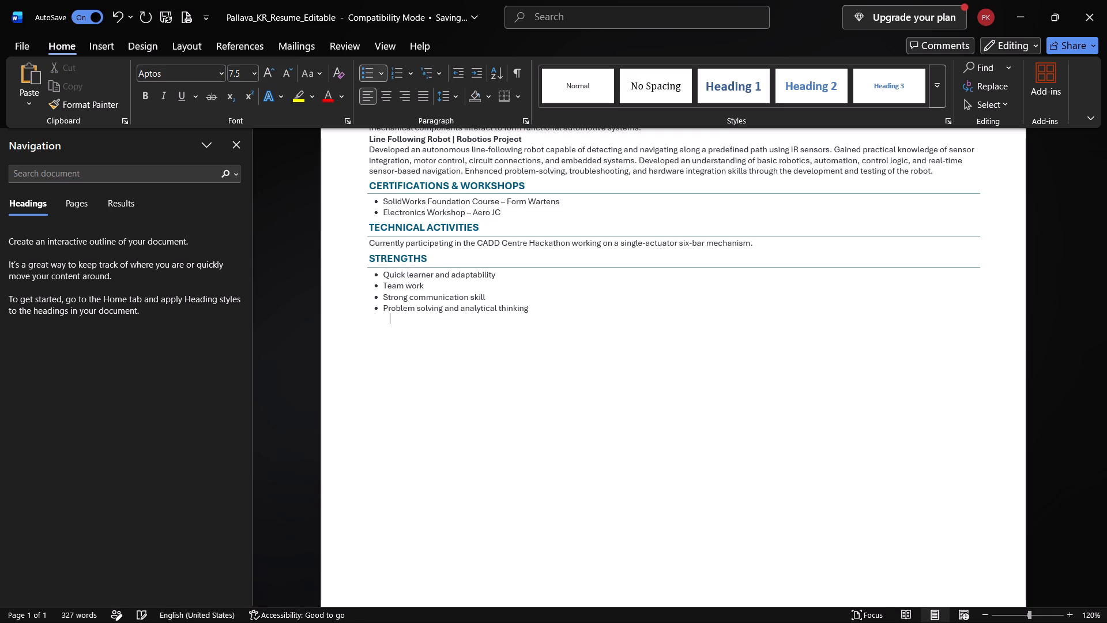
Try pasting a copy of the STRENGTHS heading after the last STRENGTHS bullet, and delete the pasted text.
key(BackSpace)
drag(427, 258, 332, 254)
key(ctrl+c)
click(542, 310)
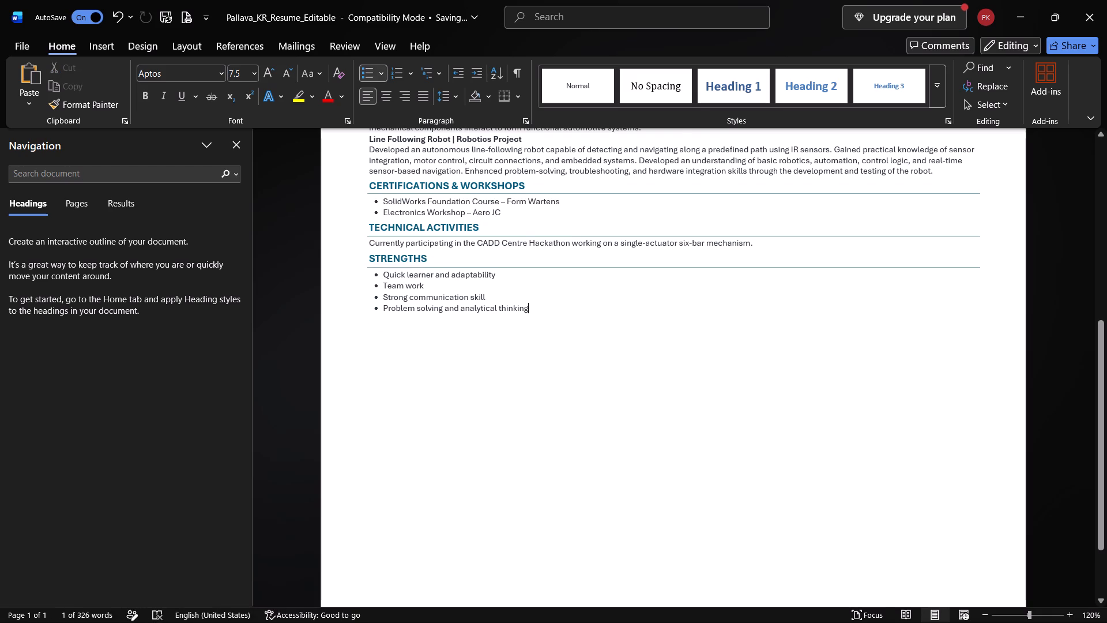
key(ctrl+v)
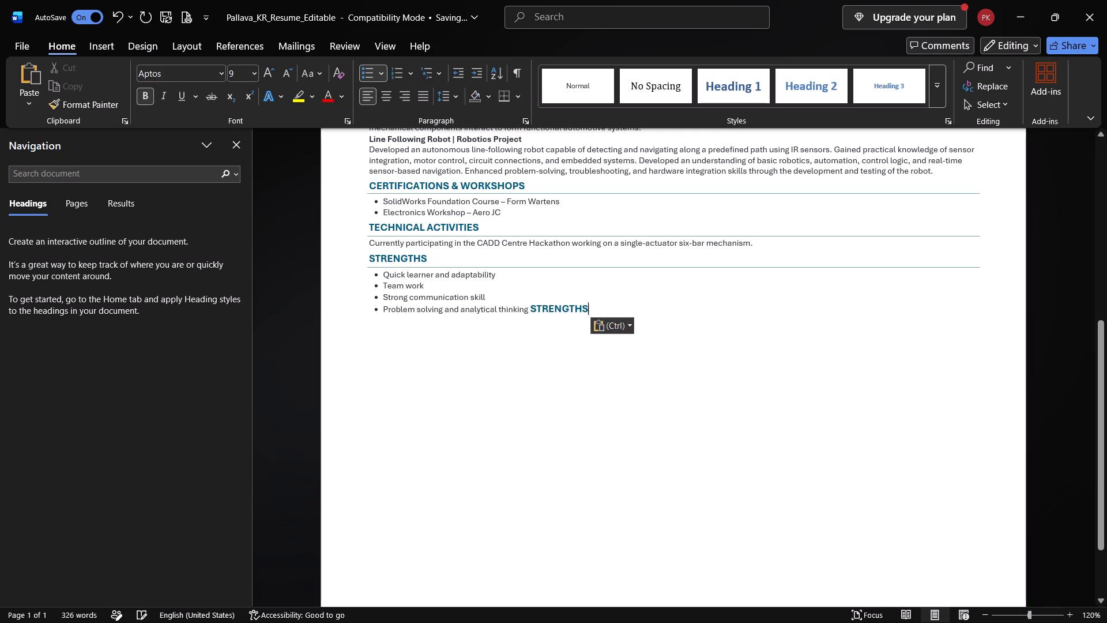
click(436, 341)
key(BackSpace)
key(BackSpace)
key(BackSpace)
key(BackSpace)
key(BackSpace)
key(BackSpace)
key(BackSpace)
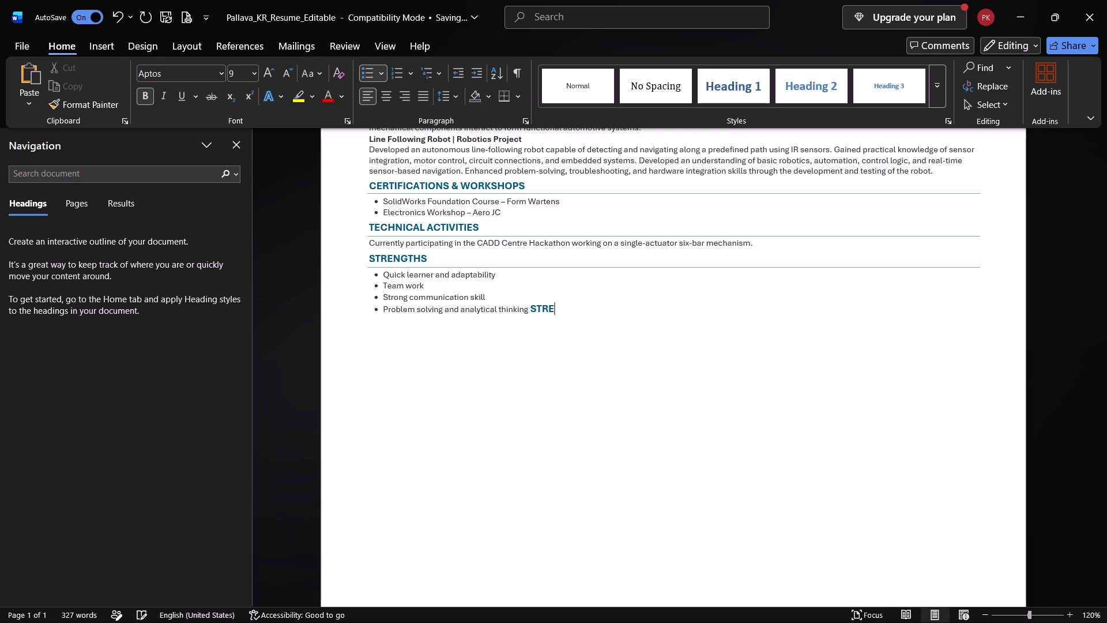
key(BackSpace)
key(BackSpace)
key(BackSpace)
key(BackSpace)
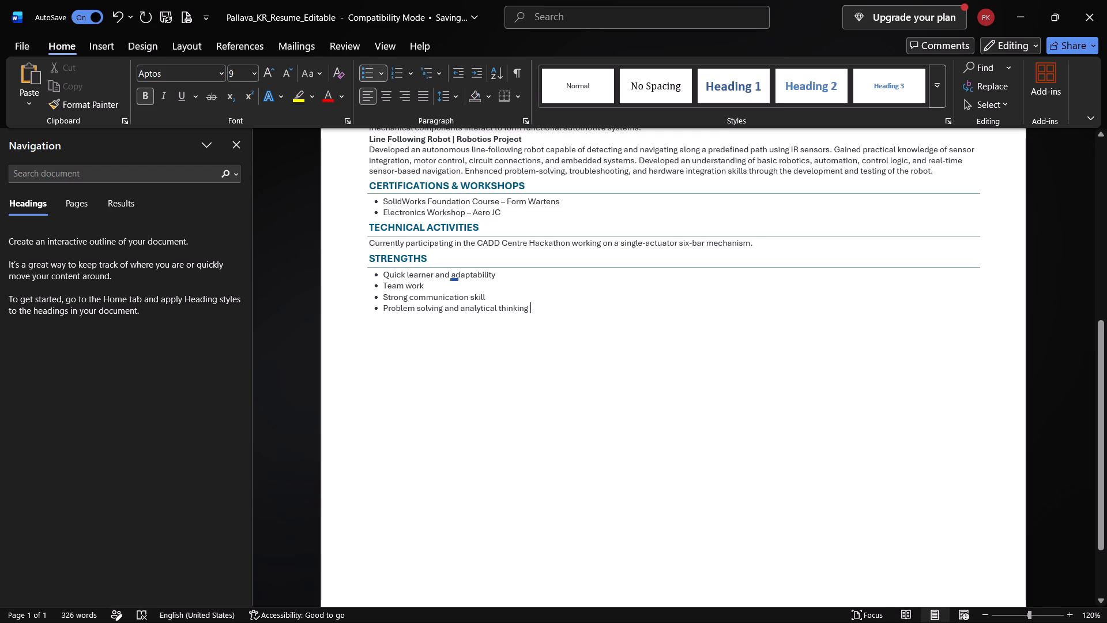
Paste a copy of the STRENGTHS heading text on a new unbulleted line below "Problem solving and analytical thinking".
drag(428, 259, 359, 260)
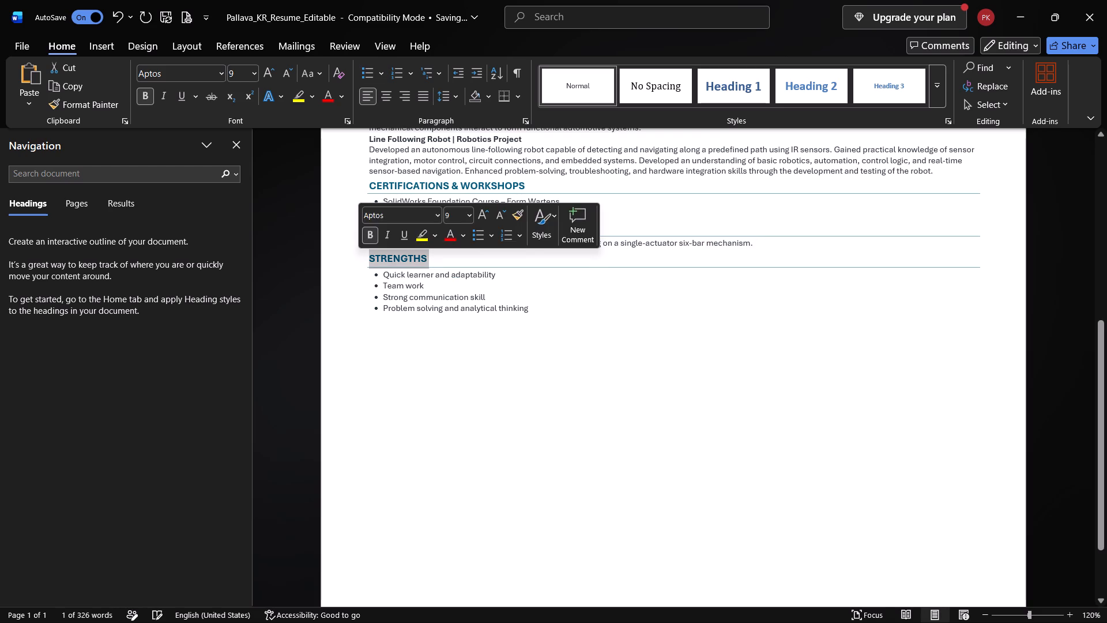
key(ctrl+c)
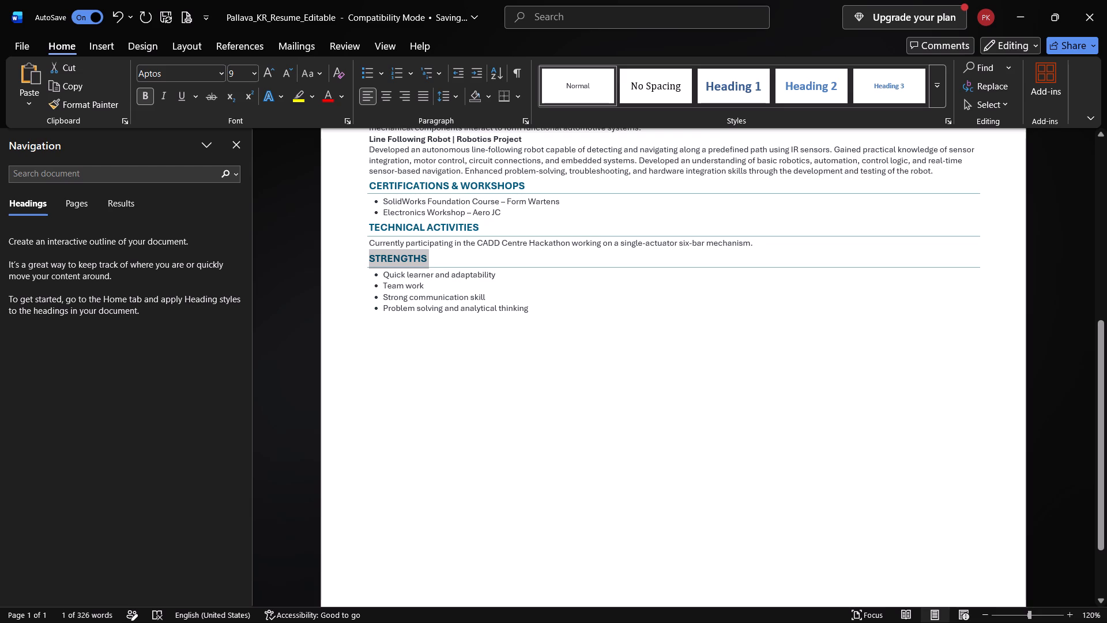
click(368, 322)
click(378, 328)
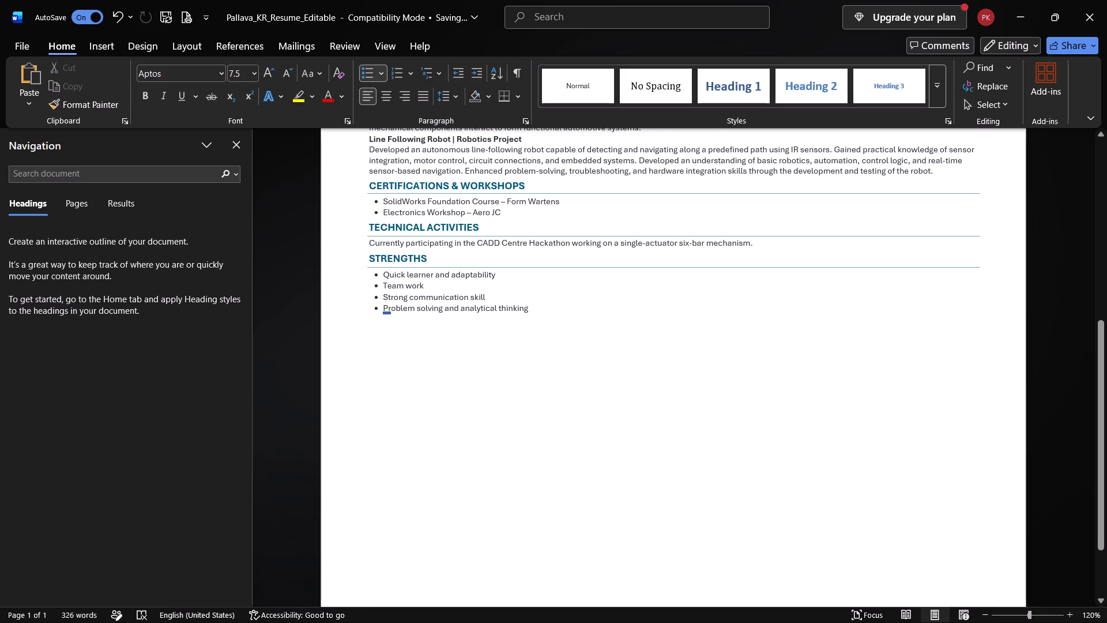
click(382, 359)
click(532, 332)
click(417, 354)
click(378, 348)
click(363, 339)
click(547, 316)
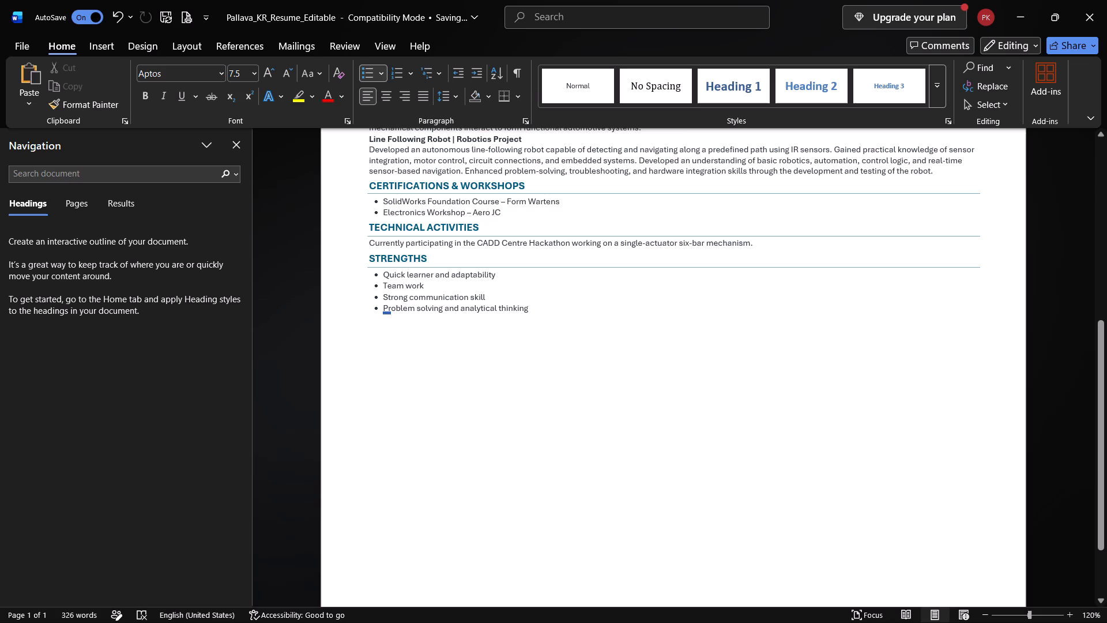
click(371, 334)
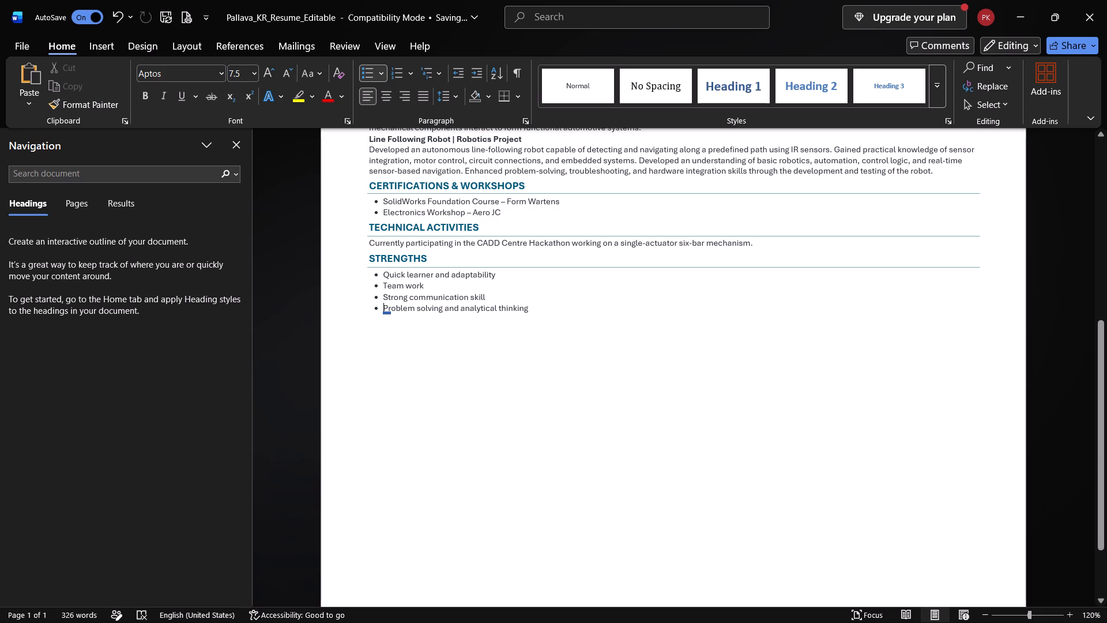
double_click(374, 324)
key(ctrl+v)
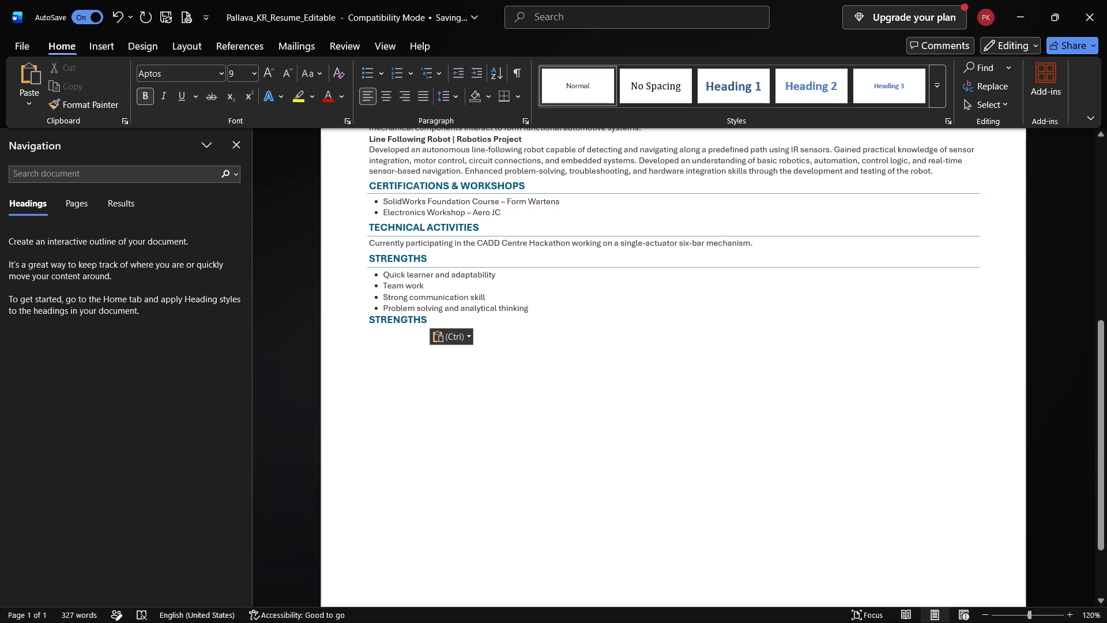
Copy the original STRENGTHS heading with its underline formatting and paste it on a new line below the duplicate heading text.
drag(436, 253, 334, 259)
key(ctrl+c)
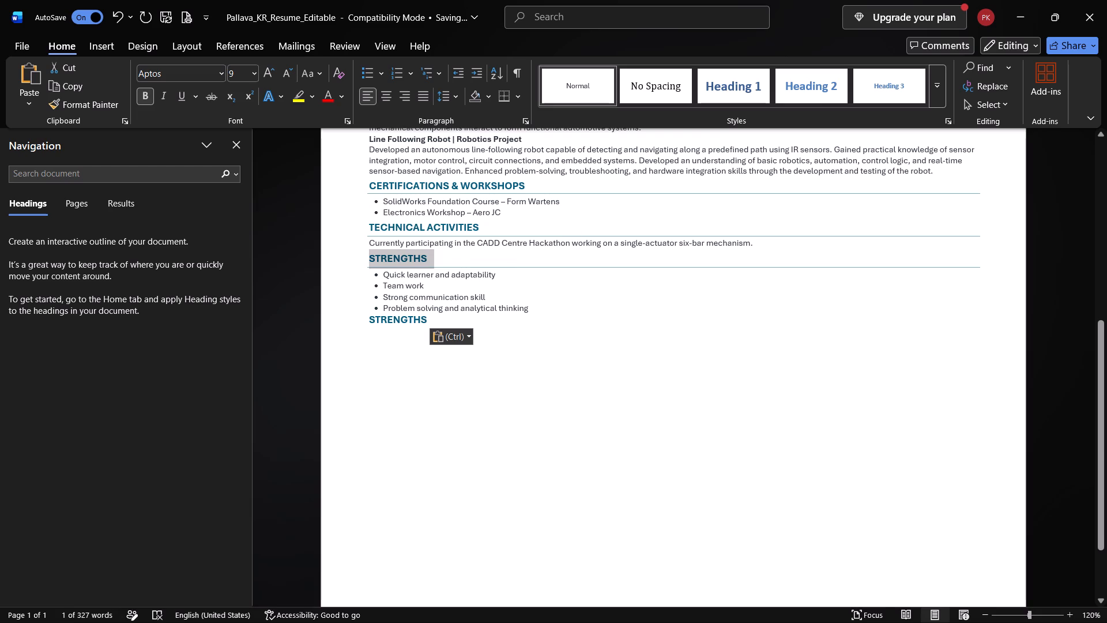
click(378, 333)
click(434, 322)
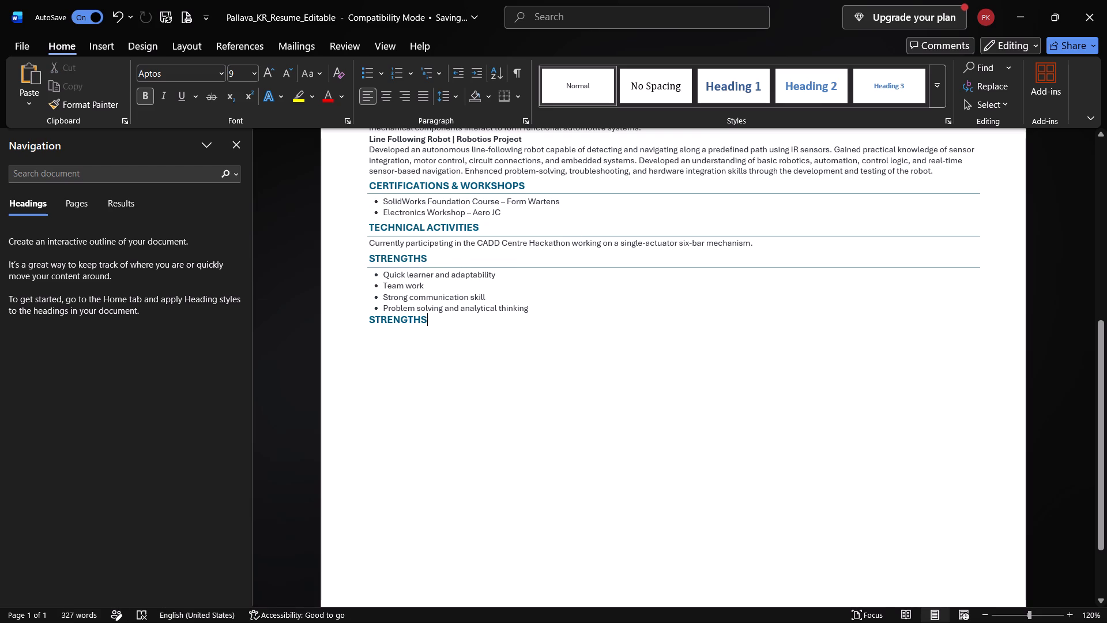
key(Return)
key(ctrl+v)
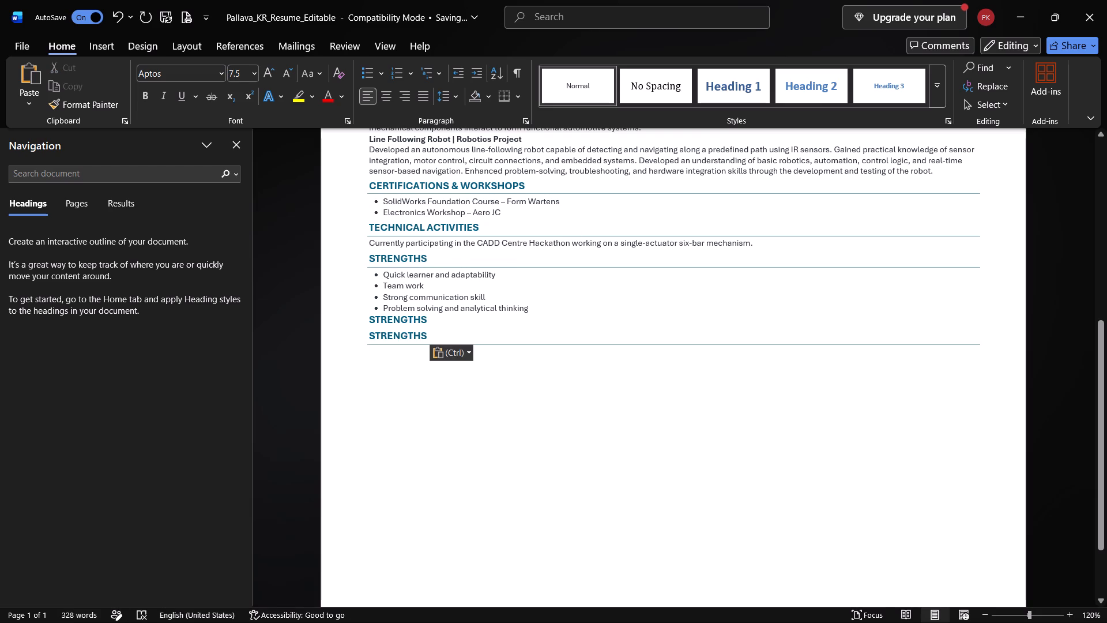
Delete the duplicate STRENGTHS text without an underline, along with its line, between the bullet list and the underlined copy.
click(433, 321)
key(BackSpace)
key(BackSpace)
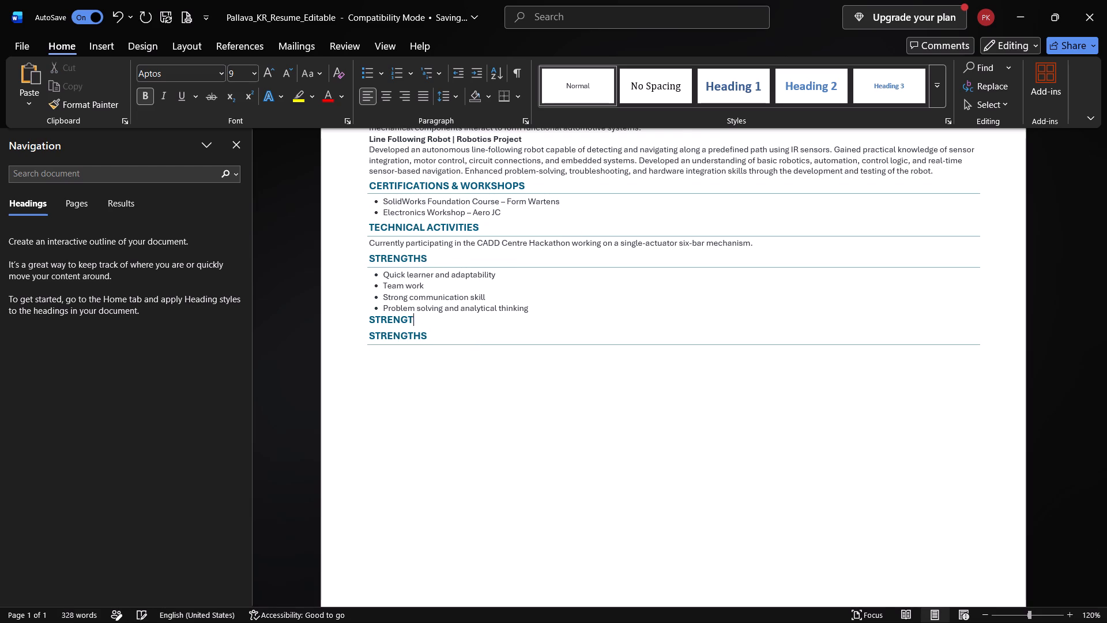
key(BackSpace)
key(BackSpace)
key(BackSpace)
key(BackSpace)
key(BackSpace)
key(BackSpace)
key(BackSpace)
key(BackSpace)
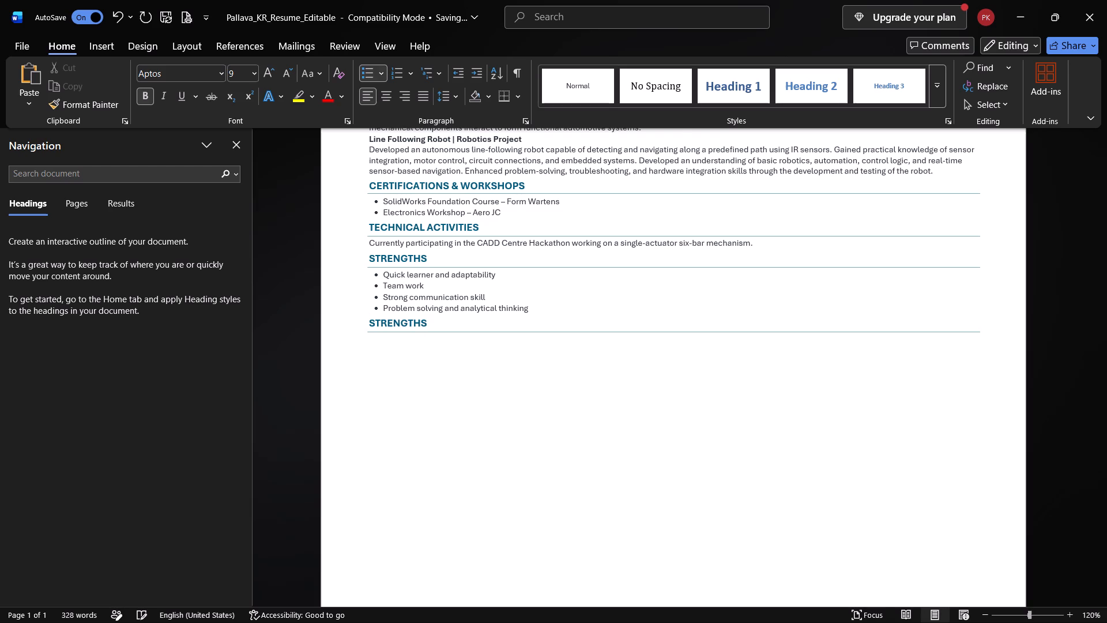
Replace the text of the duplicate underlined STRENGTHS heading with "HOBBIES".
click(440, 326)
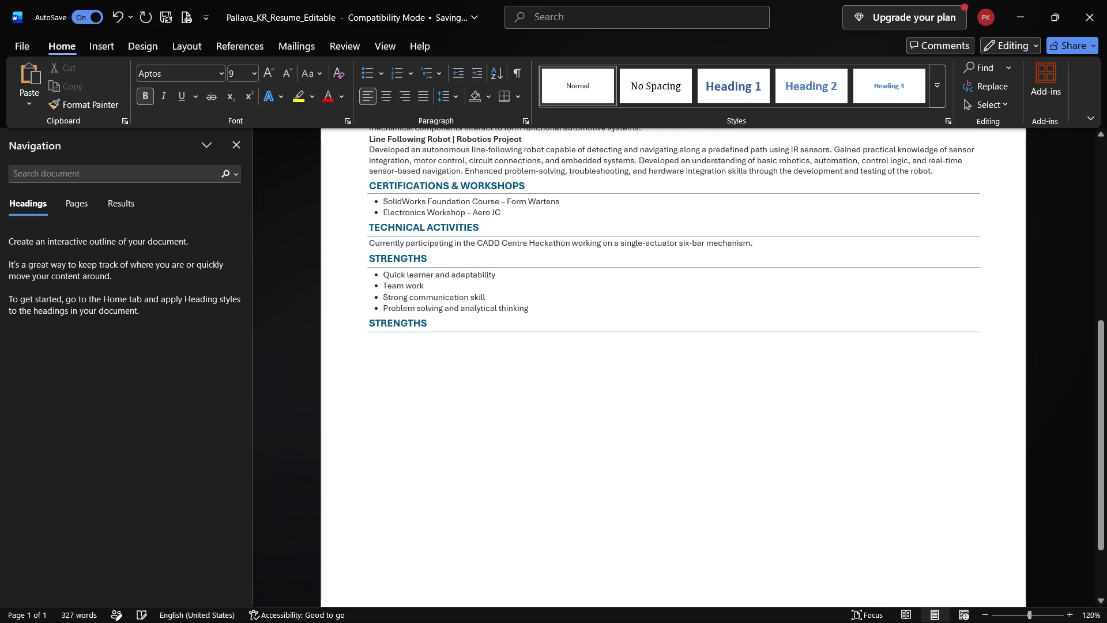
text(HOBBIES)
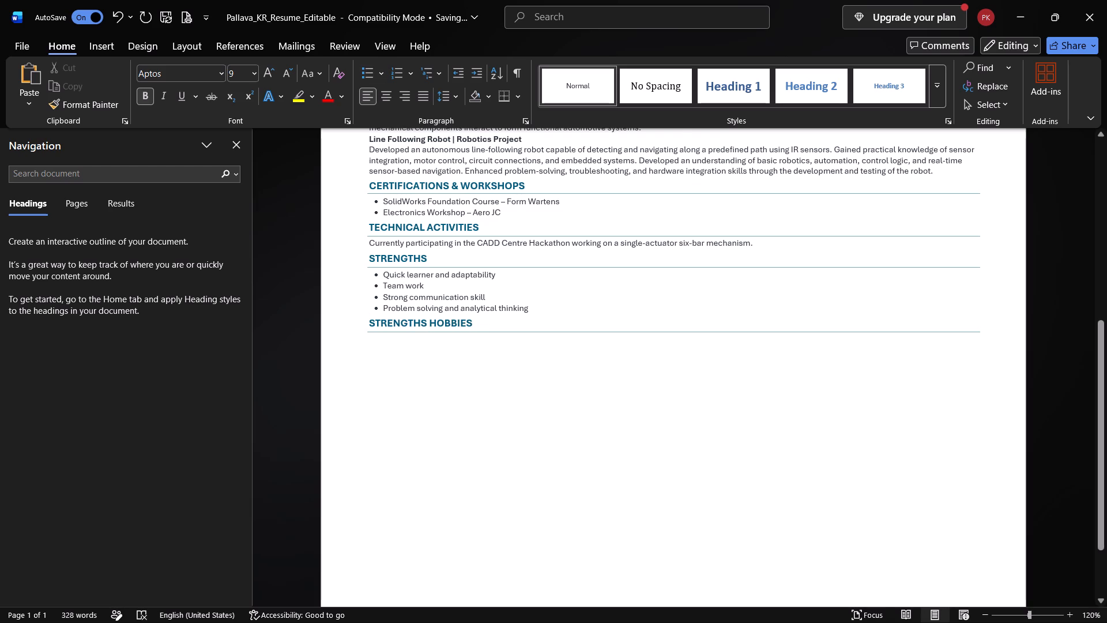
click(428, 321)
key(BackSpace)
key(BackSpace)
key(BackSpace)
key(BackSpace)
key(BackSpace)
key(BackSpace)
key(BackSpace)
key(BackSpace)
key(BackSpace)
key(BackSpace)
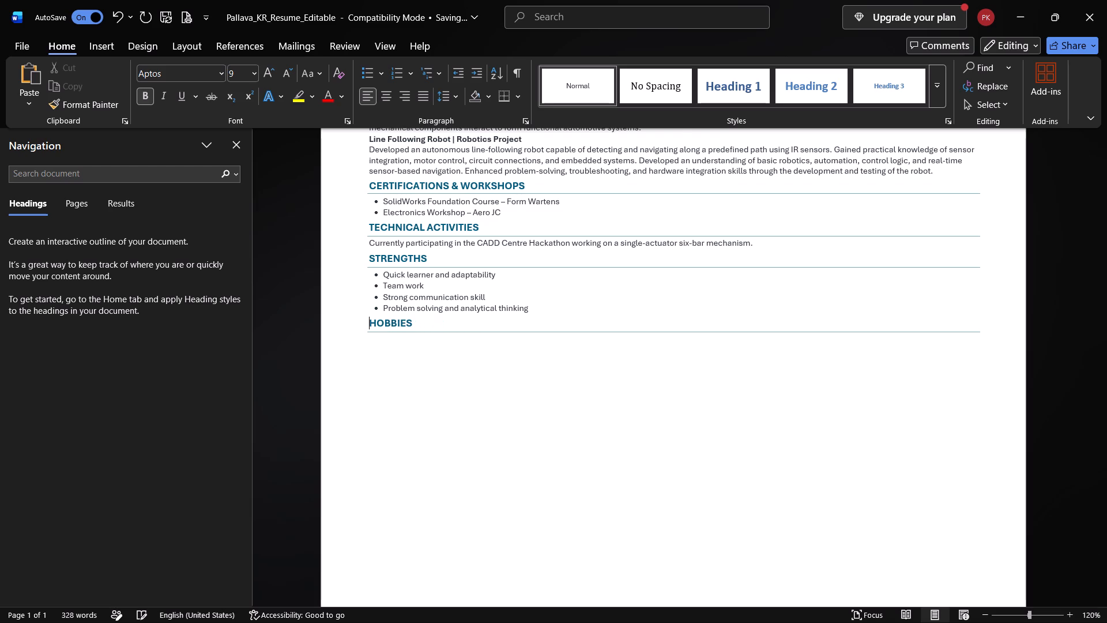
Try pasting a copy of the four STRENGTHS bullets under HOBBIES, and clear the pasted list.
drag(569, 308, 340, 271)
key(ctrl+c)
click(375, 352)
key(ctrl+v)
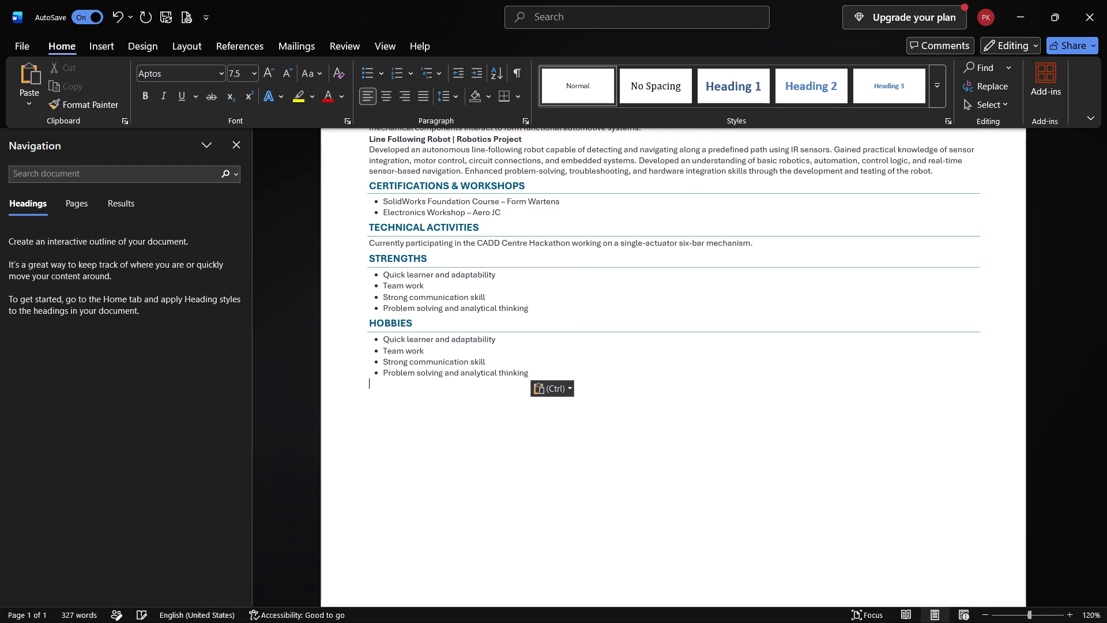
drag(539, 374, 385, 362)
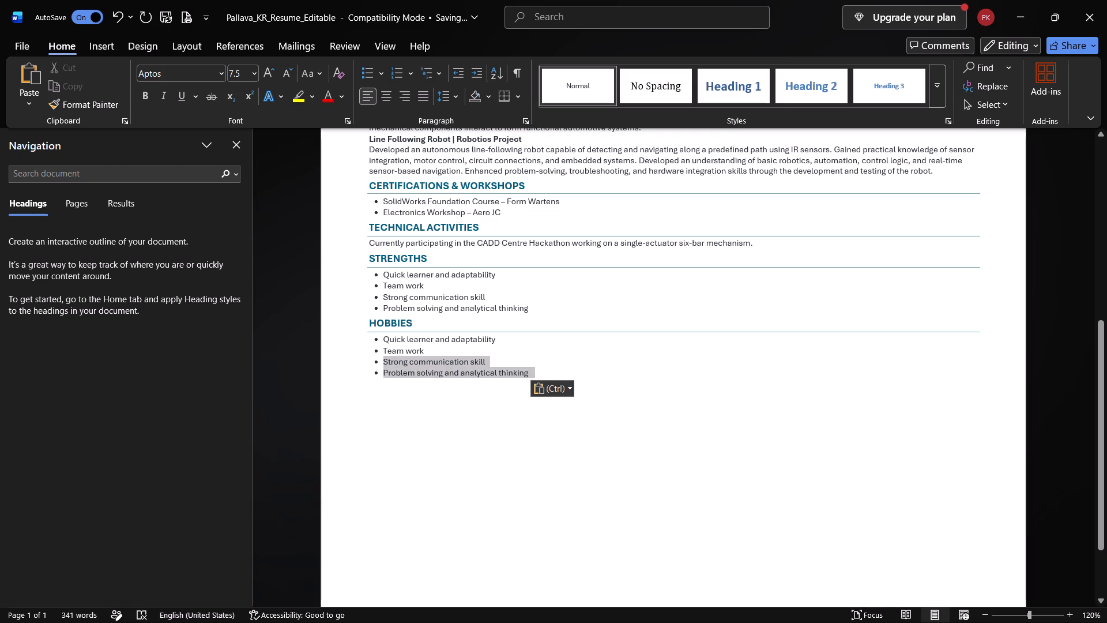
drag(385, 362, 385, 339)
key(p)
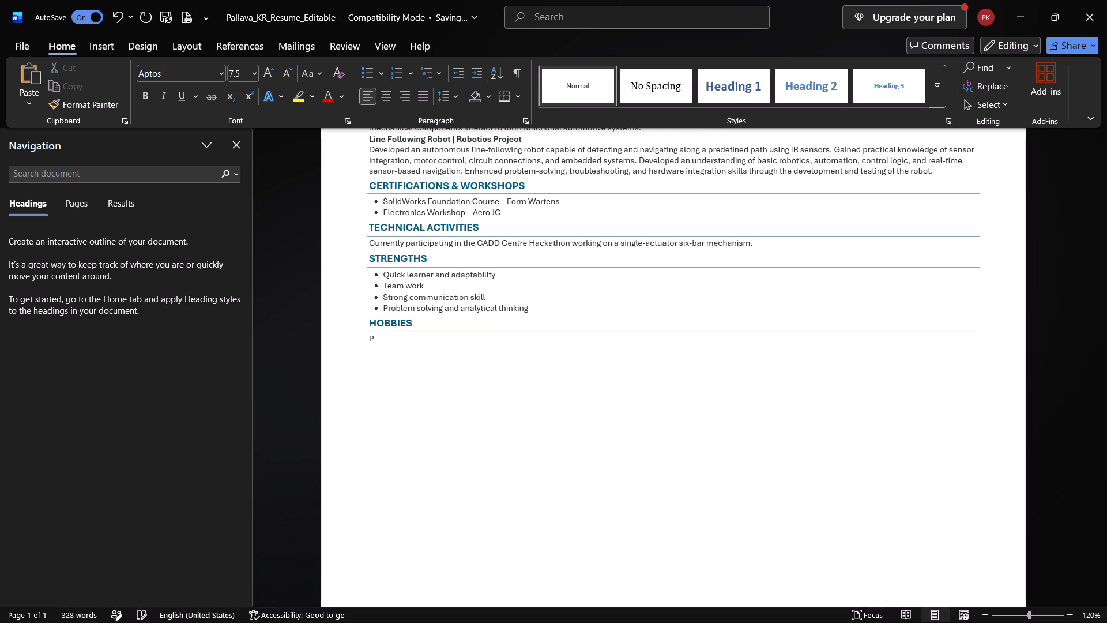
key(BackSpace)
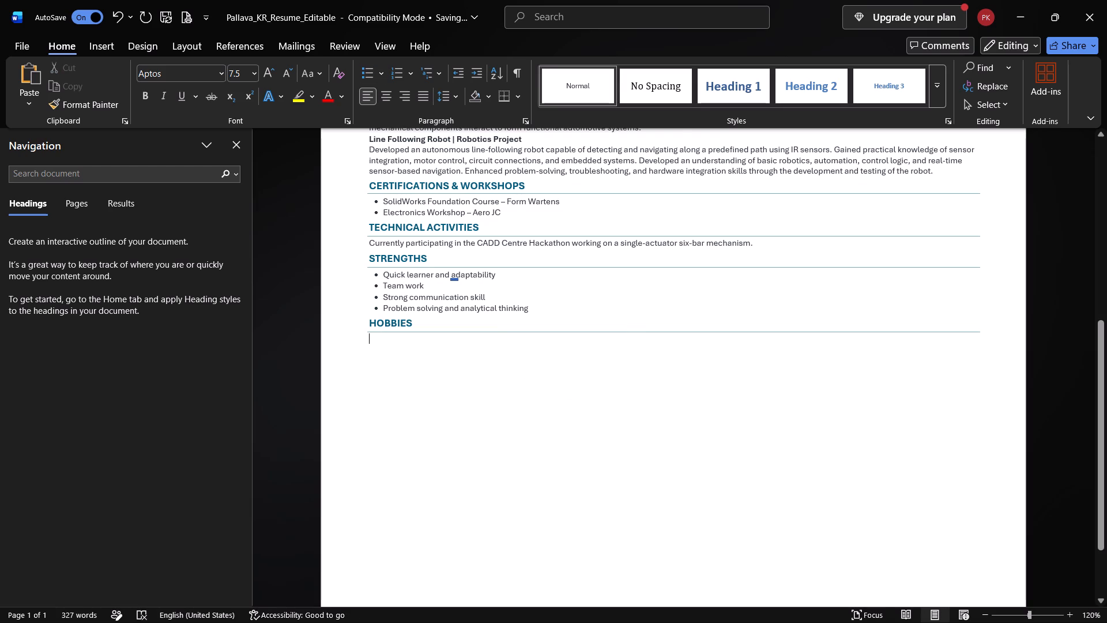
Paste a copy of the "Quick learner and adaptability" bullet under the HOBBIES heading.
drag(498, 274, 368, 276)
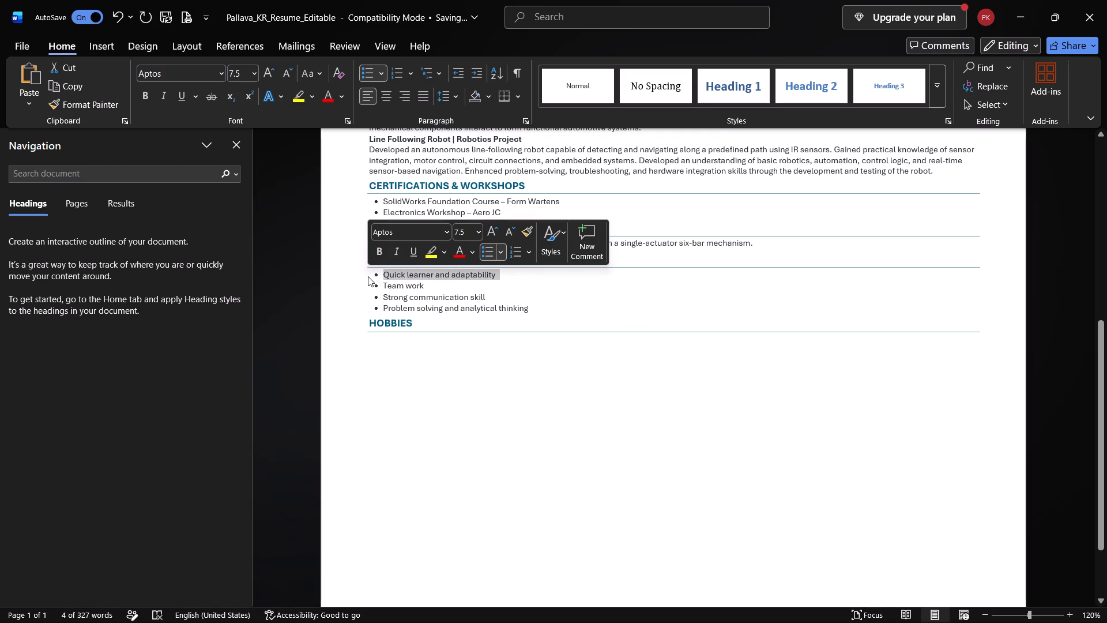
key(ctrl+c)
click(404, 350)
key(ctrl+v)
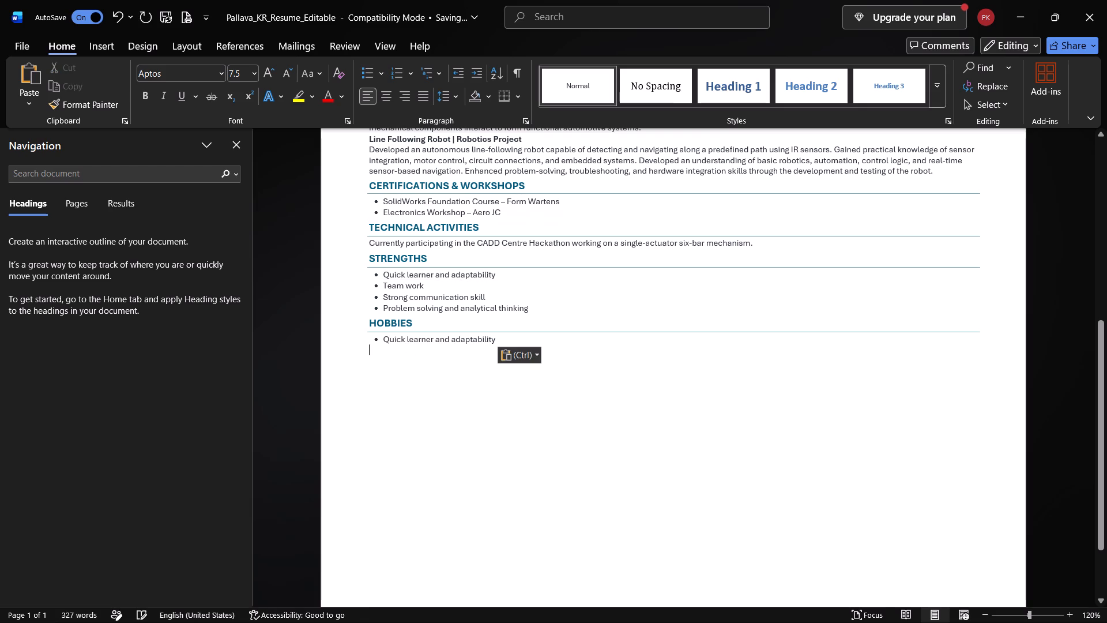
Replace the text of the bullet under HOBBIES with "Playing Cricket" and add an empty bullet below it.
click(499, 341)
key(BackSpace)
key(BackSpace)
key(BackSpace)
key(BackSpace)
key(BackSpace)
key(BackSpace)
key(BackSpace)
key(BackSpace)
key(BackSpace)
key(BackSpace)
key(BackSpace)
key(BackSpace)
key(BackSpace)
key(BackSpace)
key(BackSpace)
key(BackSpace)
key(BackSpace)
key(BackSpace)
key(BackSpace)
key(BackSpace)
key(BackSpace)
key(BackSpace)
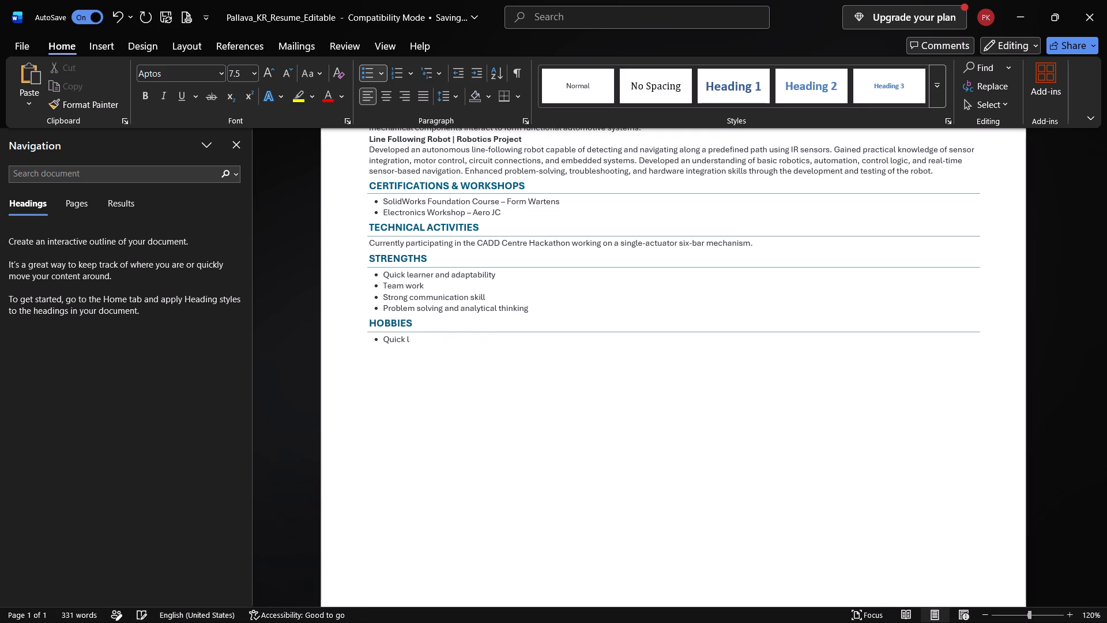
key(BackSpace)
key(BackSpace)
key(BackSpace)
key(BackSpace)
key(BackSpace)
key(BackSpace)
key(BackSpace)
key(BackSpace)
key(BackSpace)
key(BackSpace)
text(ket)
key(Return)
Enter "Playing chess" as the second bullet under the HOBBIES heading.
text(pal)
key(BackSpace)
key(BackSpace)
key(BackSpace)
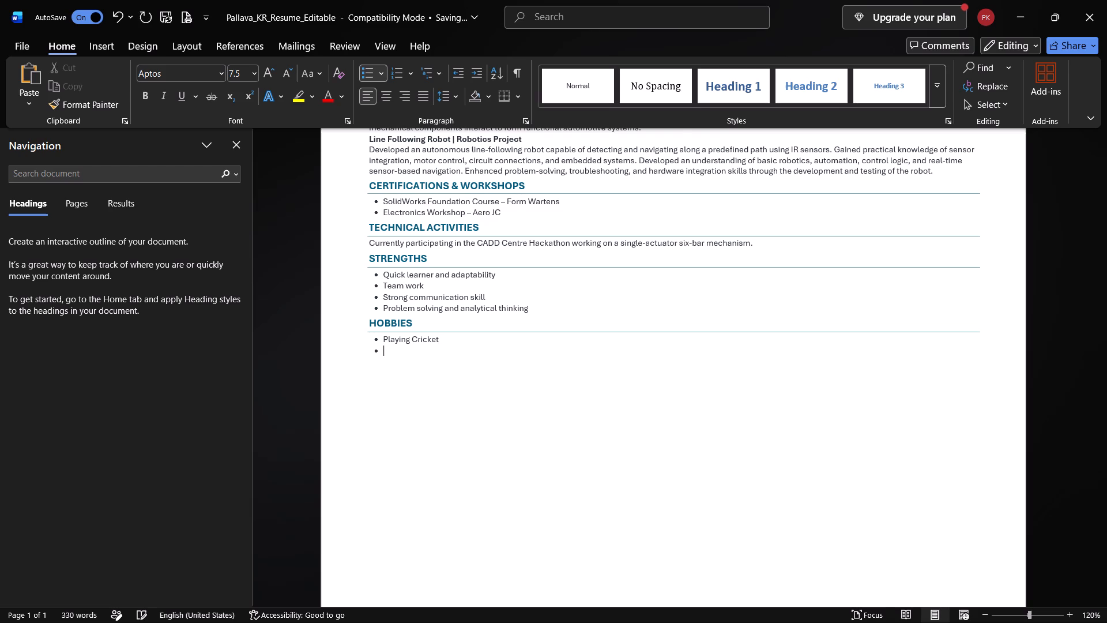
text(pl)
key(BackSpace)
key(p)
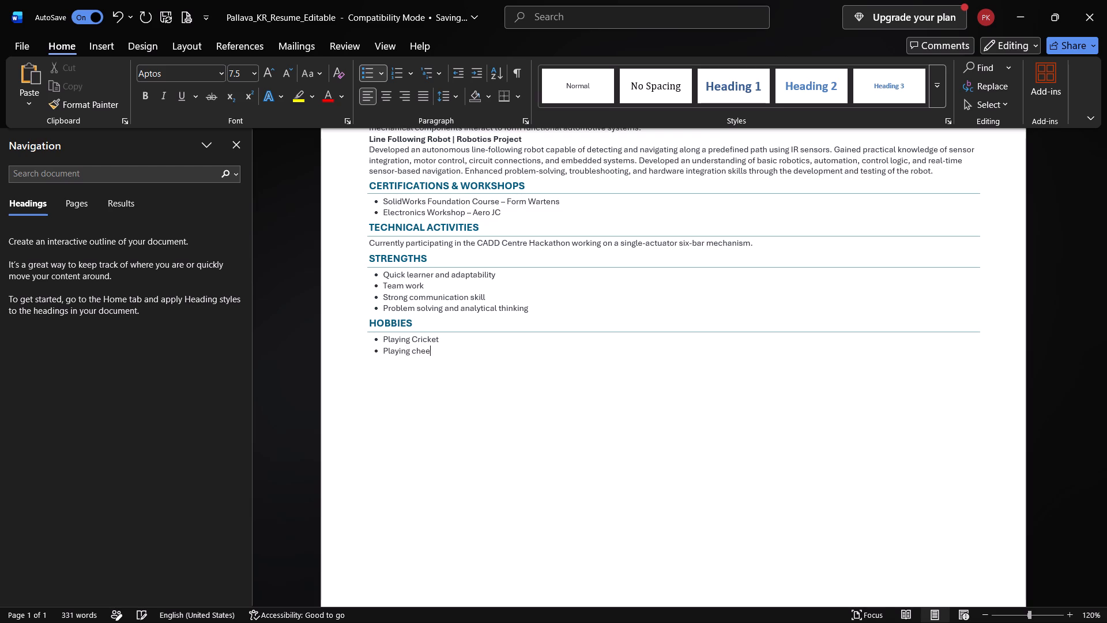
key(BackSpace)
text(ss)
Correct "COLLAGE" to "COLLEGE" in the ST MARYS PU line of the EDUCATION section.
scroll(499, 341, right, 1)
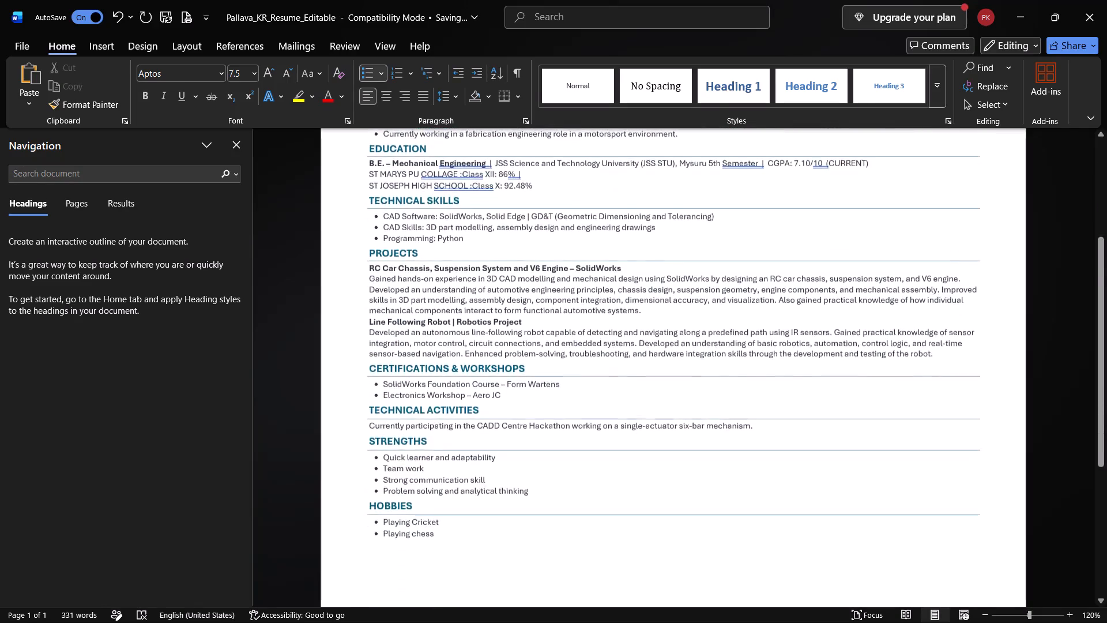
scroll(499, 341, right, 1)
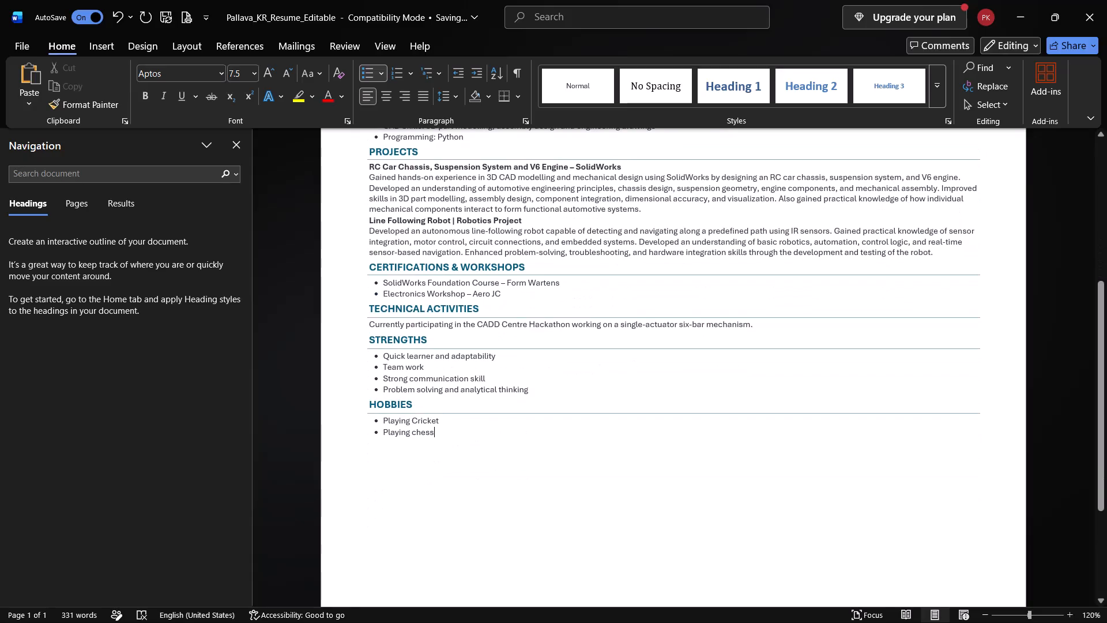
scroll(499, 341, up, 1)
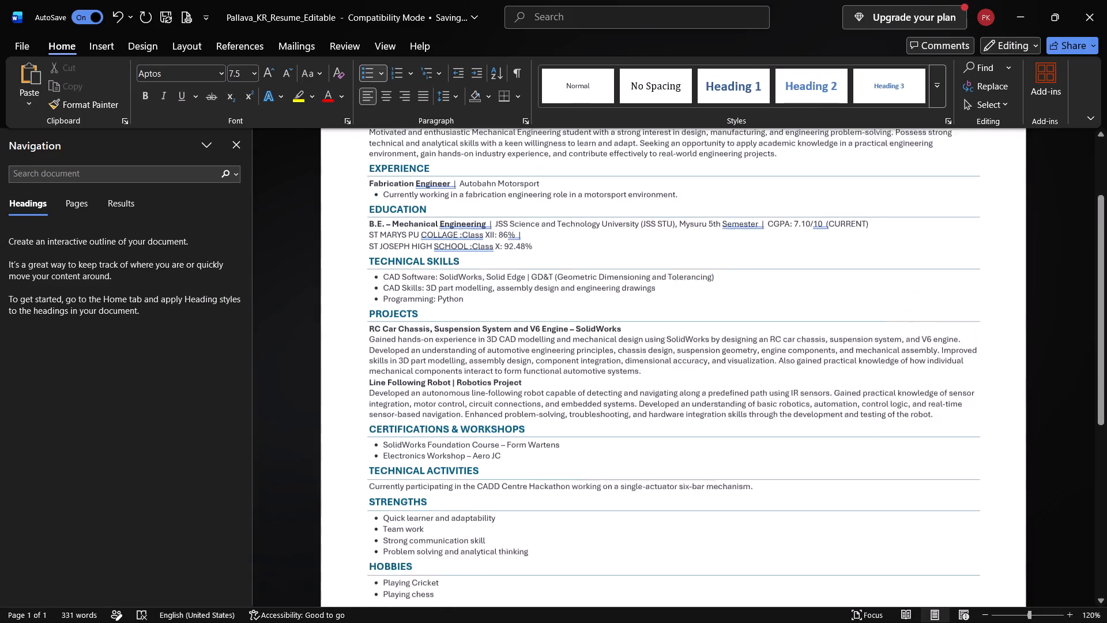
scroll(499, 341, up, 4)
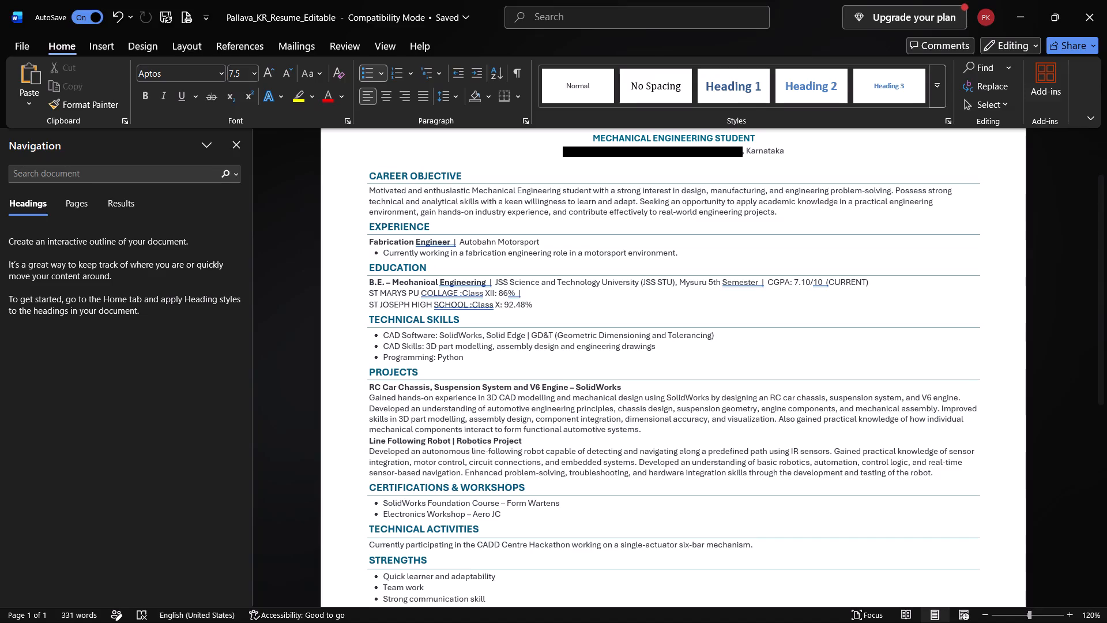
click(447, 292)
key(BackSpace)
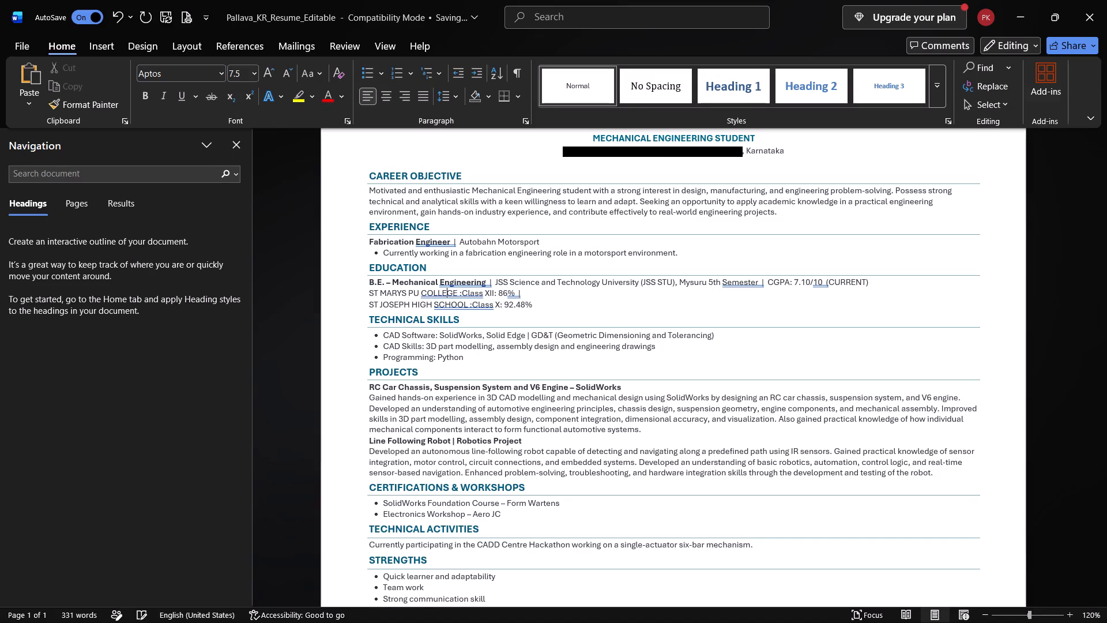
Save the updated resume document.
scroll(479, 385, down, 1)
click(466, 446)
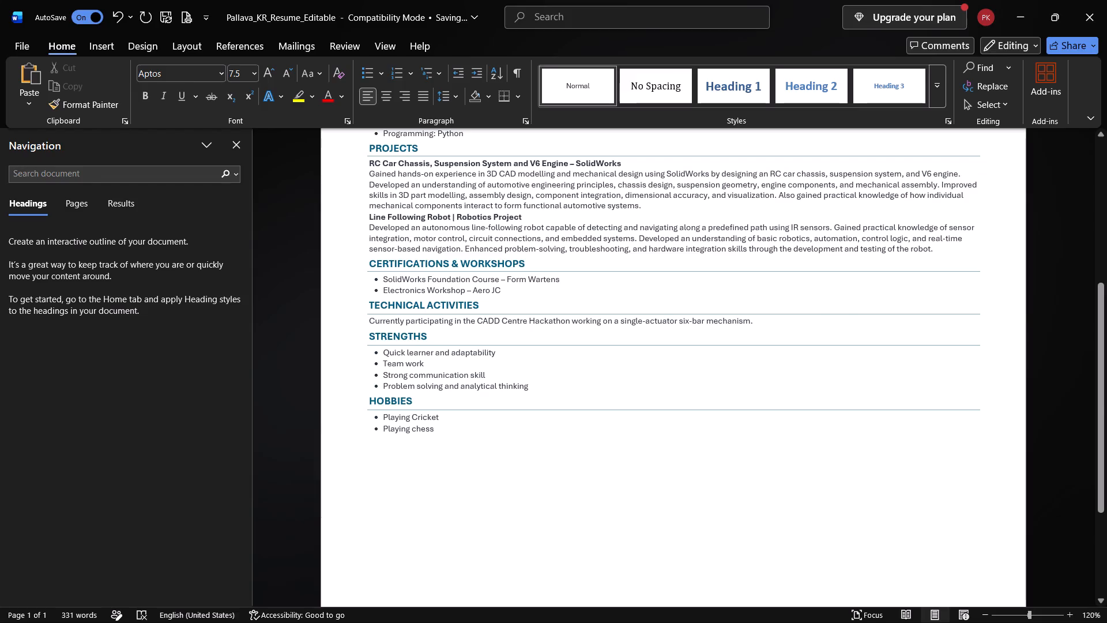
scroll(466, 446, right, 1)
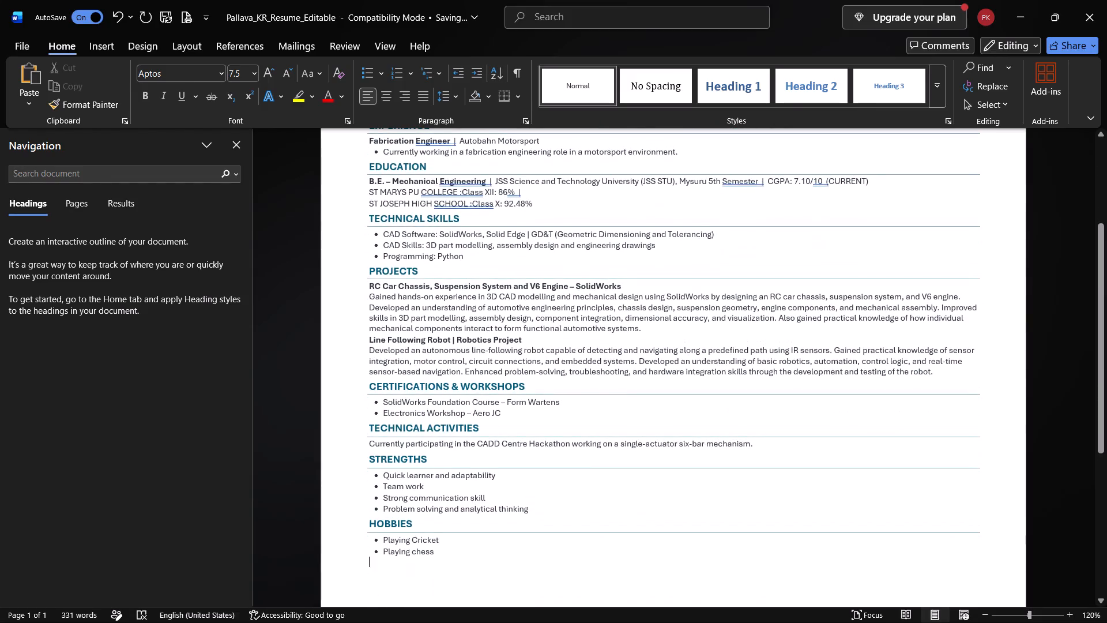
click(364, 5)
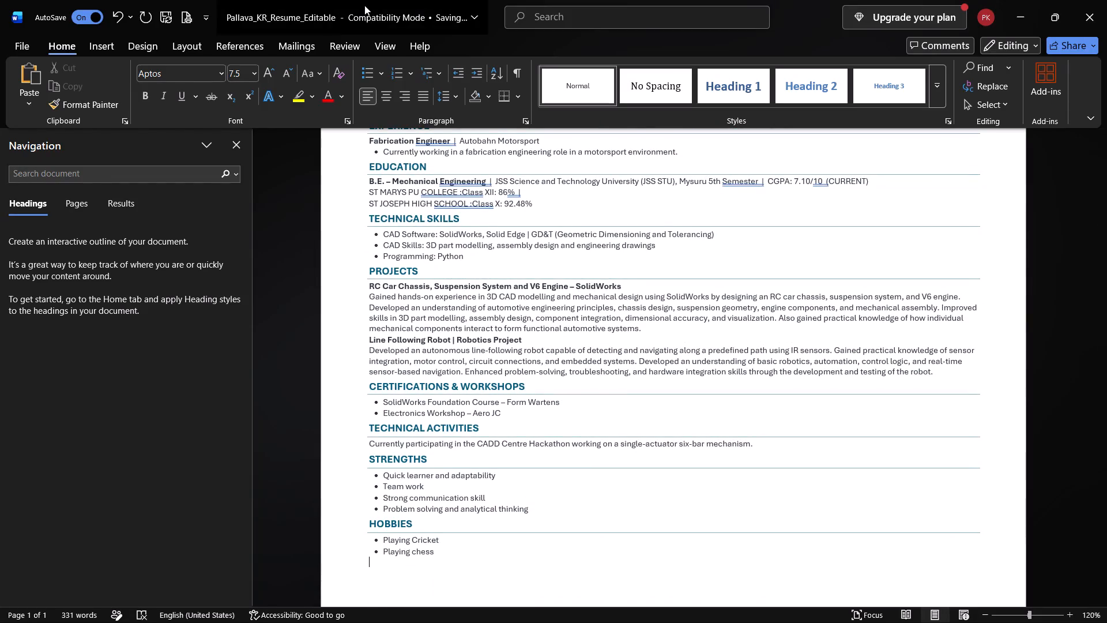
click(455, 21)
click(455, 21)
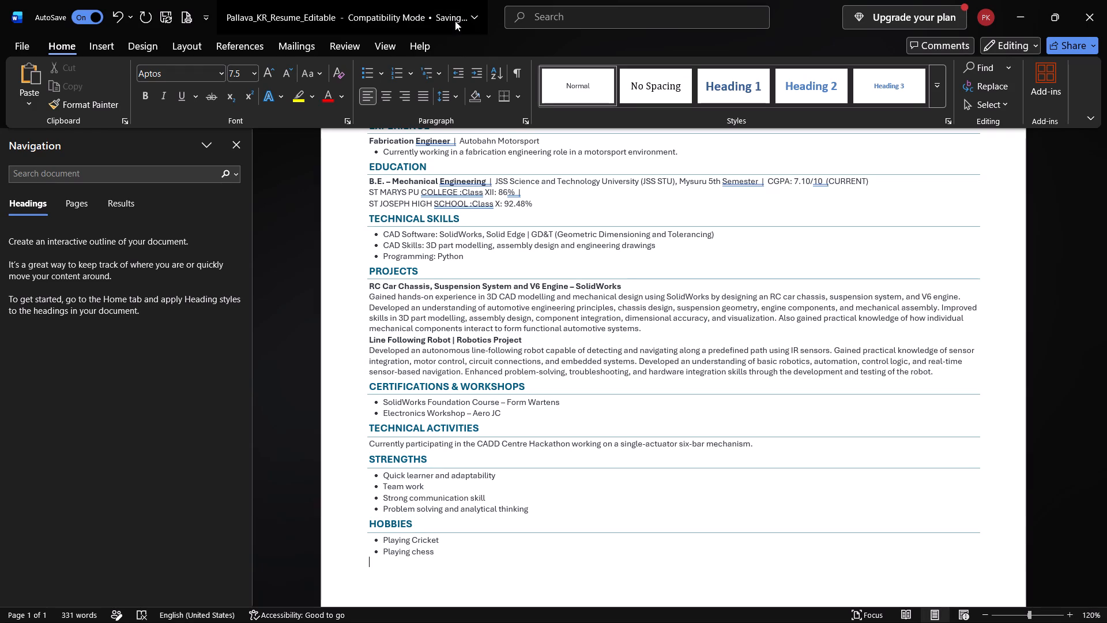
click(167, 17)
click(261, 16)
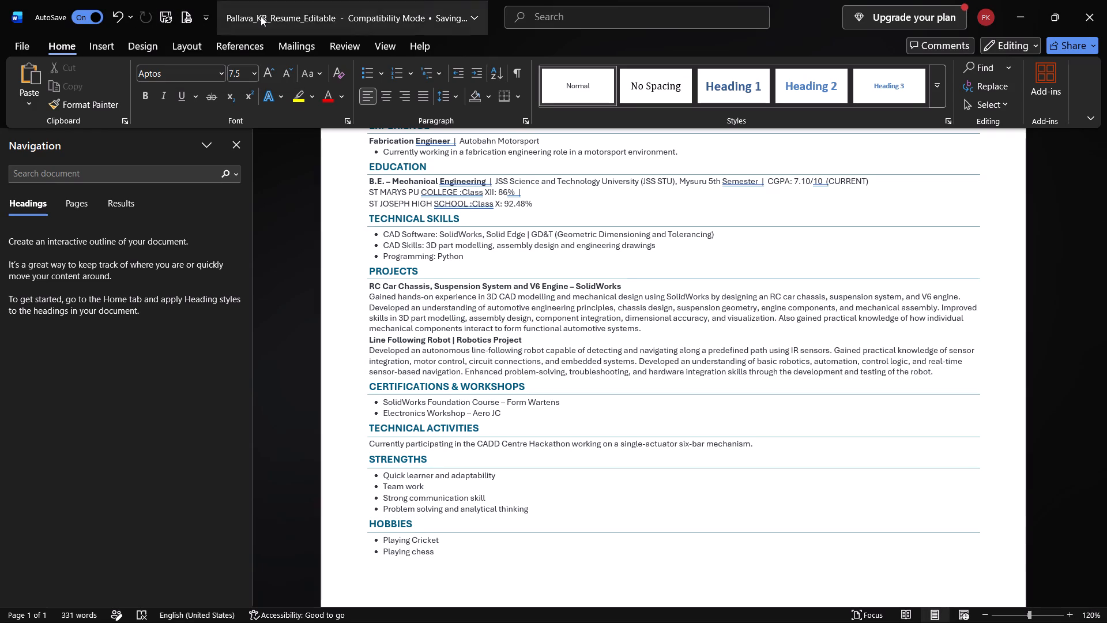
click(261, 16)
click(261, 16)
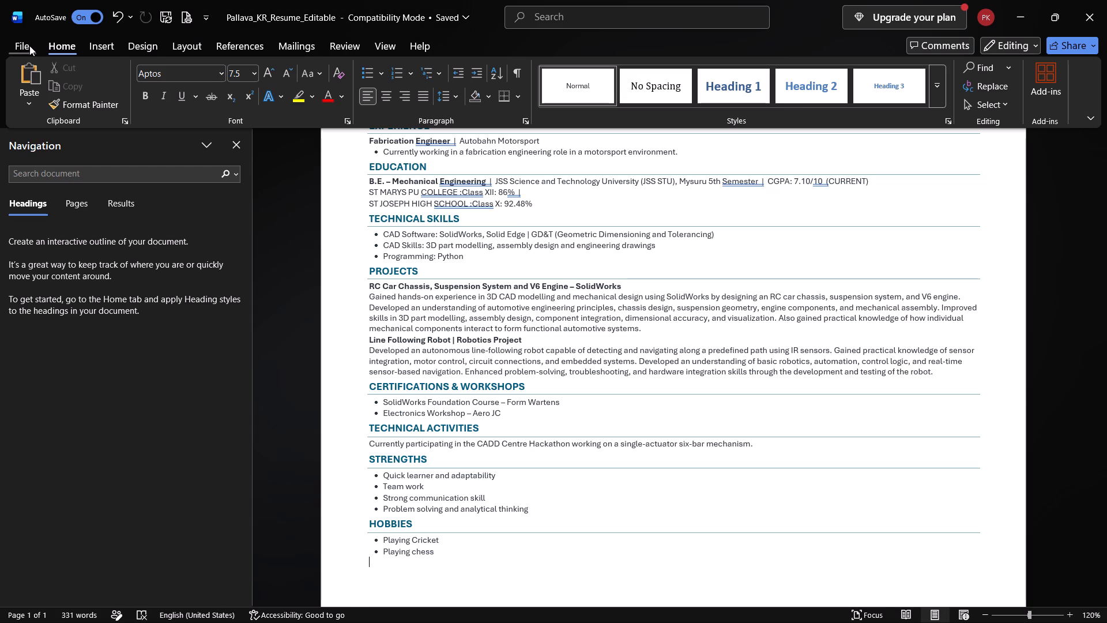
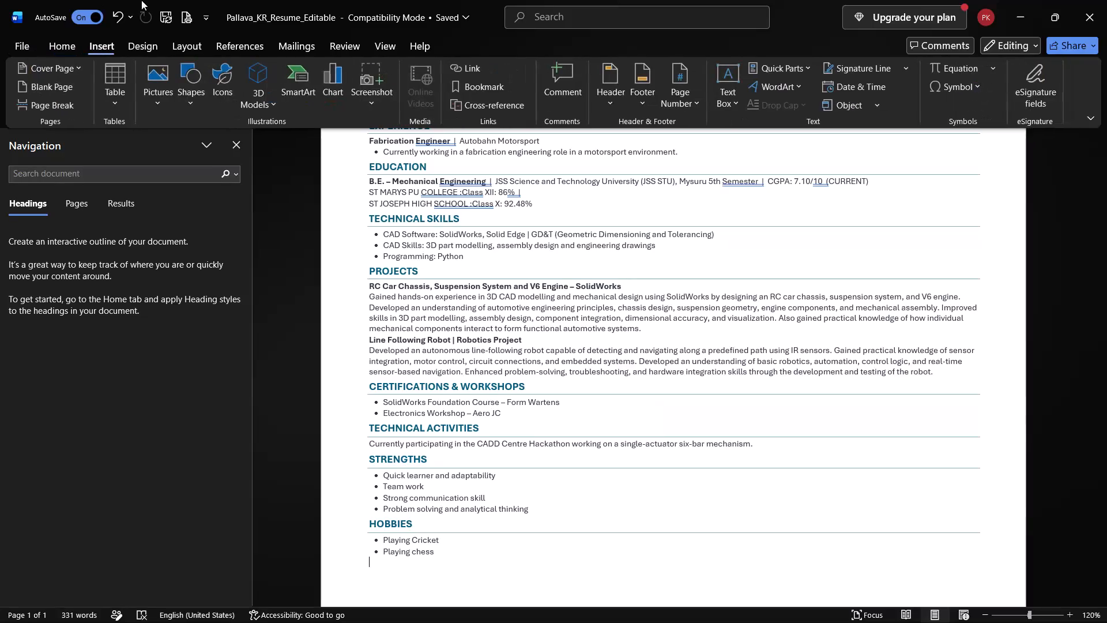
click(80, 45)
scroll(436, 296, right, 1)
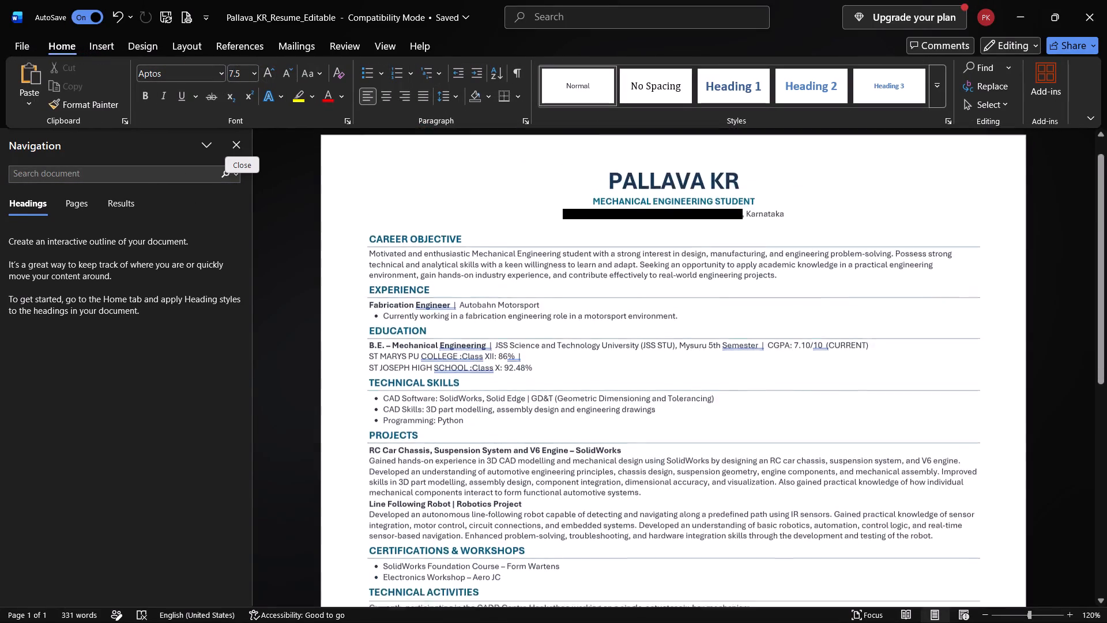
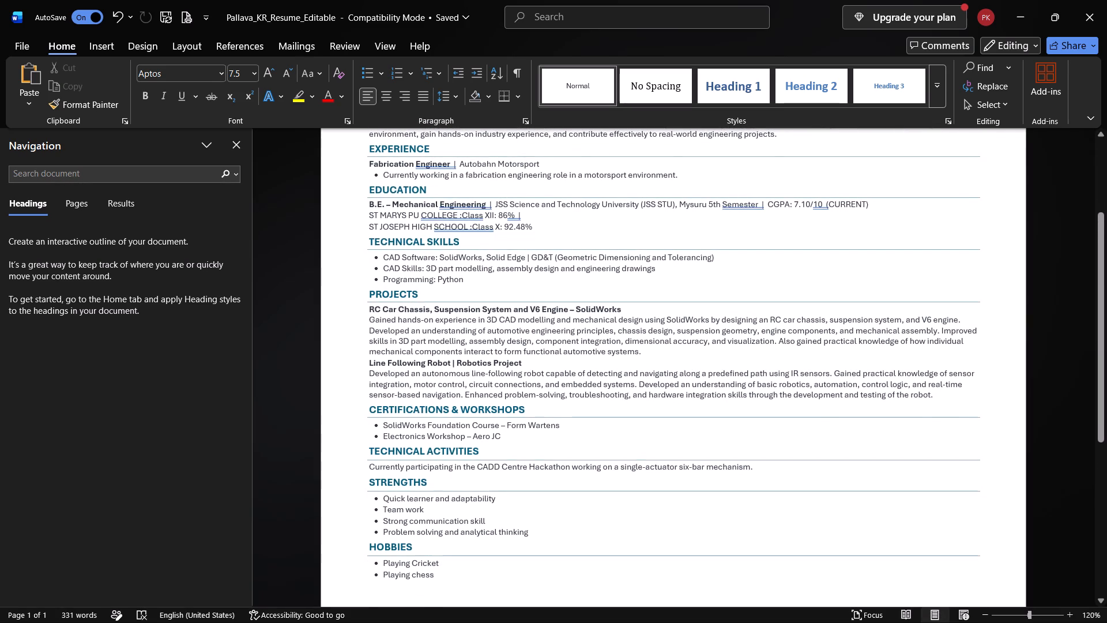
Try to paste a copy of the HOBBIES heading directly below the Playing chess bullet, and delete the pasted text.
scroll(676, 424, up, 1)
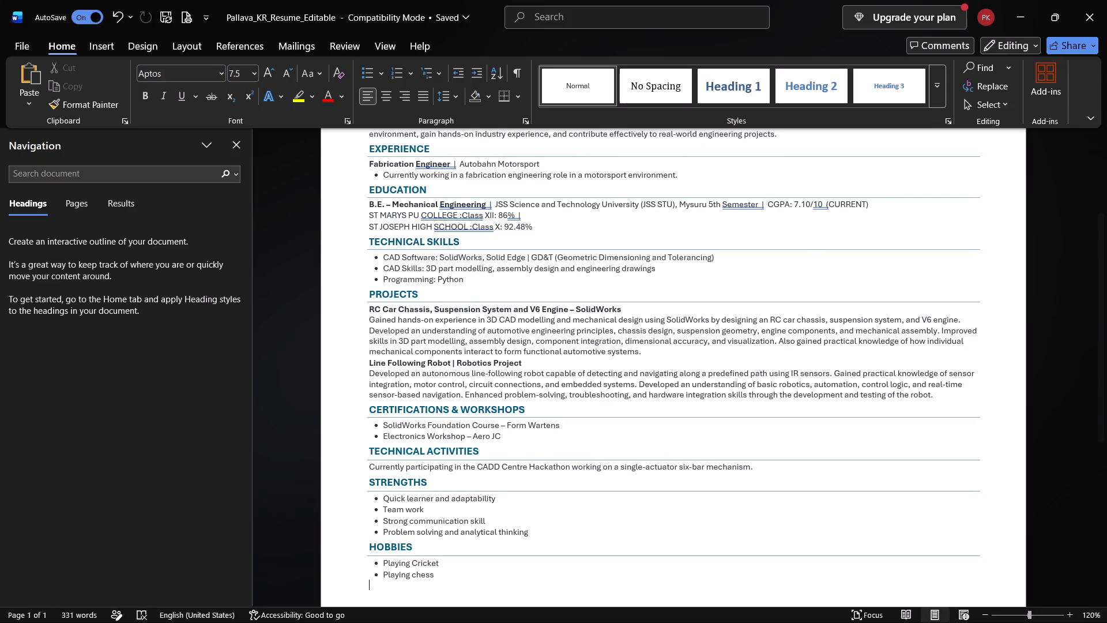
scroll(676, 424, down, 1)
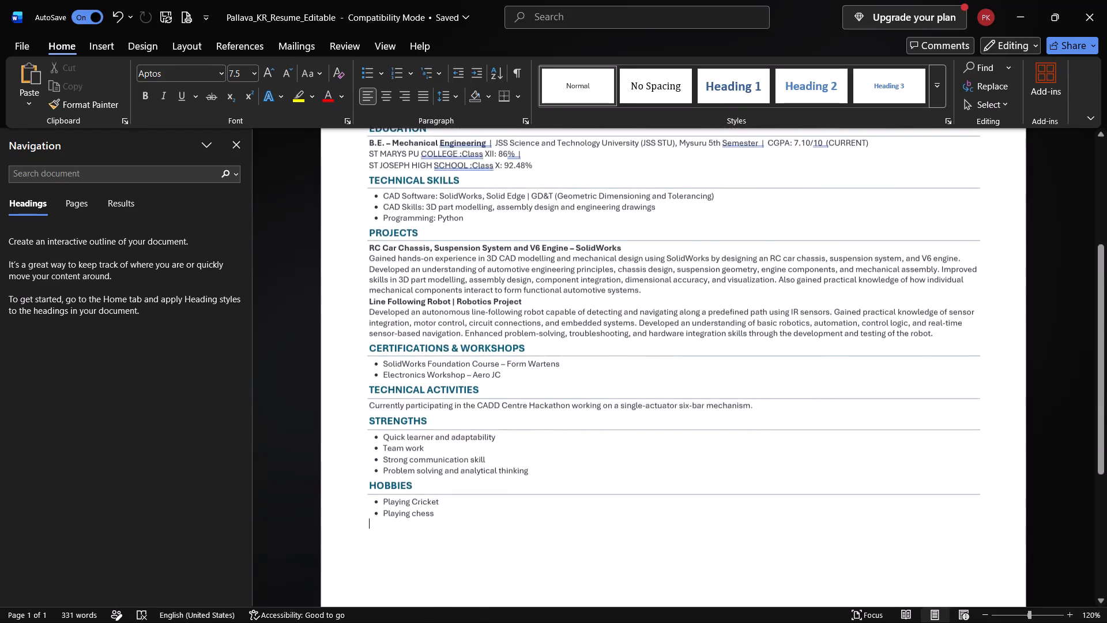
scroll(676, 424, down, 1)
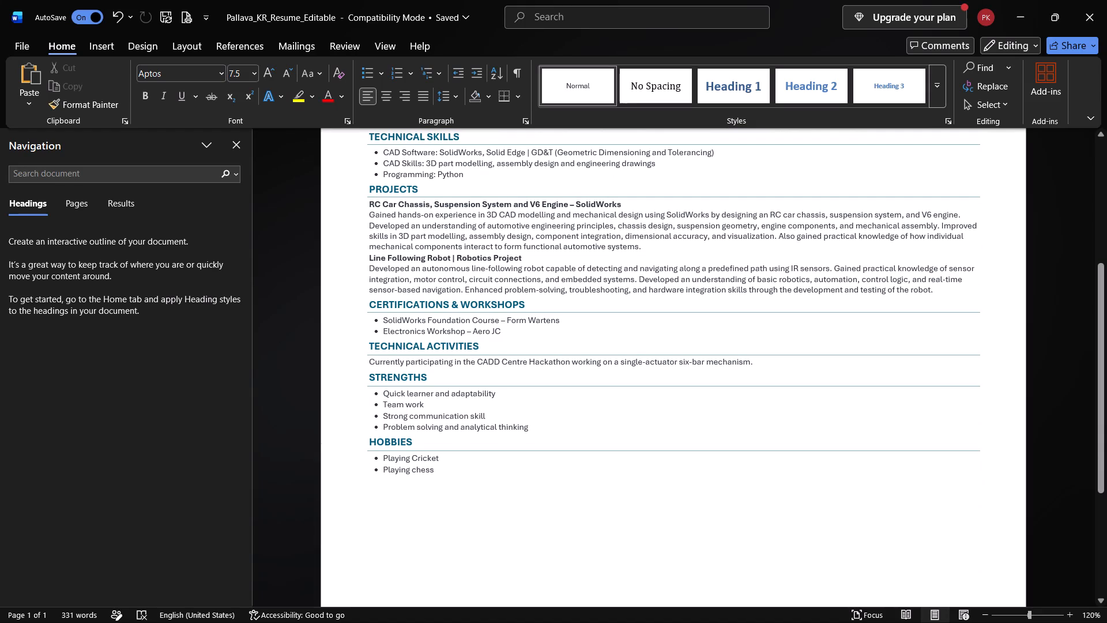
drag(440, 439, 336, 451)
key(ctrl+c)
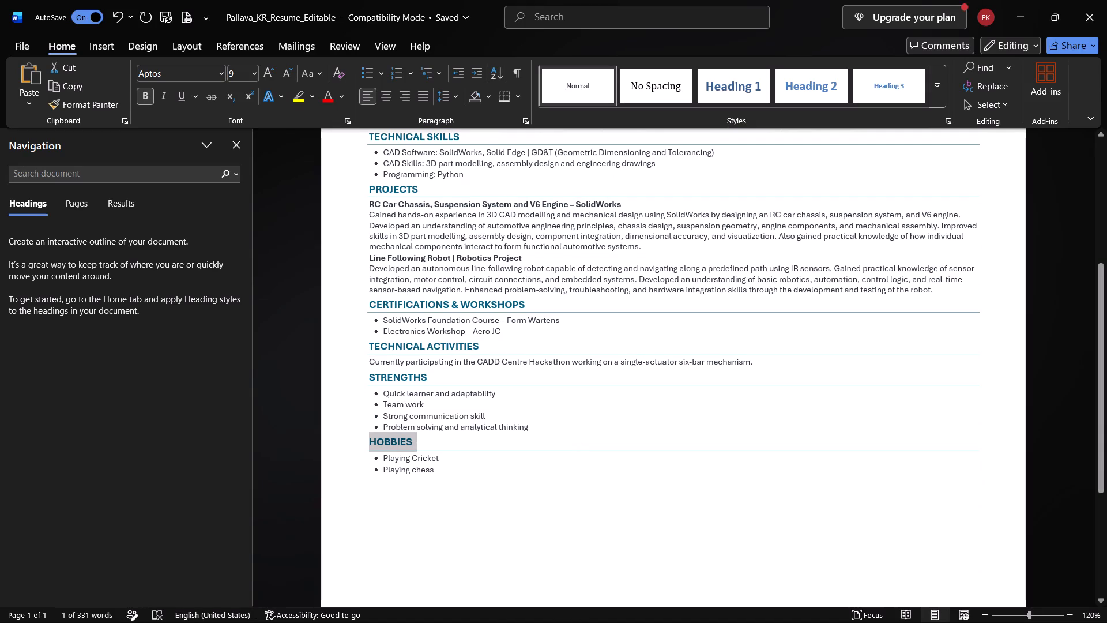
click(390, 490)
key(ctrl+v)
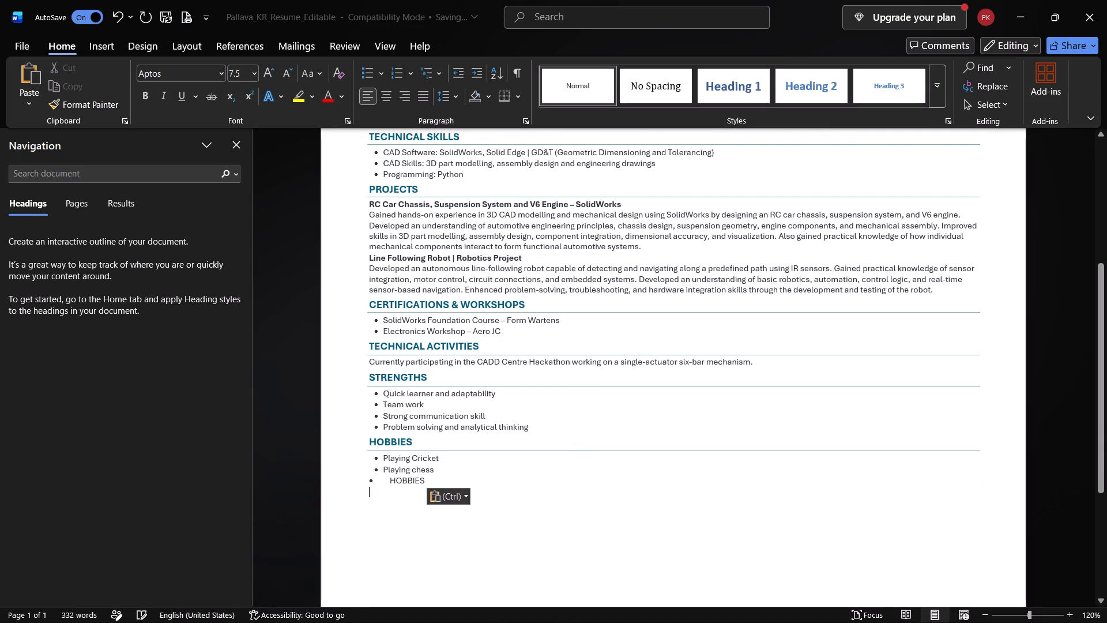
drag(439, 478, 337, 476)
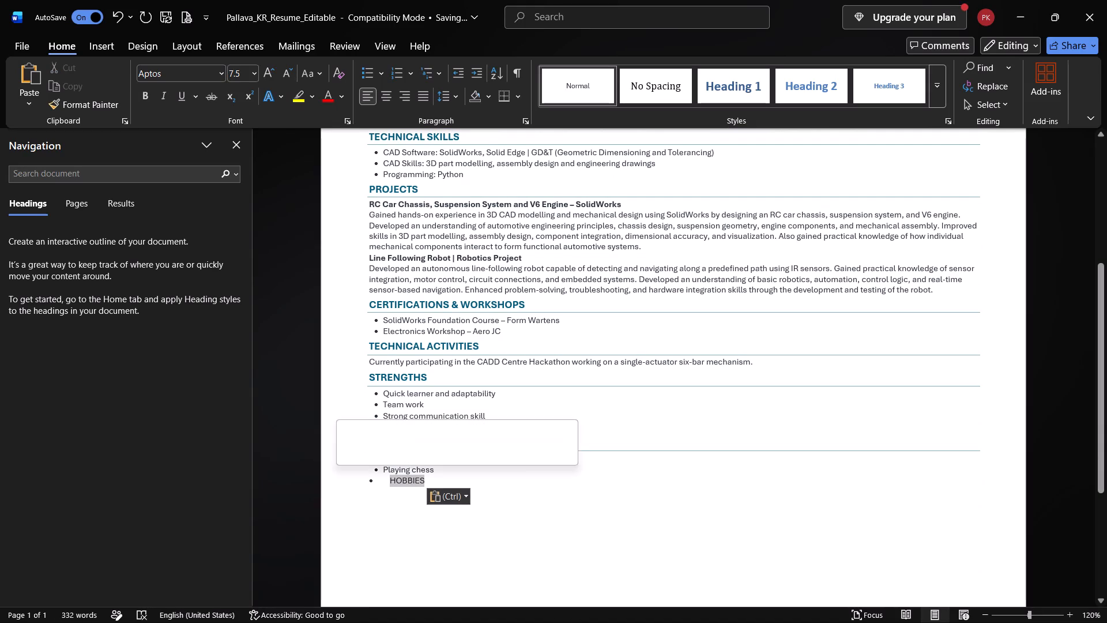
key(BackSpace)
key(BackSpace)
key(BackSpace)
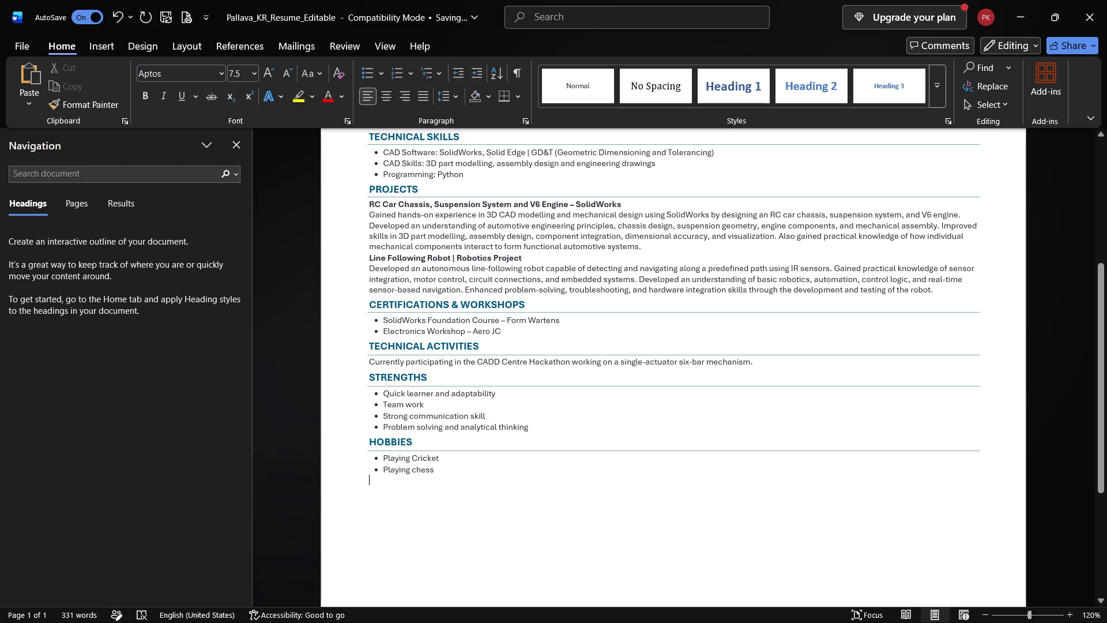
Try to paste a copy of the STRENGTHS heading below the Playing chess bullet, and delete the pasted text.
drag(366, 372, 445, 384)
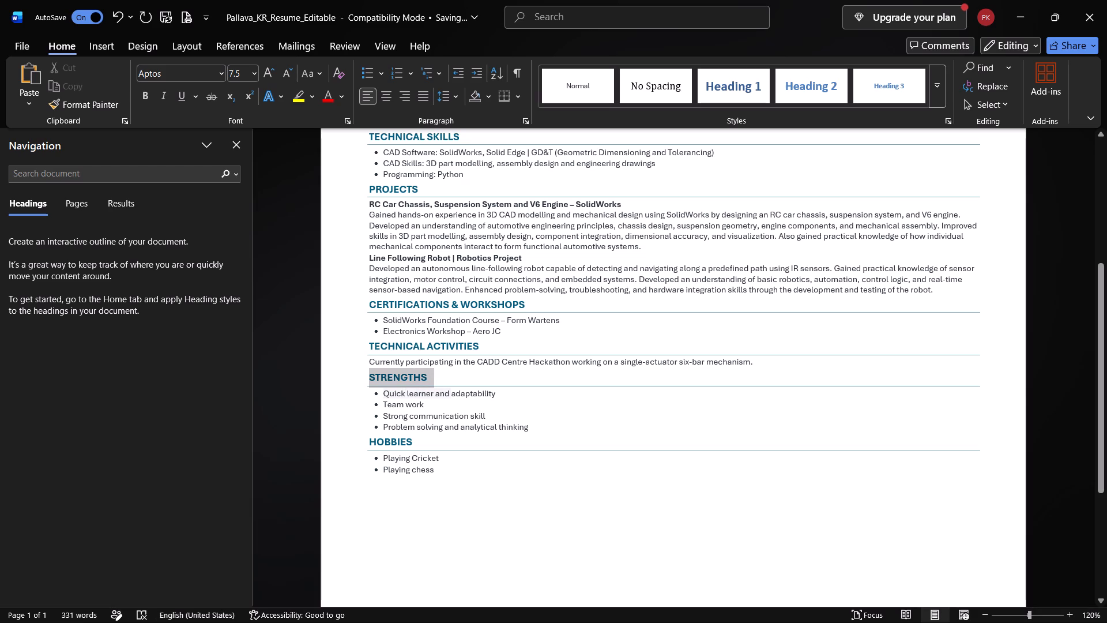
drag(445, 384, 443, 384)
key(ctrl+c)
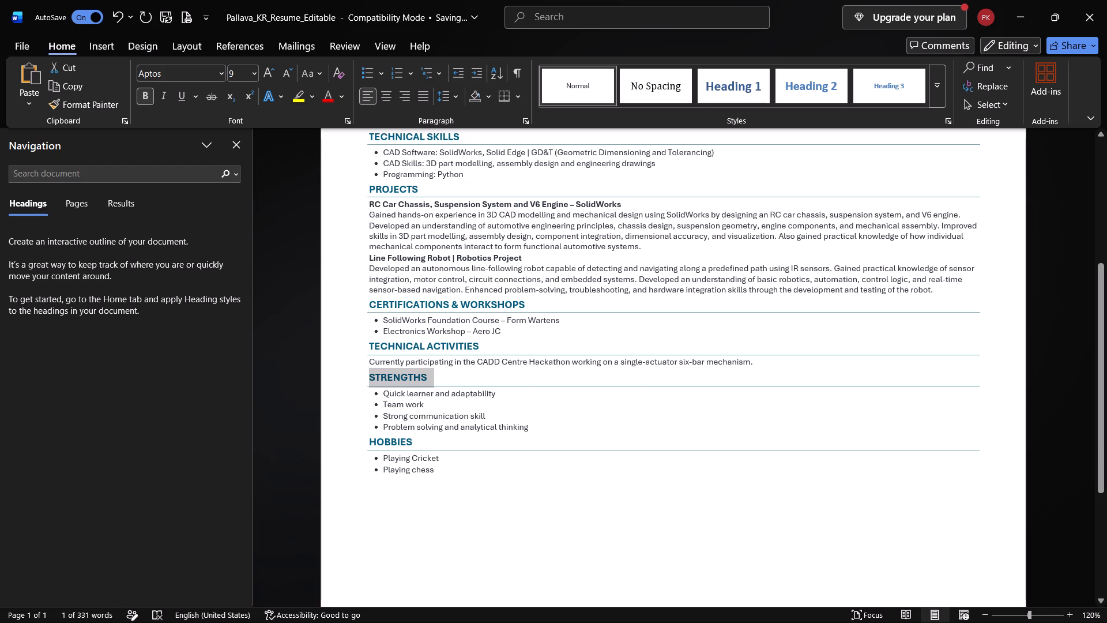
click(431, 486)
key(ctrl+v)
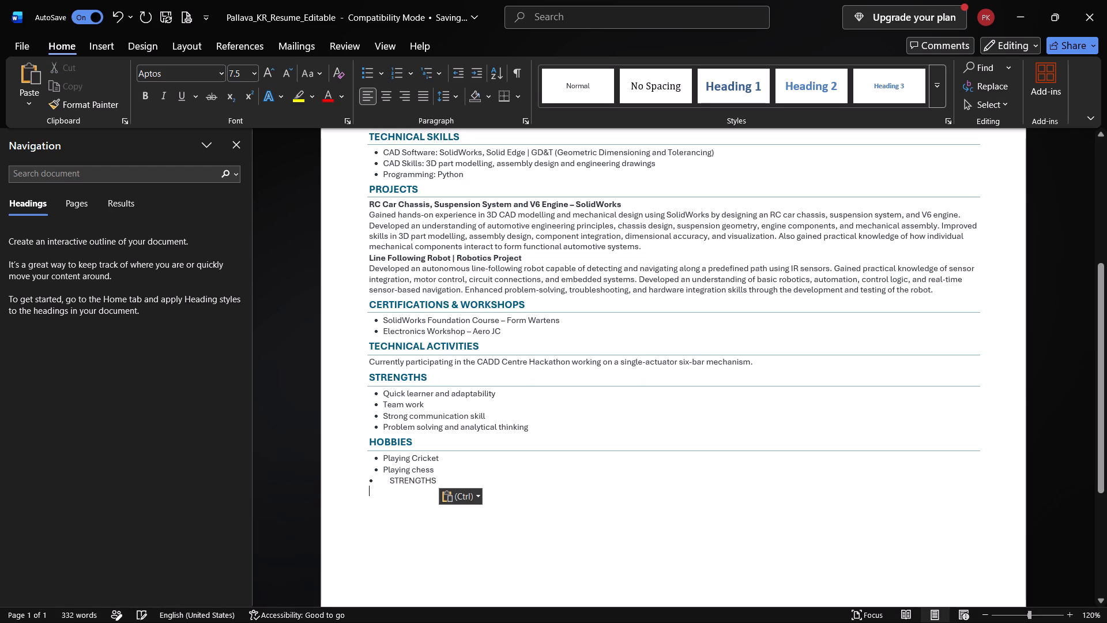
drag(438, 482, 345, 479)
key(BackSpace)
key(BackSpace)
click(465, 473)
Duplicate the HOBBIES heading with its formatting below the hobbies list and remove the blank line above the copy.
drag(421, 444, 345, 443)
key(ctrl+c)
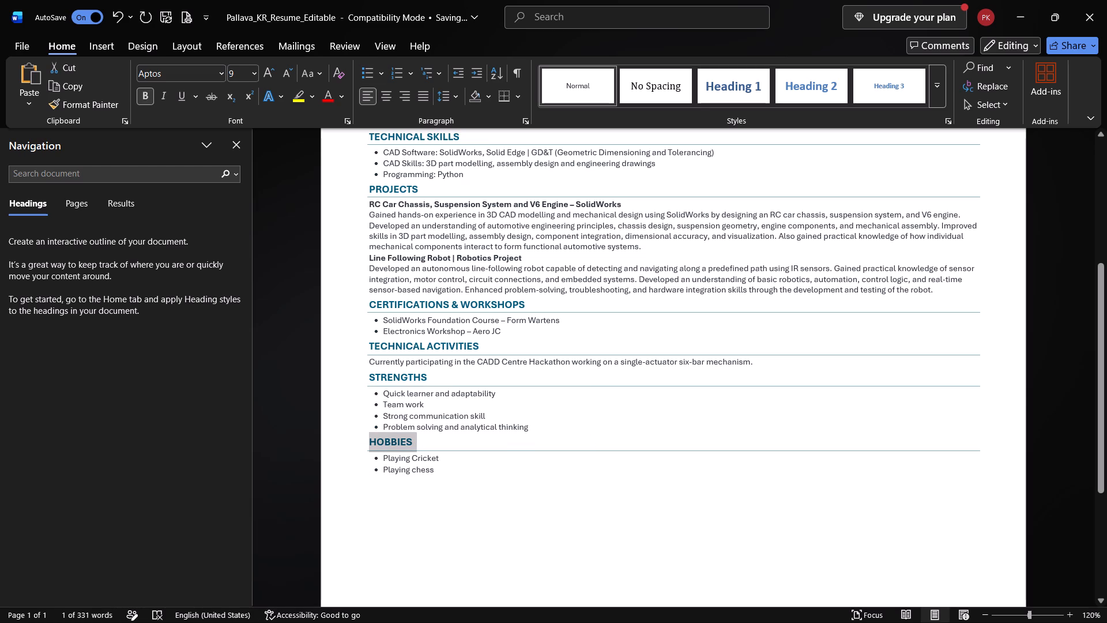
click(384, 511)
key(ctrl+v)
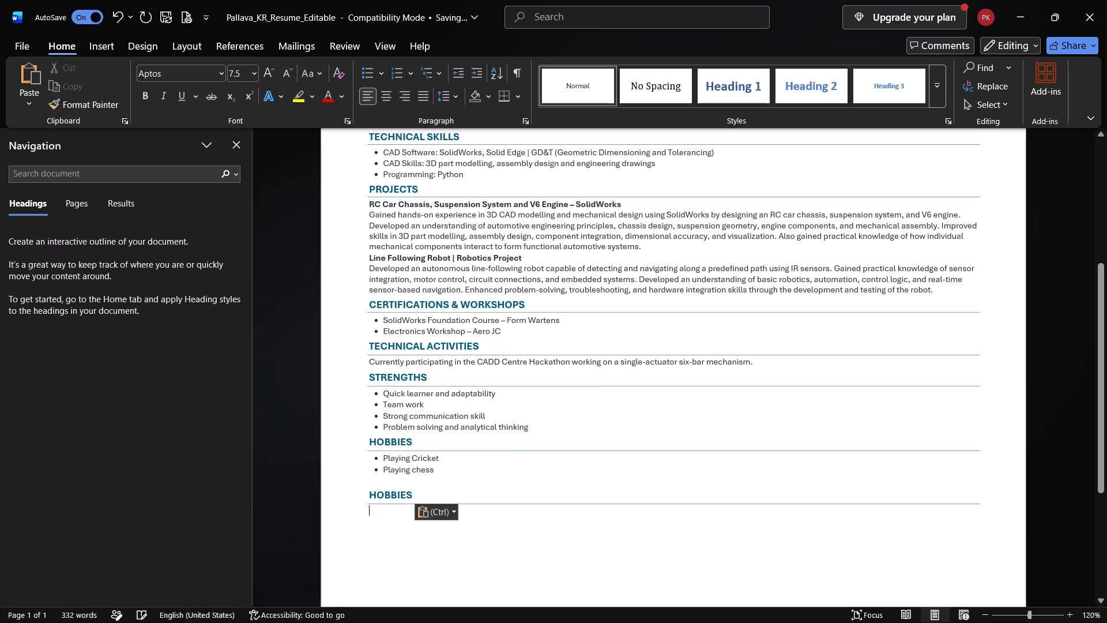
click(393, 482)
key(BackSpace)
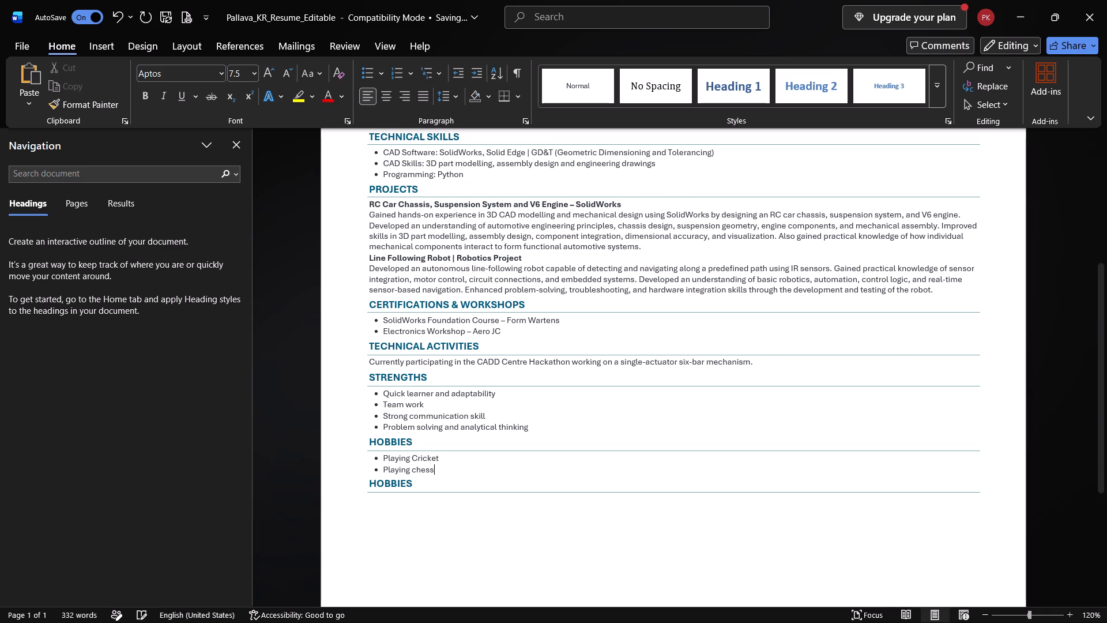
Replace the duplicated heading's text with EXTRA CURRICULAR ACTIVITIES.
click(425, 487)
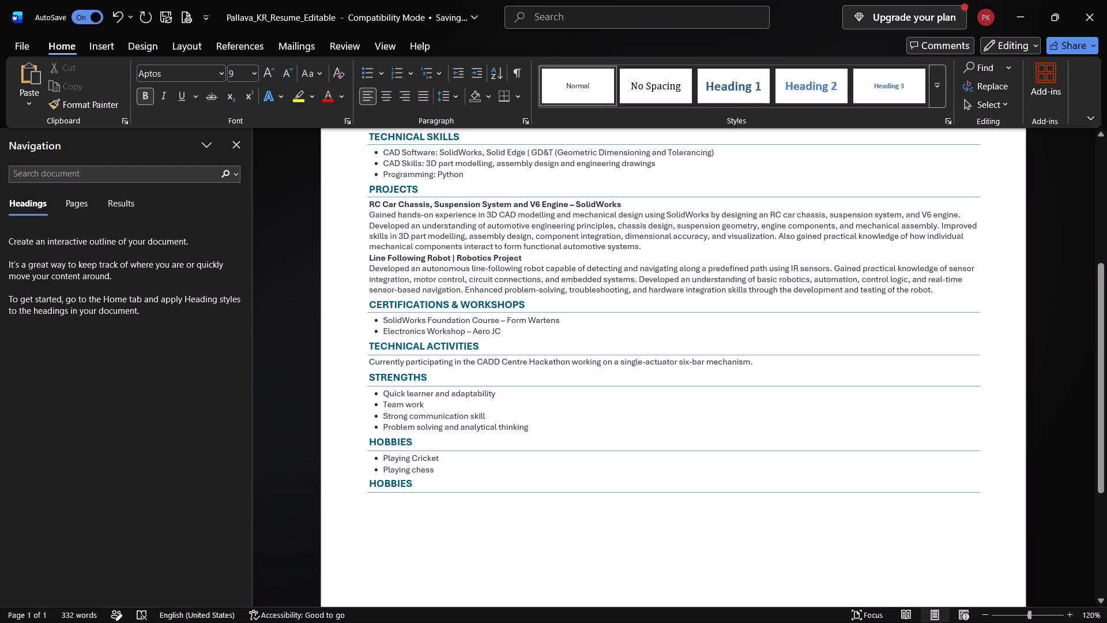
key(BackSpace)
key(BackSpace)
key(BackSpace)
key(BackSpace)
key(BackSpace)
key(BackSpace)
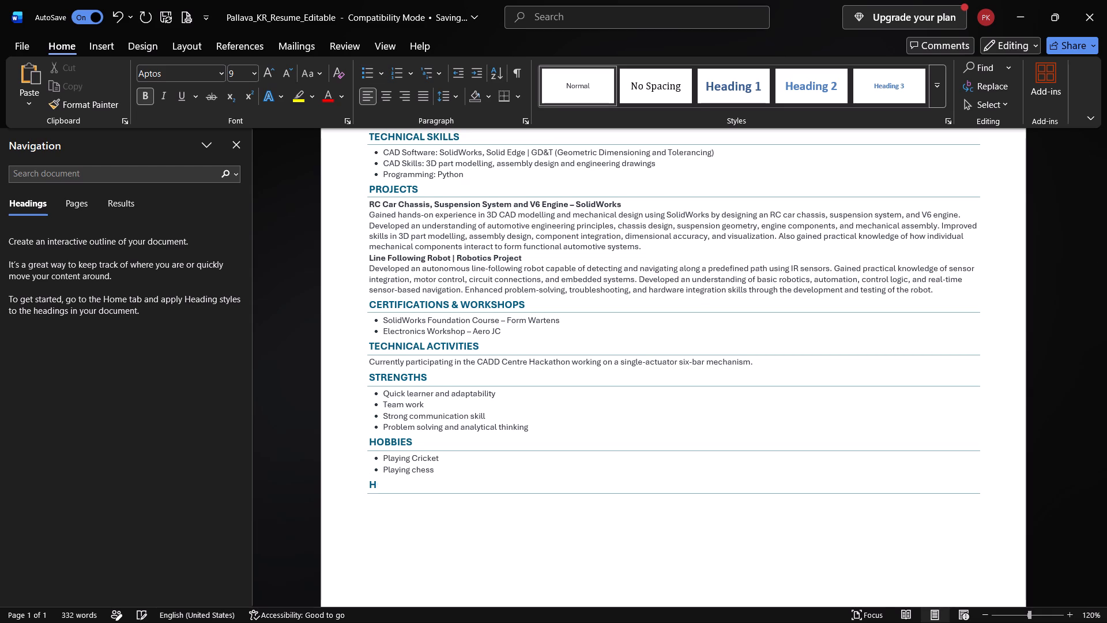
text(EXTRA)
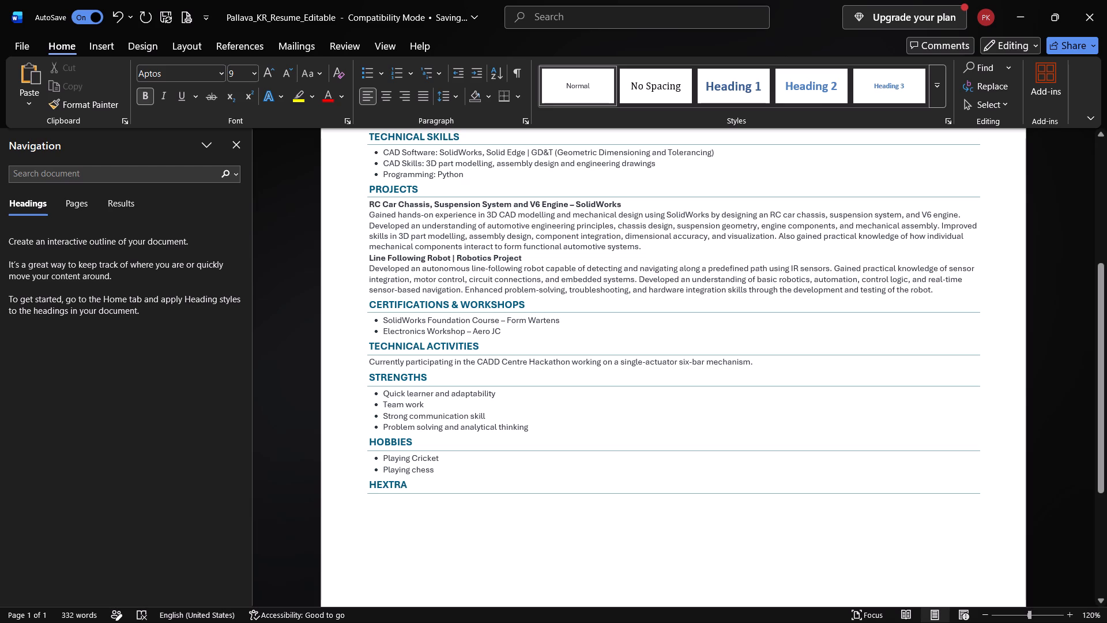
click(376, 487)
key(BackSpace)
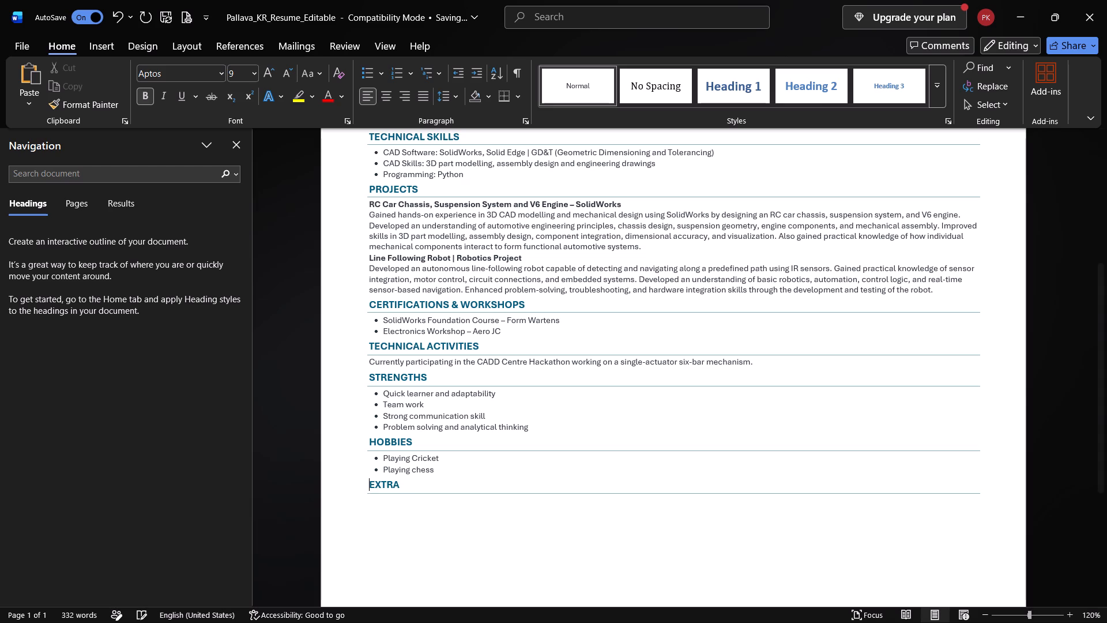
click(430, 487)
key(space)
text(CU)
text(RRUC)
key(BackSpace)
key(BackSpace)
text(ICULAR ACTIVITIES)
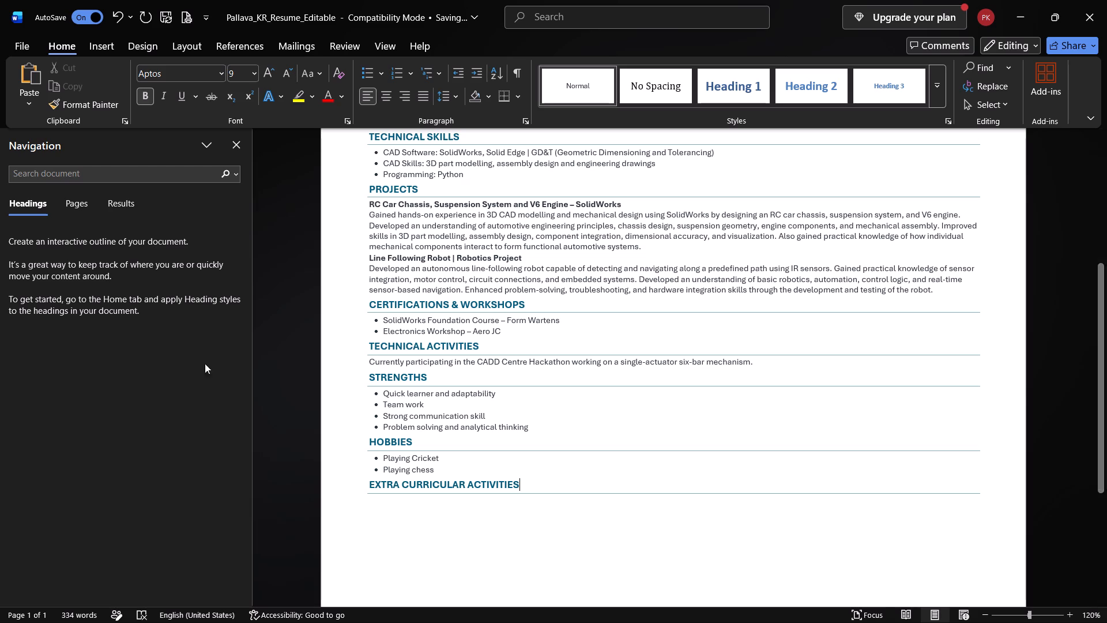
Copy the STRENGTHS bullets under the EXTRA CURRICULAR ACTIVITIES heading and clear their text, keeping one empty bullet.
drag(551, 427, 440, 397)
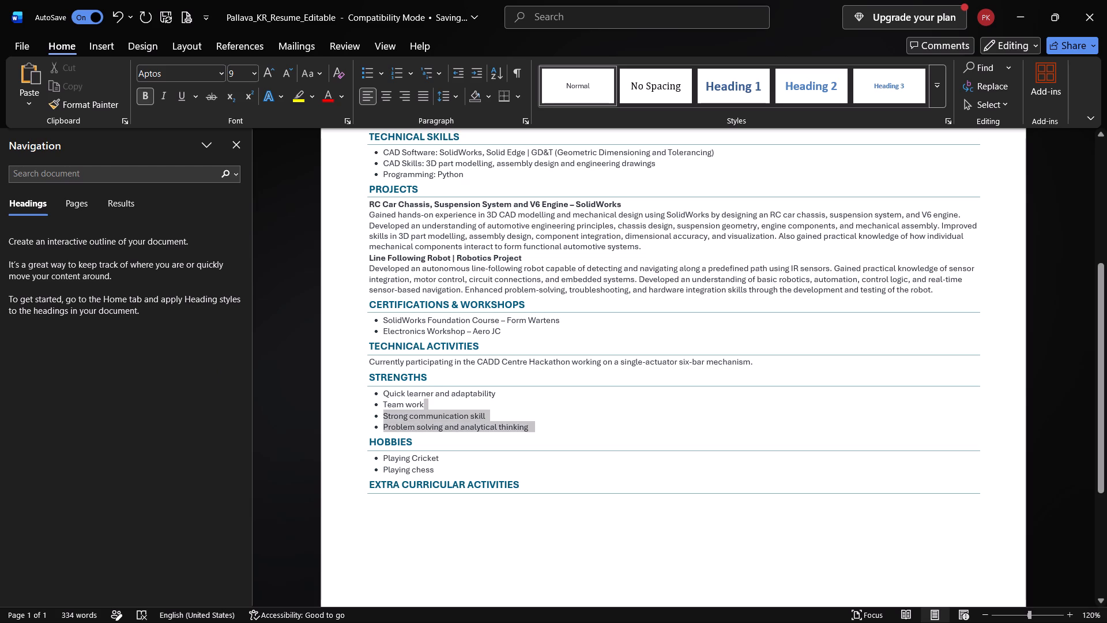
drag(440, 397, 381, 392)
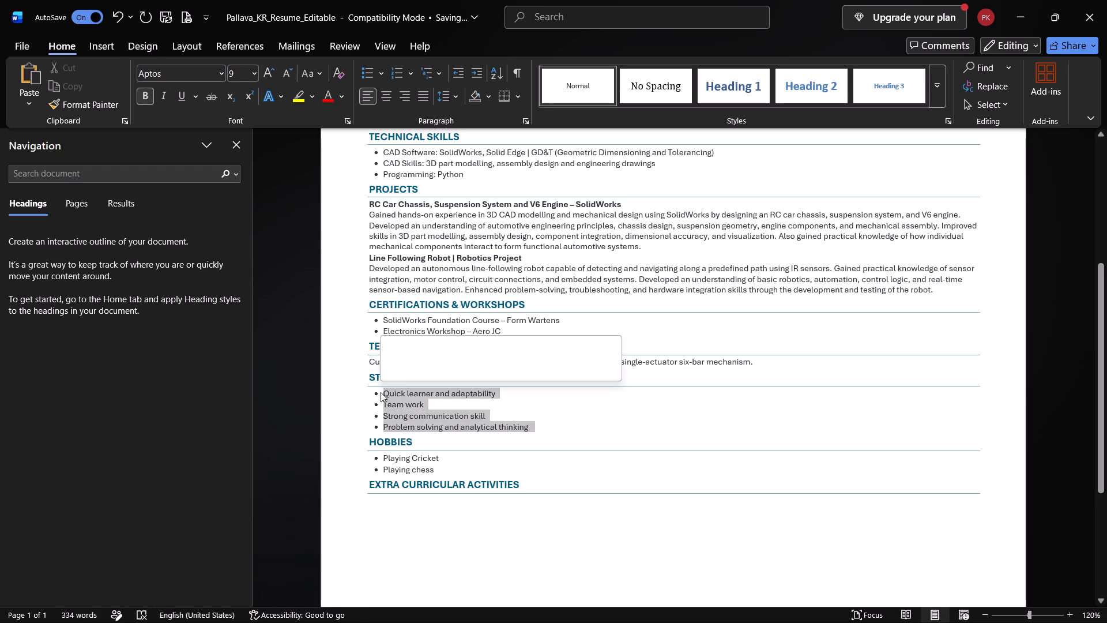
key(ctrl+c)
click(389, 508)
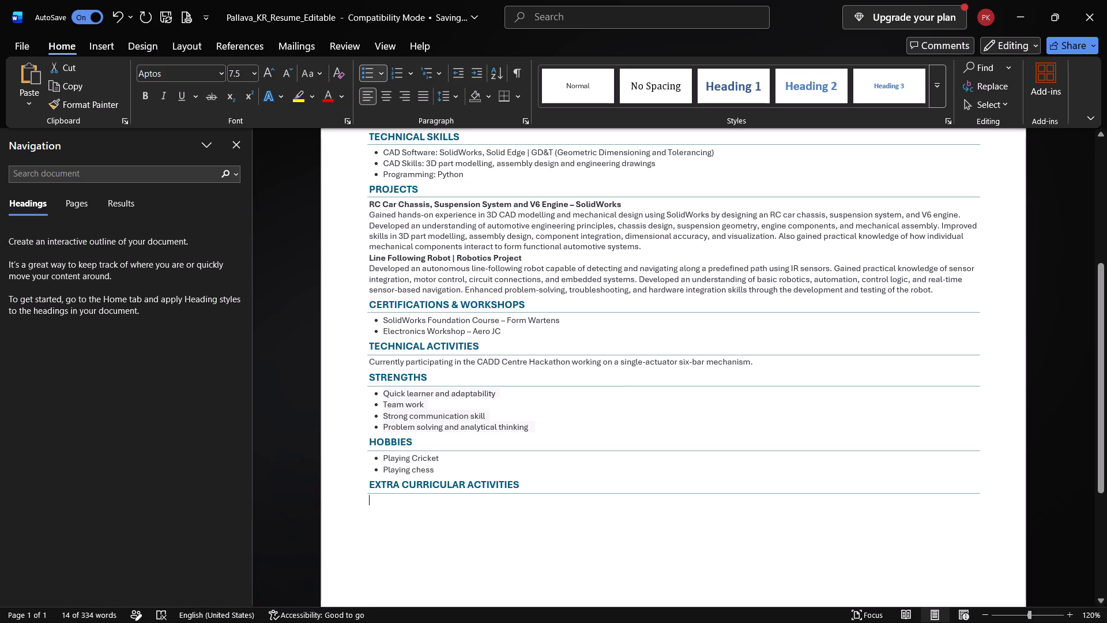
key(ctrl+v)
drag(534, 532, 374, 532)
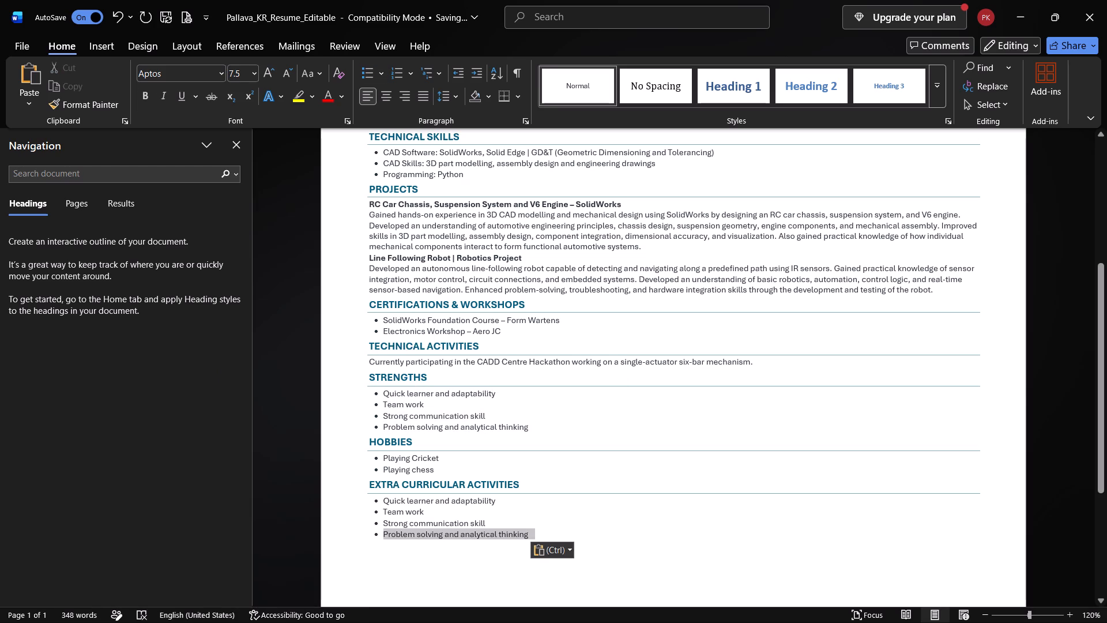
drag(374, 532, 394, 500)
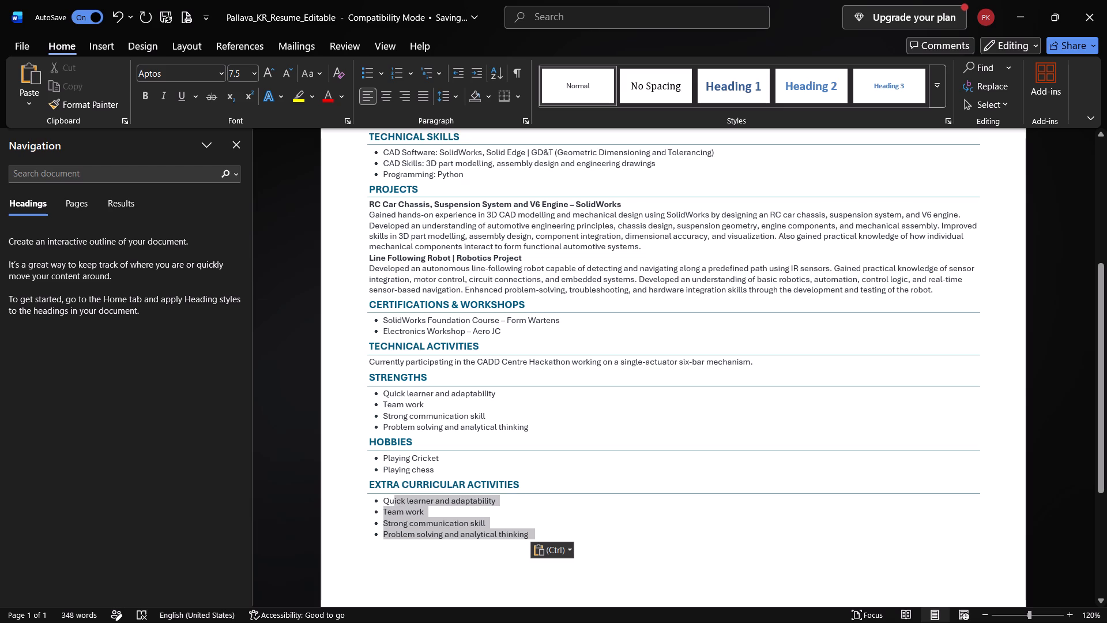
drag(394, 500, 393, 500)
key(BackSpace)
key(BackSpace)
key(BackSpace)
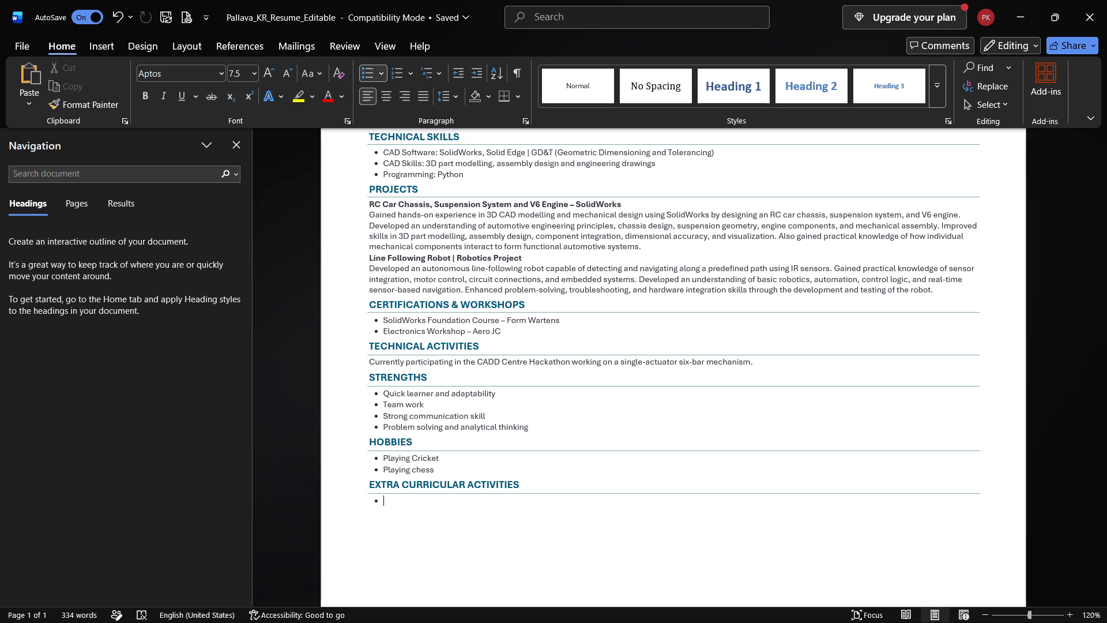
Begin the empty bullet under EXTRA CURRICULAR ACTIVITIES with the label "Cricket :".
text(ricket -)
key(space)
key(BackSpace)
key(minus)
key(BackSpace)
key(BackSpace)
key(shift+underscore)
key(BackSpace)
key(shift+colon)
key(space)
Add "Runner up,Inter-institutional" after the Cricket label.
text(unner)
key(space)
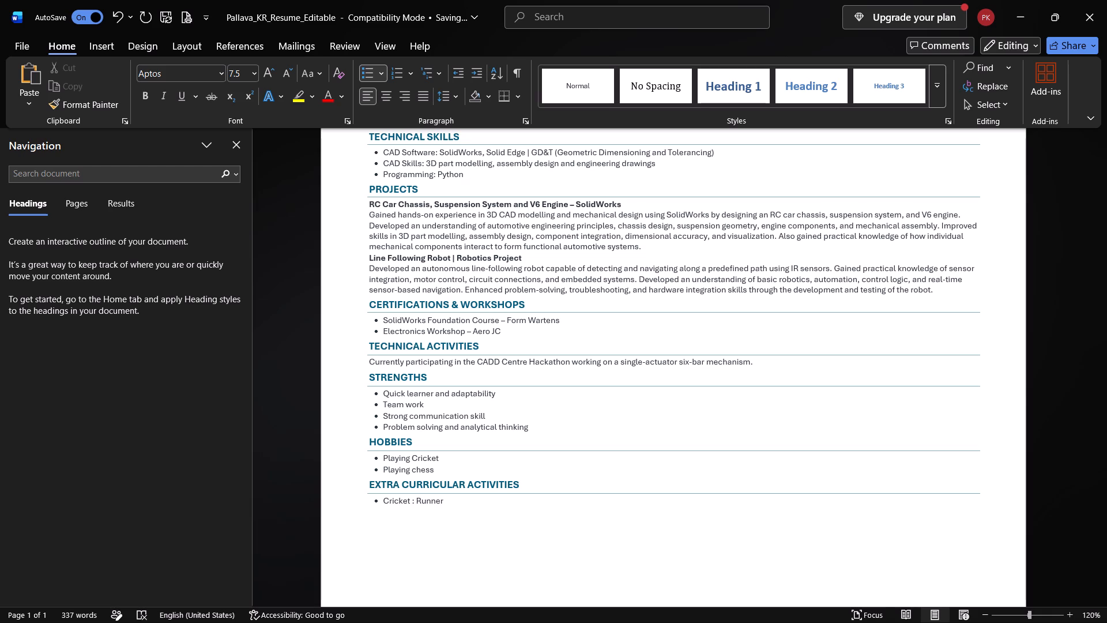
text(up)
key(space)
key(BackSpace)
key(comma)
key(i)
text(nter)
key(space)
key(BackSpace)
key(minus)
text(institutional)
key(space)
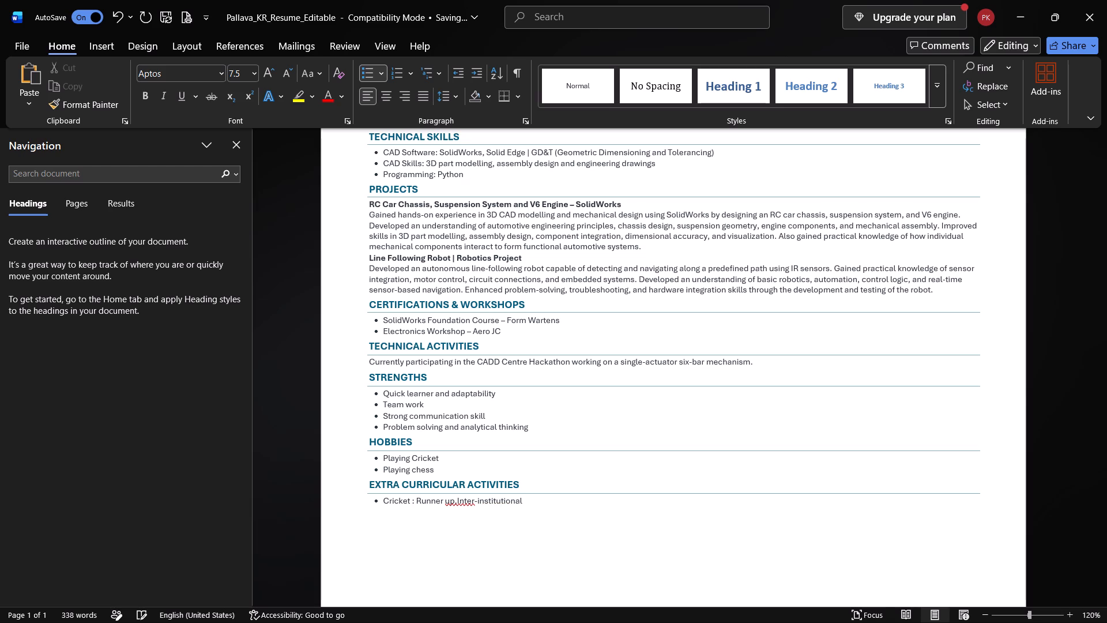
Complete the Cricket bullet with "collage level tournament,2025" and start a new bullet below it.
text(co)
text(llage level torn)
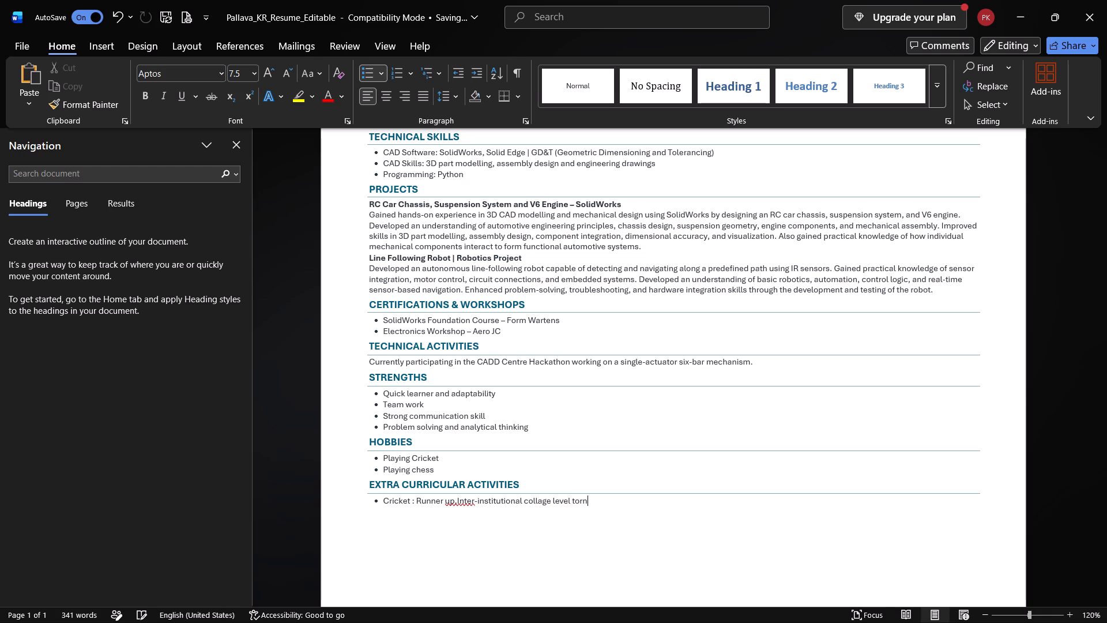
key(BackSpace)
key(BackSpace)
text(urn)
text(amnet)
key(comma)
text(202)
key(3)
key(BackSpace)
key(5)
key(Return)
Replace the comma between "Runner up" and "Inter-institutional" with a space in the Cricket bullet.
click(458, 502)
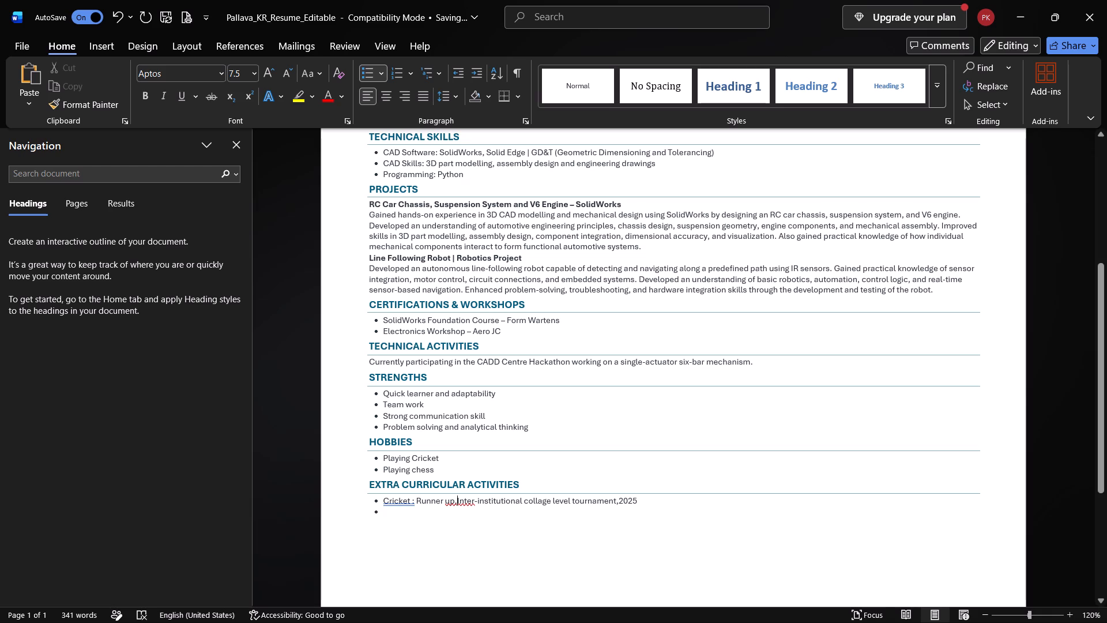
key(BackSpace)
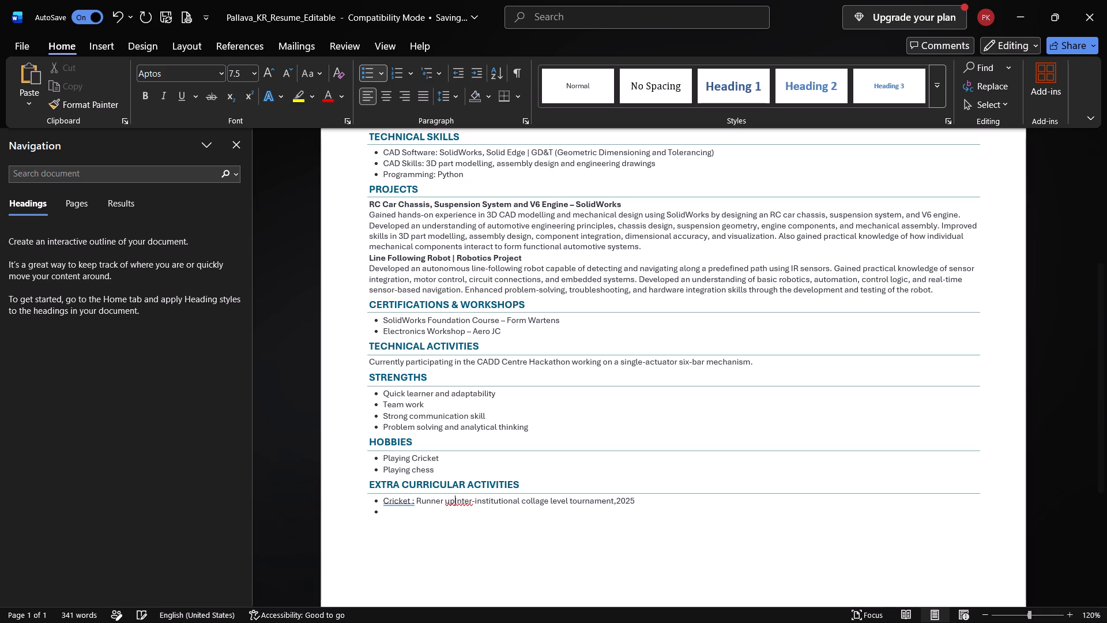
key(space)
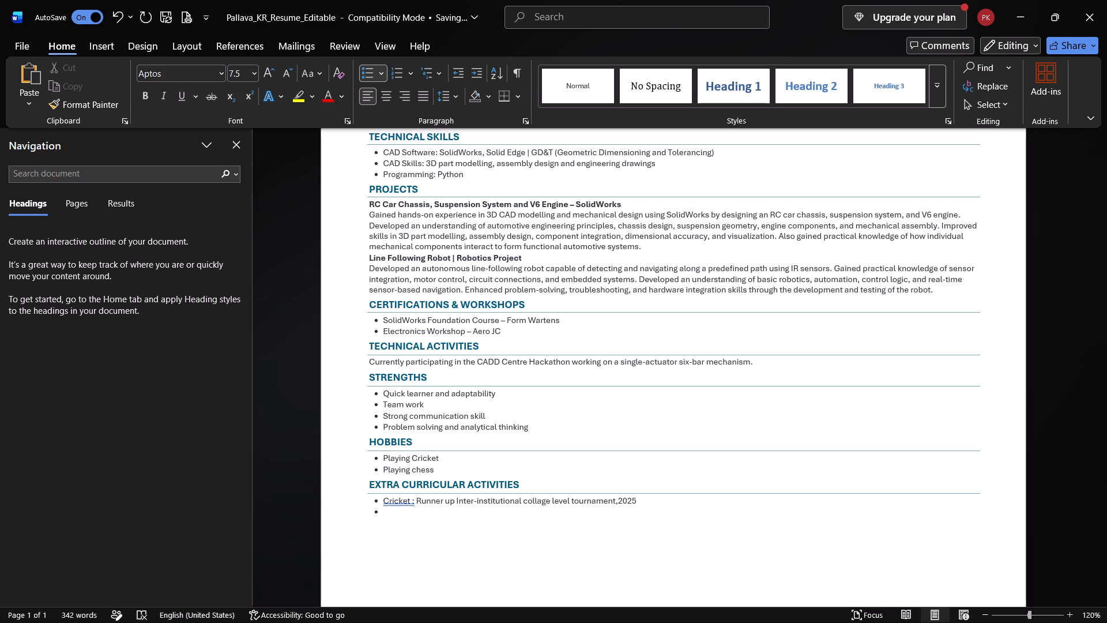
Begin the empty bullet below the Cricket entry with the label "Chess :".
click(408, 522)
key(c)
key(BackSpace)
key(BackSpace)
text(ss)
key(space)
text(:)
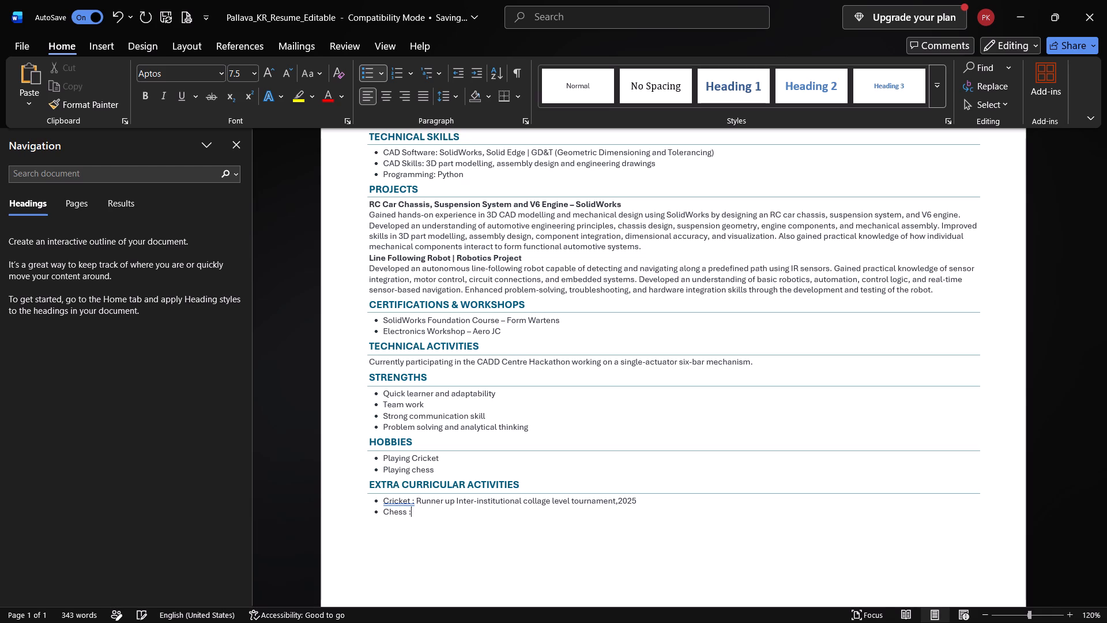
key(space)
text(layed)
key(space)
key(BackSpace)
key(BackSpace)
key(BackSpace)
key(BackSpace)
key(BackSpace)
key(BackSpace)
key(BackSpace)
Add "State level" after the "Chess :" label in the EXTRA CURRICULAR ACTIVITIES section.
text(sat)
key(BackSpace)
key(BackSpace)
key(BackSpace)
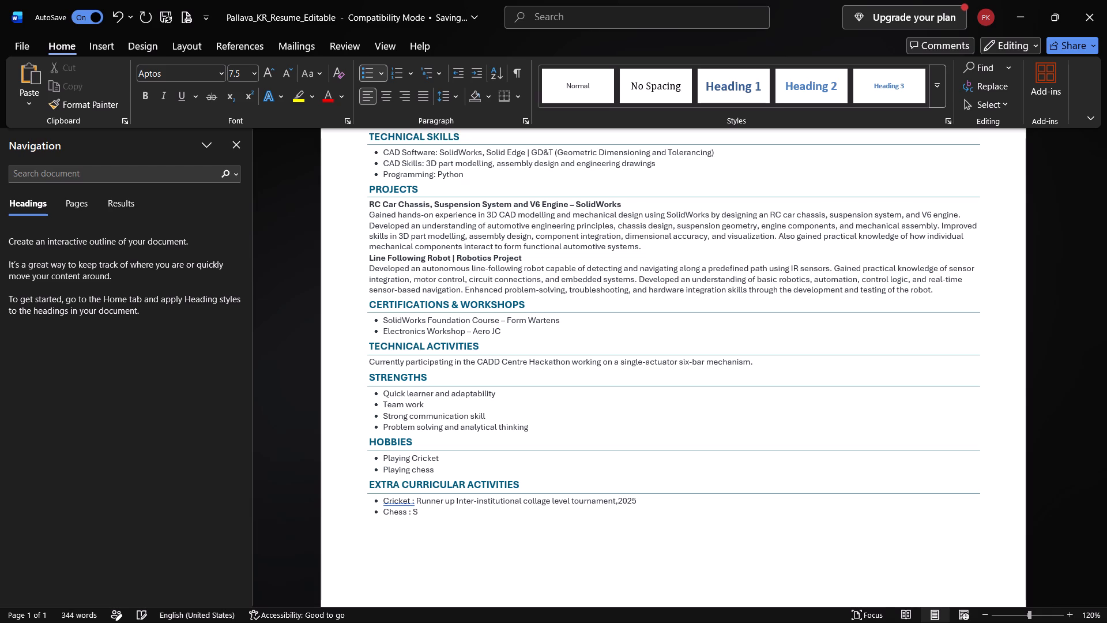
text(tate level)
key(space)
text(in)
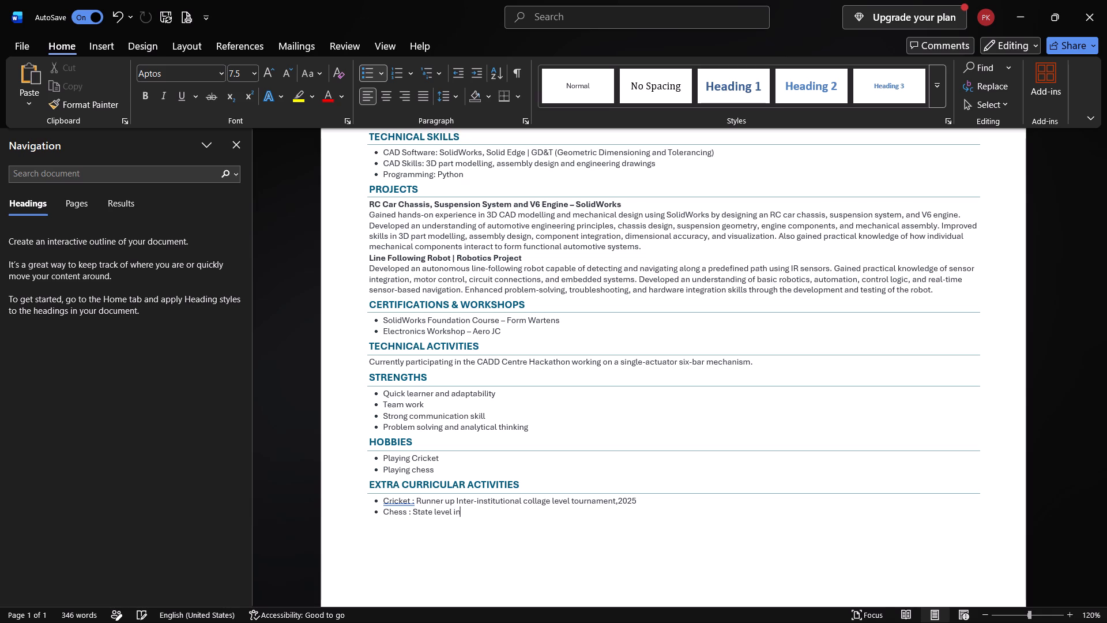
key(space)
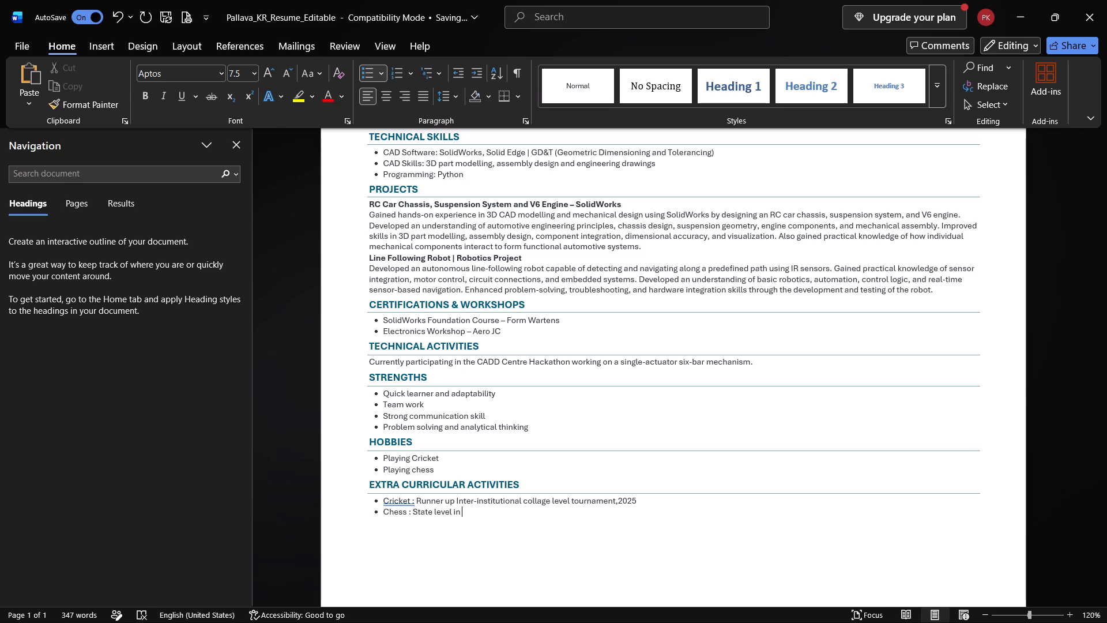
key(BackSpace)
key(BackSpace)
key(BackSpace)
Rewrite the text after the Chess label as "State level," with no space before the comma.
key(comma)
key(BackSpace)
key(BackSpace)
key(BackSpace)
key(BackSpace)
key(BackSpace)
key(BackSpace)
key(BackSpace)
key(BackSpace)
key(BackSpace)
key(BackSpace)
key(BackSpace)
key(BackSpace)
text(tate leve;)
key(BackSpace)
key(l)
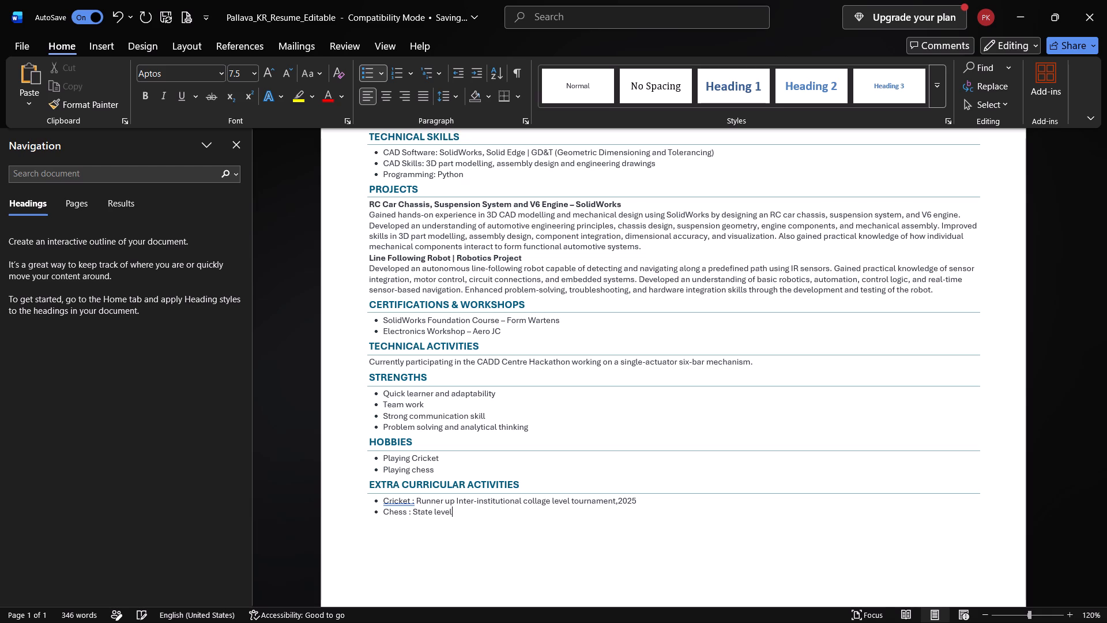
key(comma)
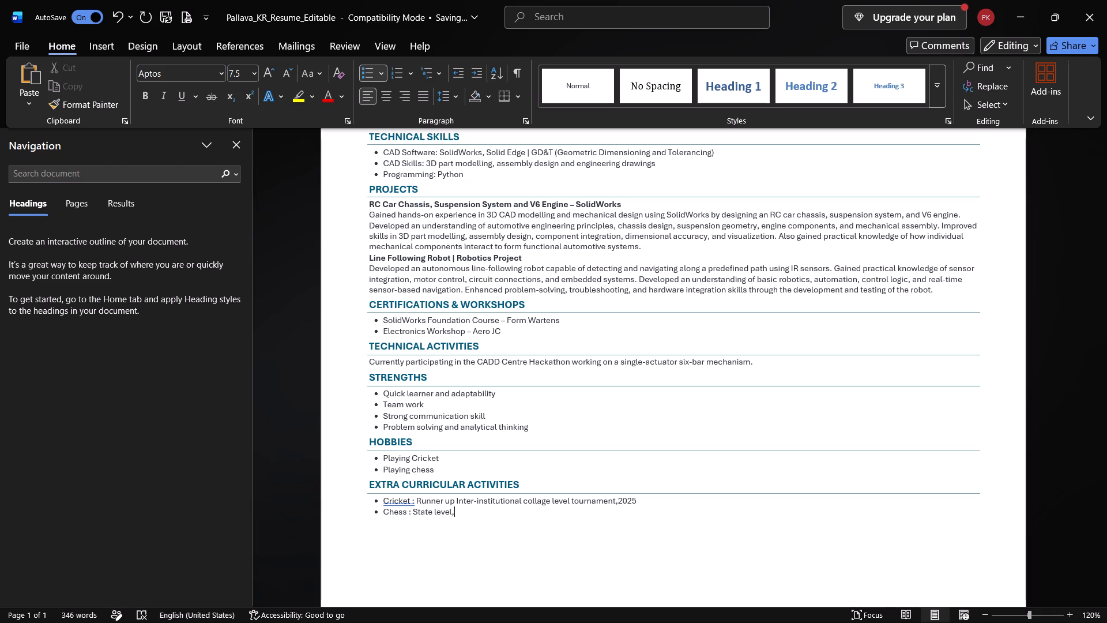
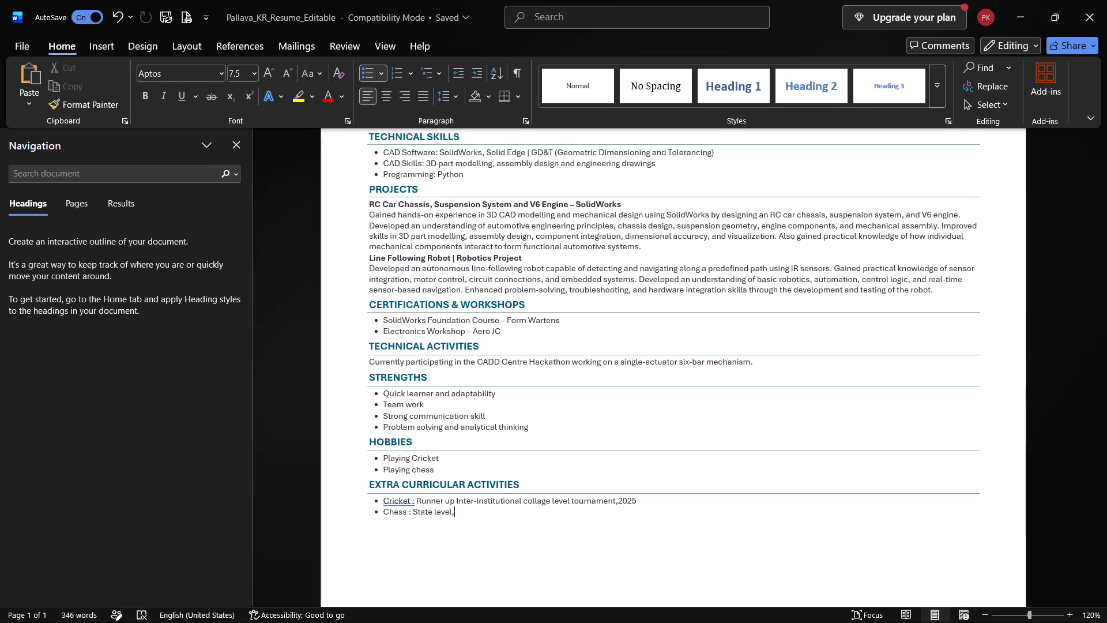
Replace the trailing comma in the Chess bullet with "(2023)".
key(BackSpace)
key(shift+parenleft)
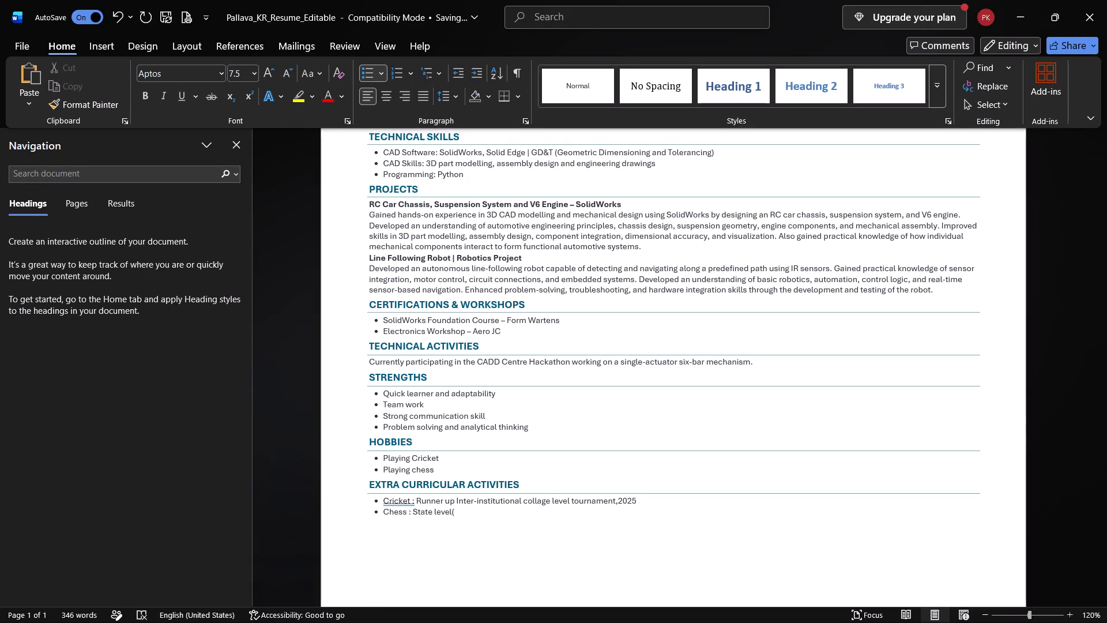
text(2023)
key(0)
key(BackSpace)
key(shift+parenright)
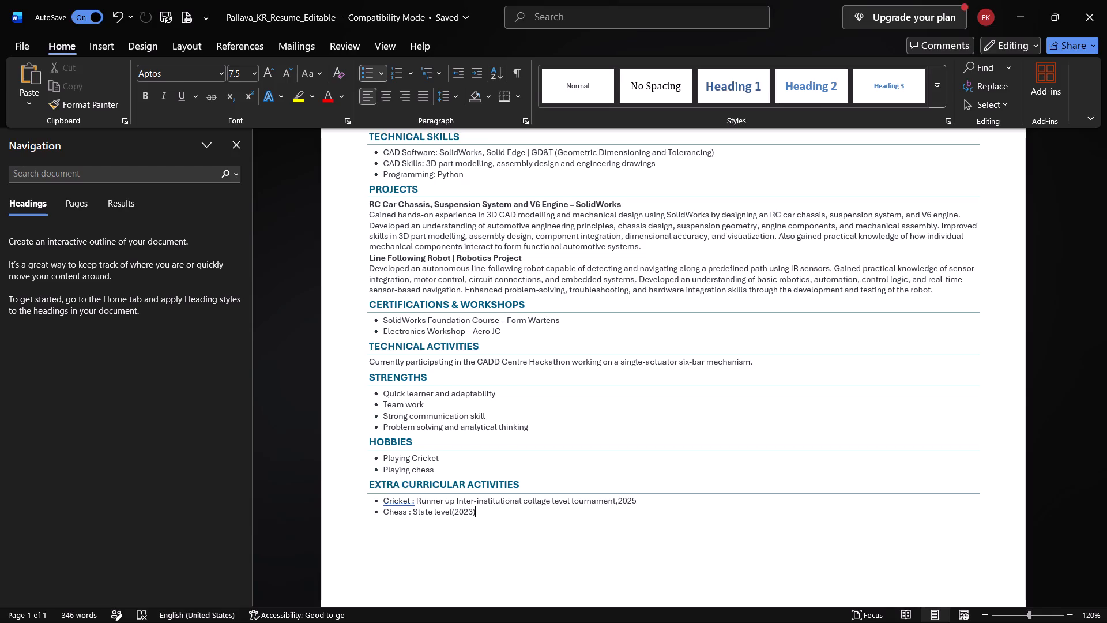
Add an empty line at the end of the CAREER OBJECTIVE, EXPERIENCE and EDUCATION sections, keeping the bullet on the EXPERIENCE one.
scroll(408, 522, down, 5)
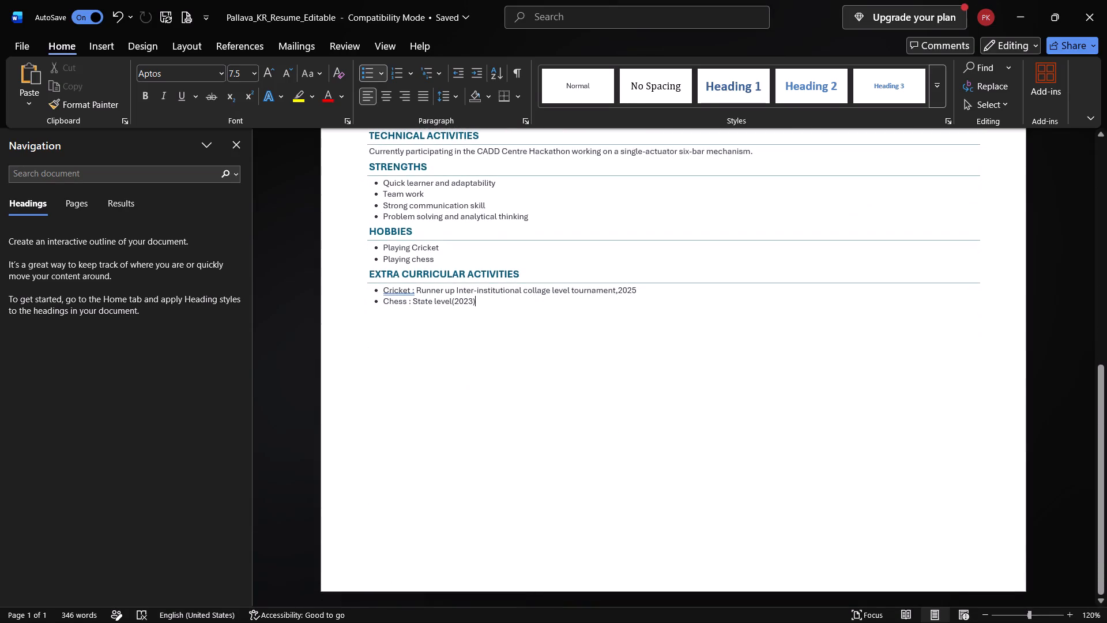
scroll(408, 522, up, 5)
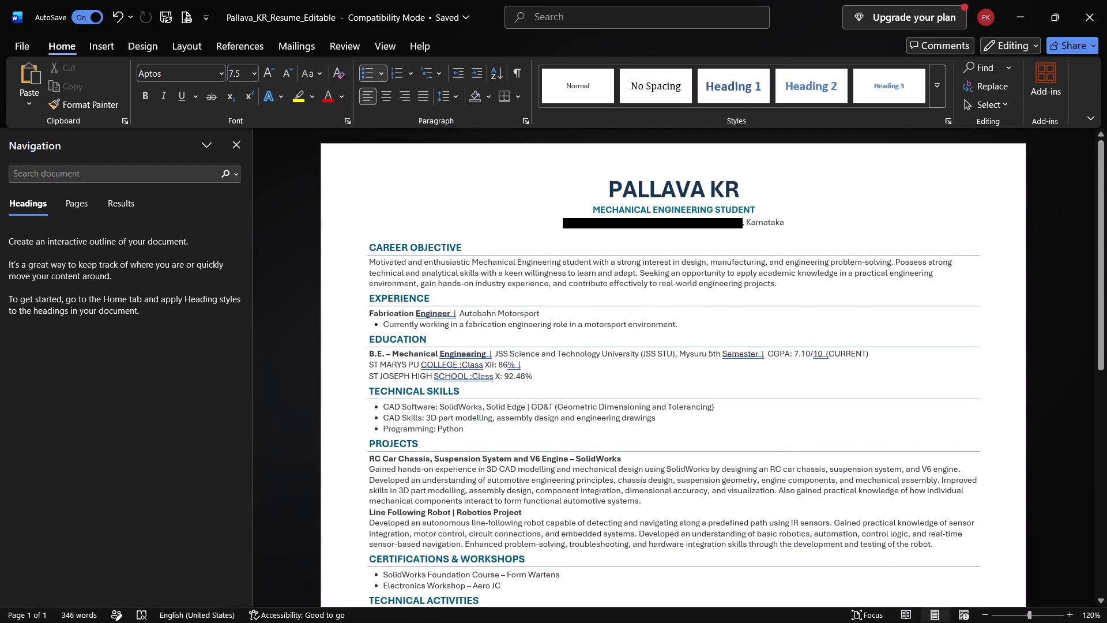
click(794, 287)
key(Return)
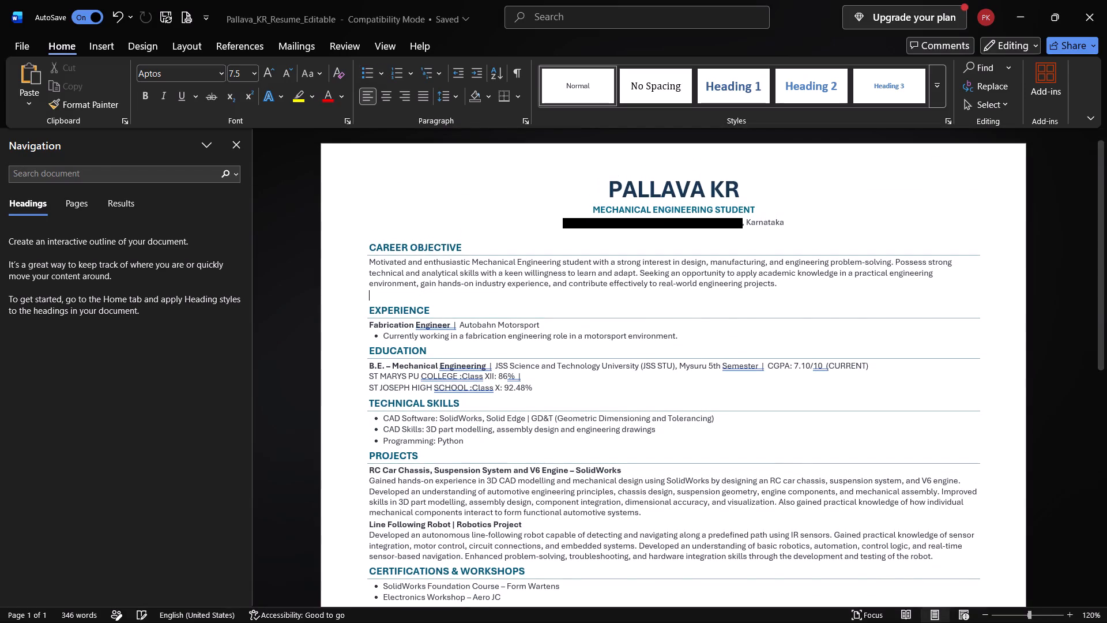
click(679, 342)
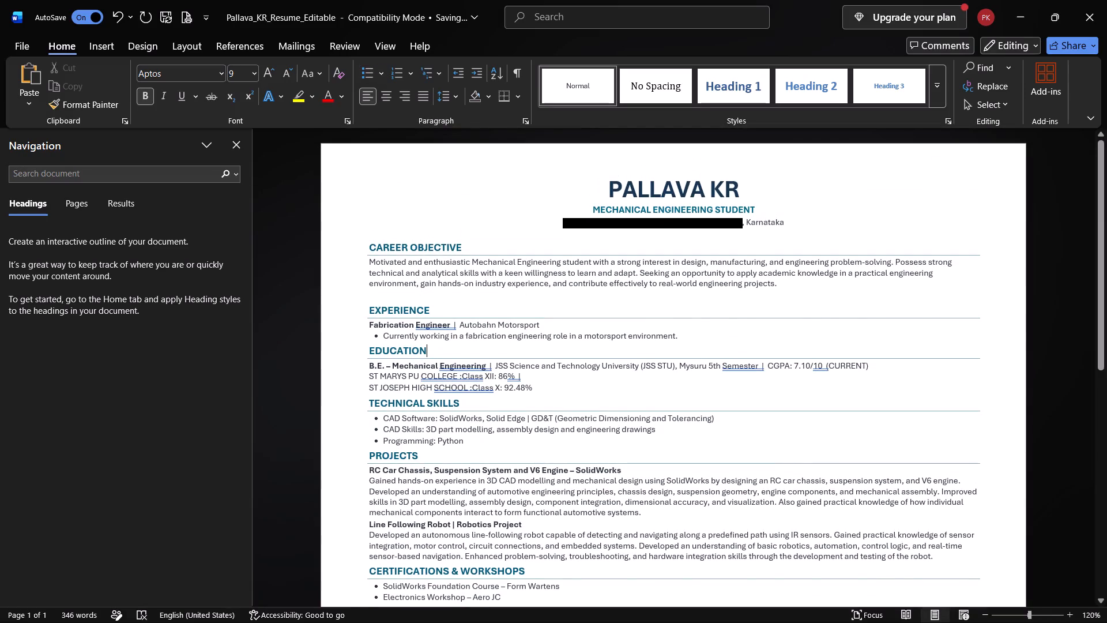
click(687, 338)
key(Return)
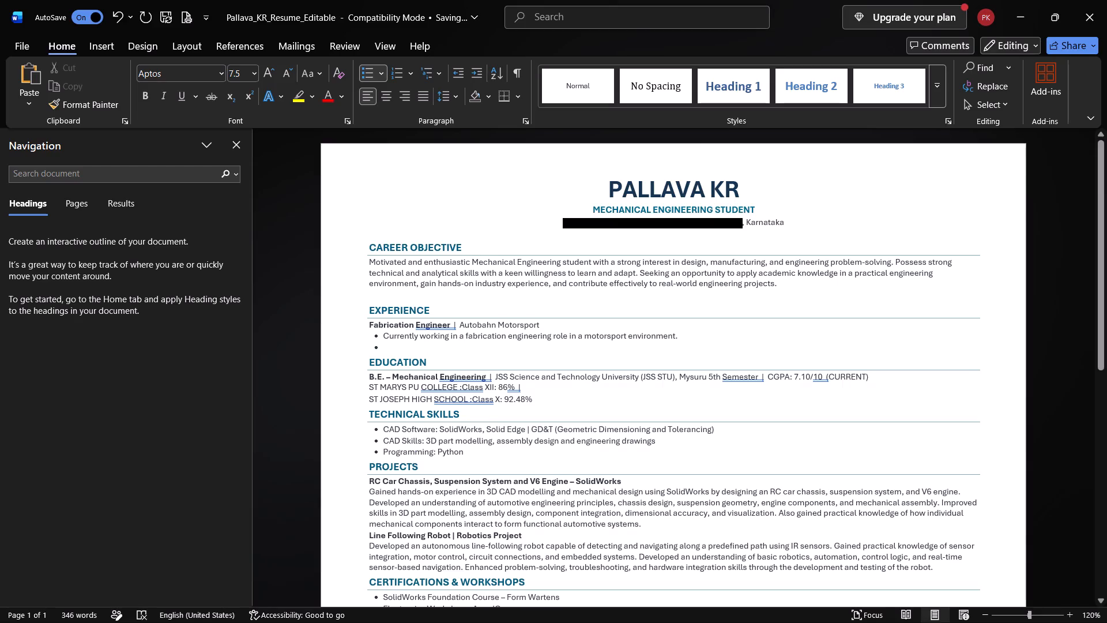
click(553, 399)
key(Return)
Add an empty line at the end of the TECHNICAL SKILLS, PROJECTS and CERTIFICATIONS & WORKSHOPS sections.
scroll(553, 399, down, 1)
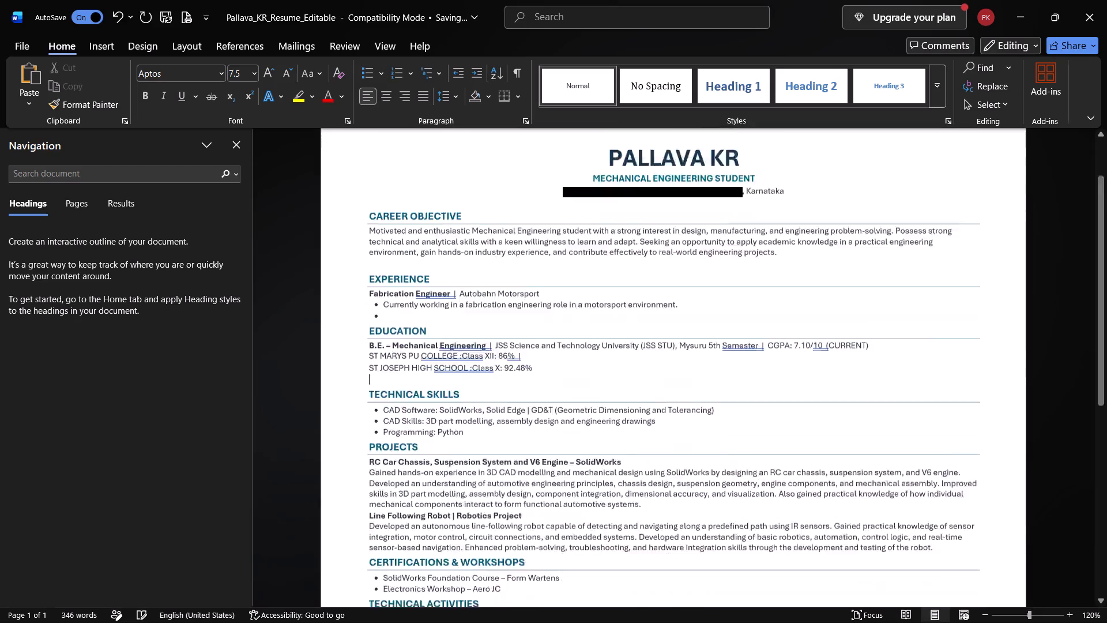
scroll(553, 399, down, 1)
click(490, 293)
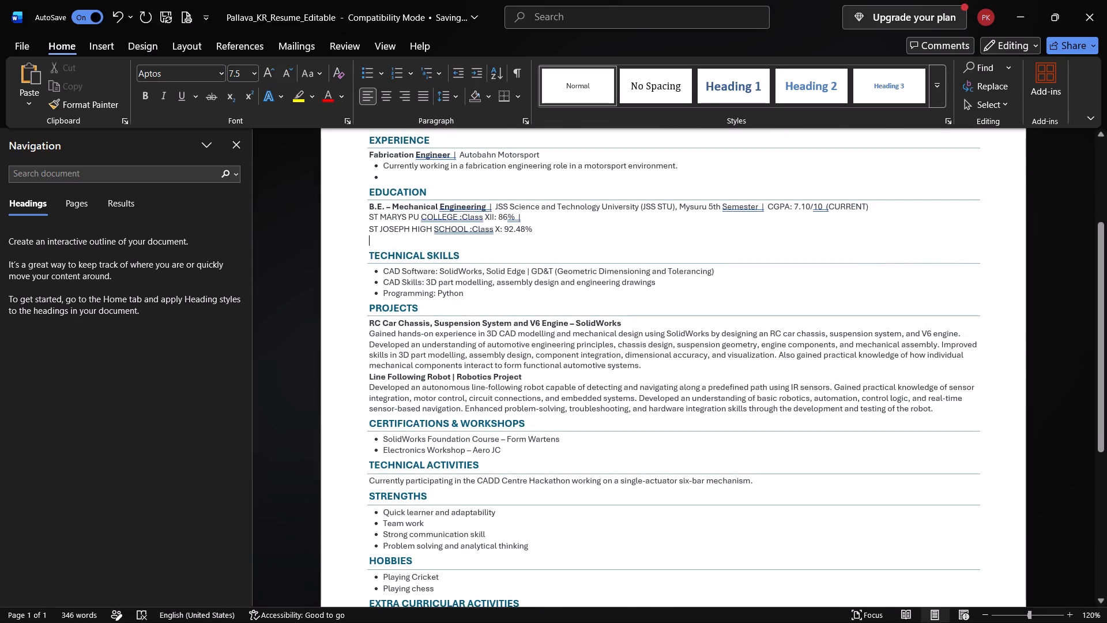
key(Return)
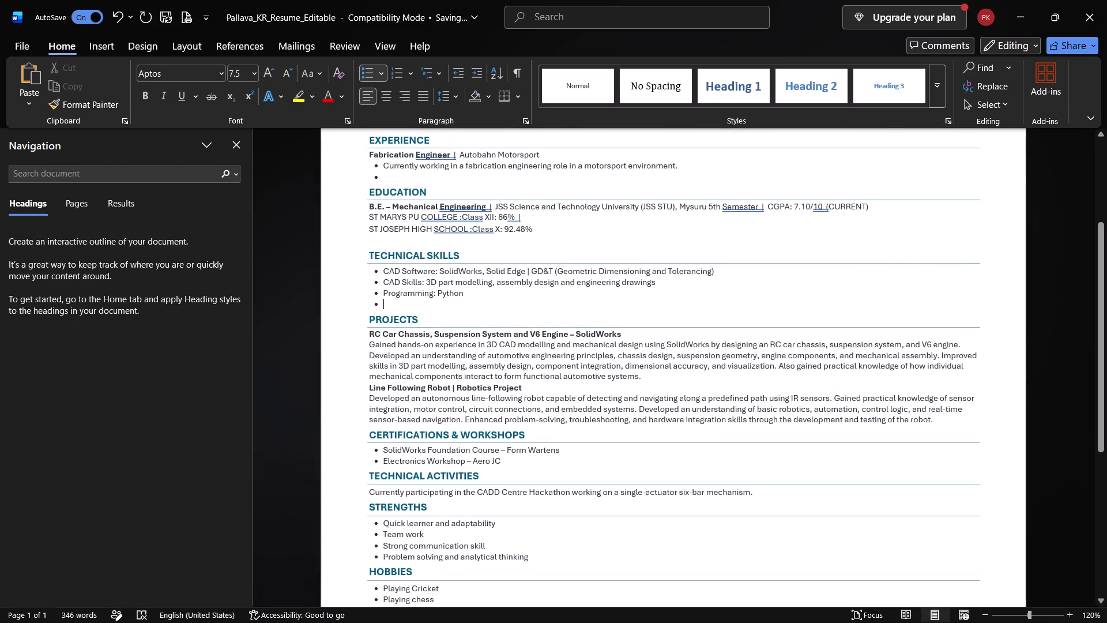
click(940, 419)
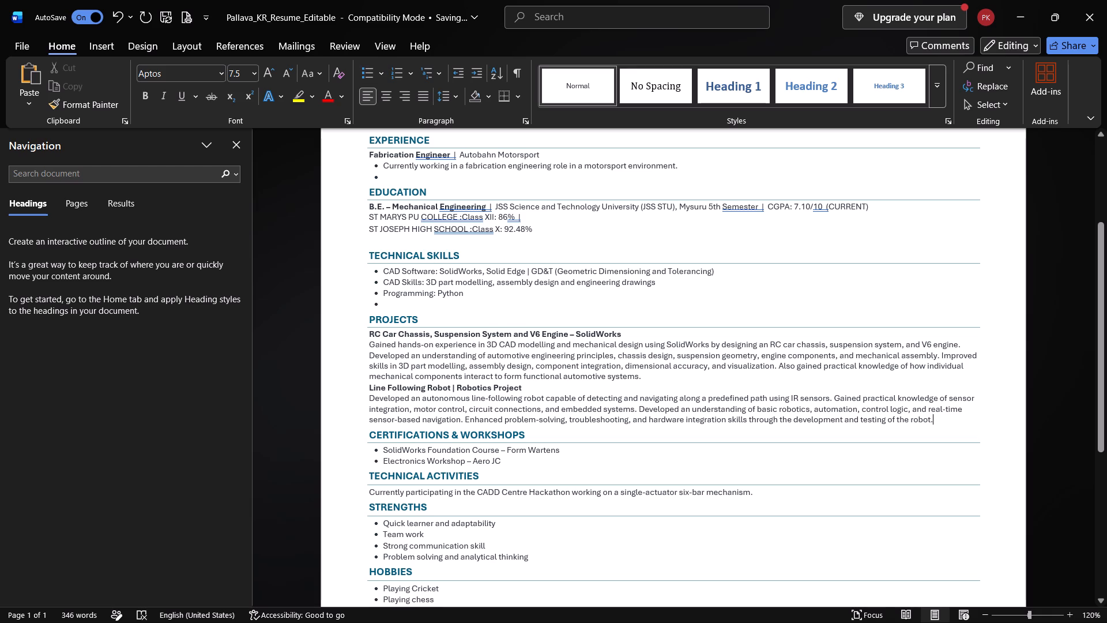
key(Return)
scroll(940, 419, down, 1)
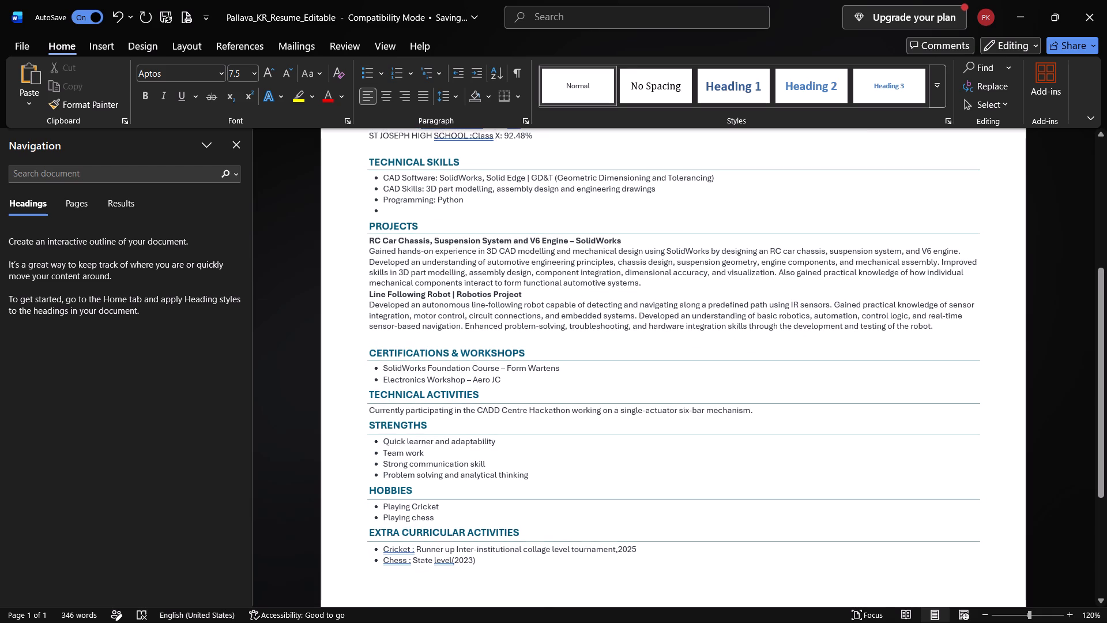
click(564, 376)
key(Return)
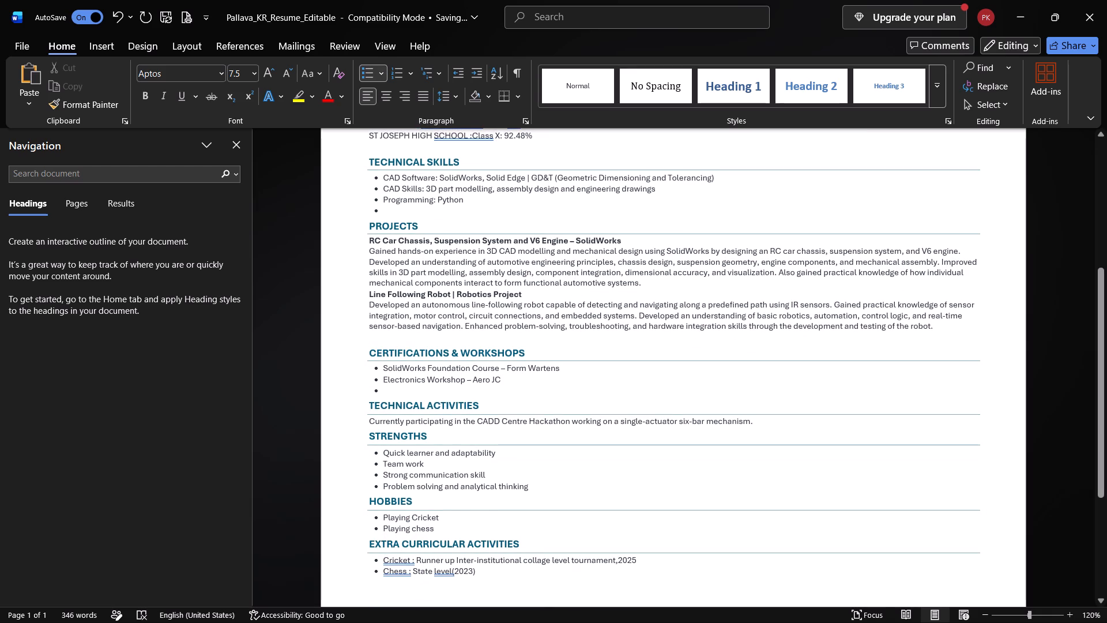
Remove the bullet marks from the empty lines ending the TECHNICAL SKILLS and CERTIFICATIONS & WORKSHOPS sections.
click(396, 212)
key(BackSpace)
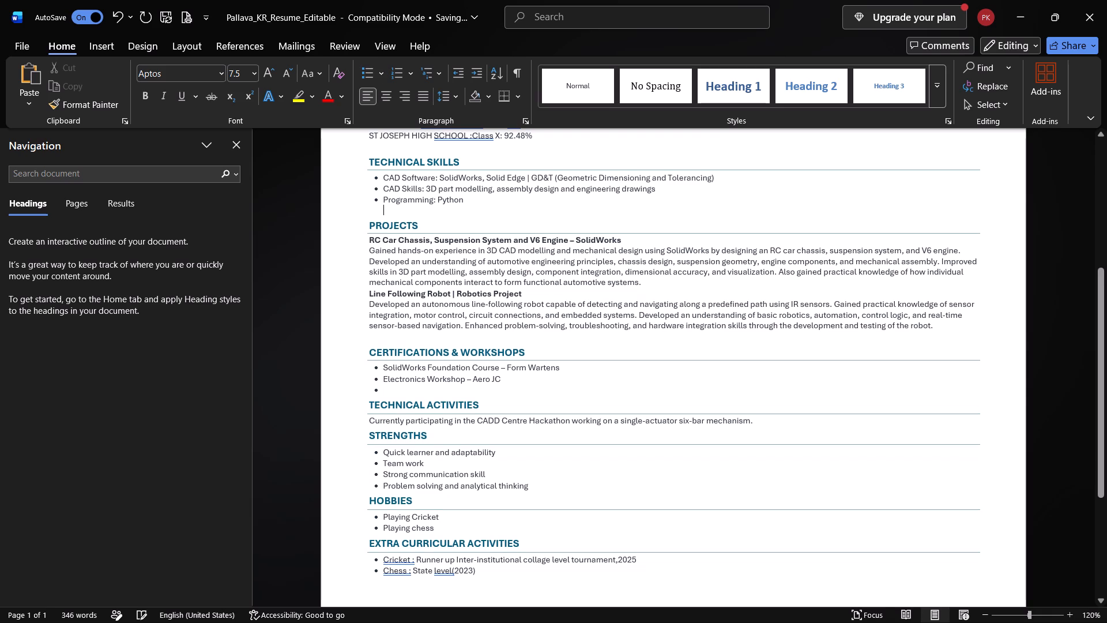
click(391, 393)
key(BackSpace)
Add an empty line without a bullet at the end of the TECHNICAL ACTIVITIES, STRENGTHS and HOBBIES sections.
click(771, 423)
key(Return)
scroll(771, 423, down, 1)
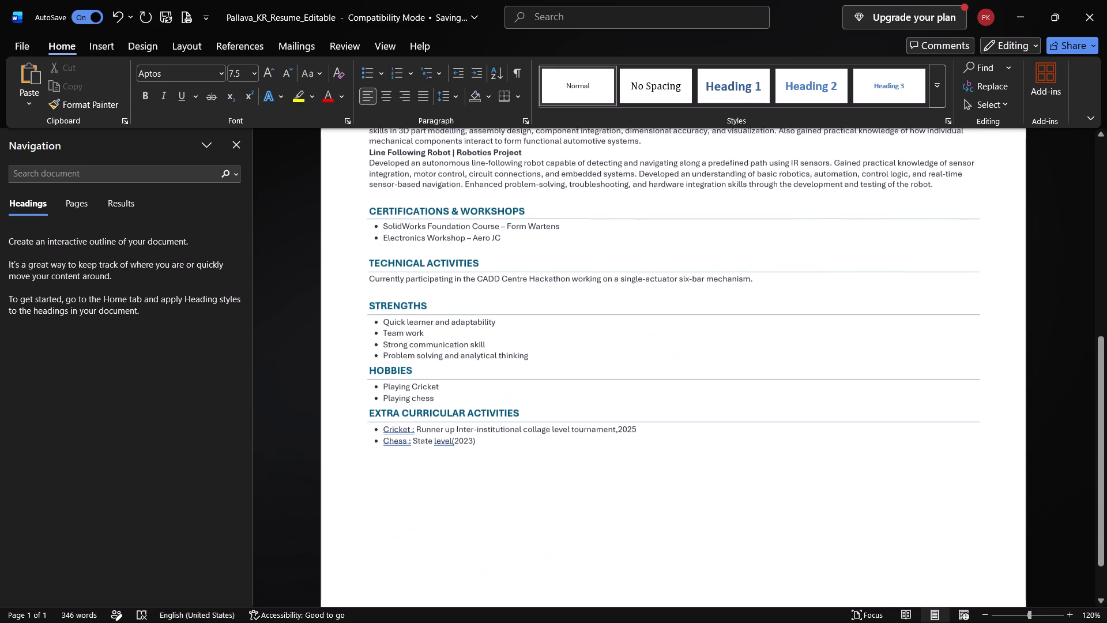
click(536, 366)
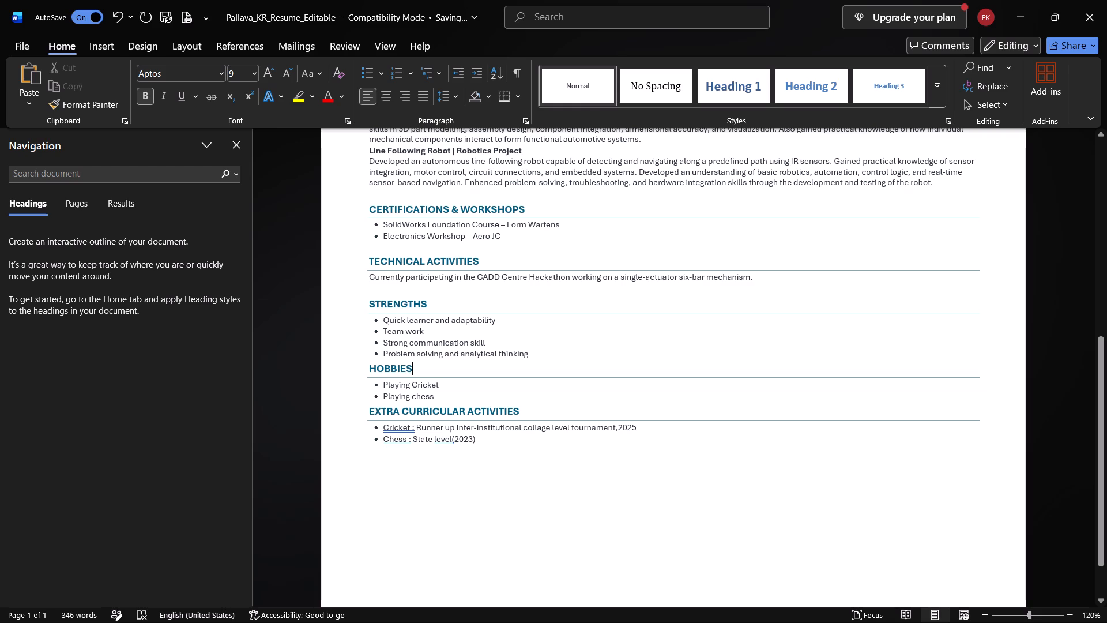
click(541, 357)
key(Return)
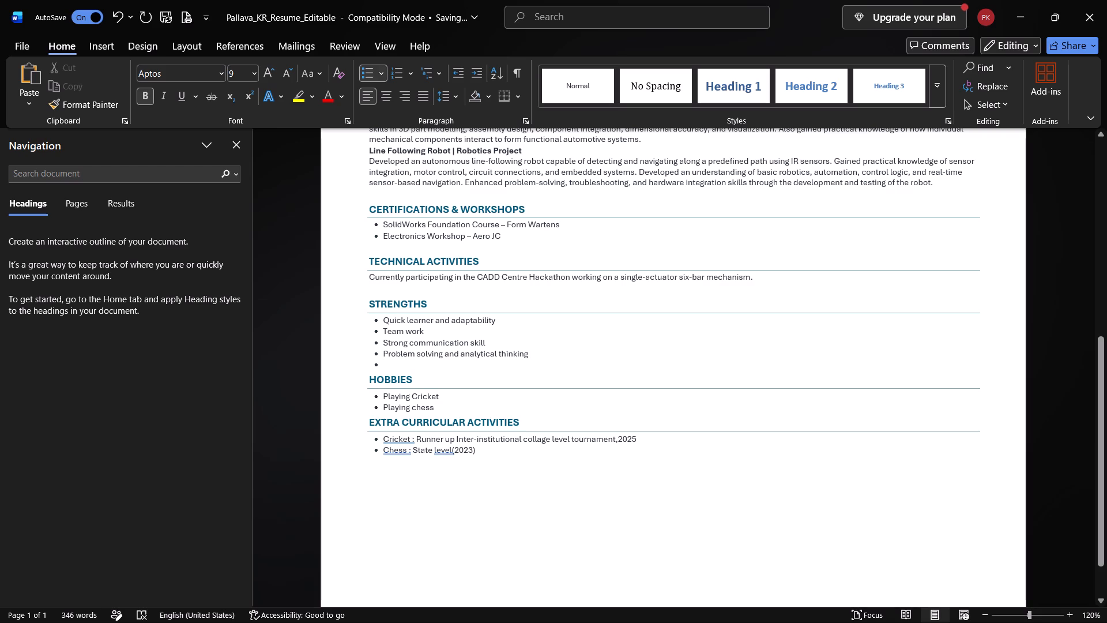
key(BackSpace)
click(452, 408)
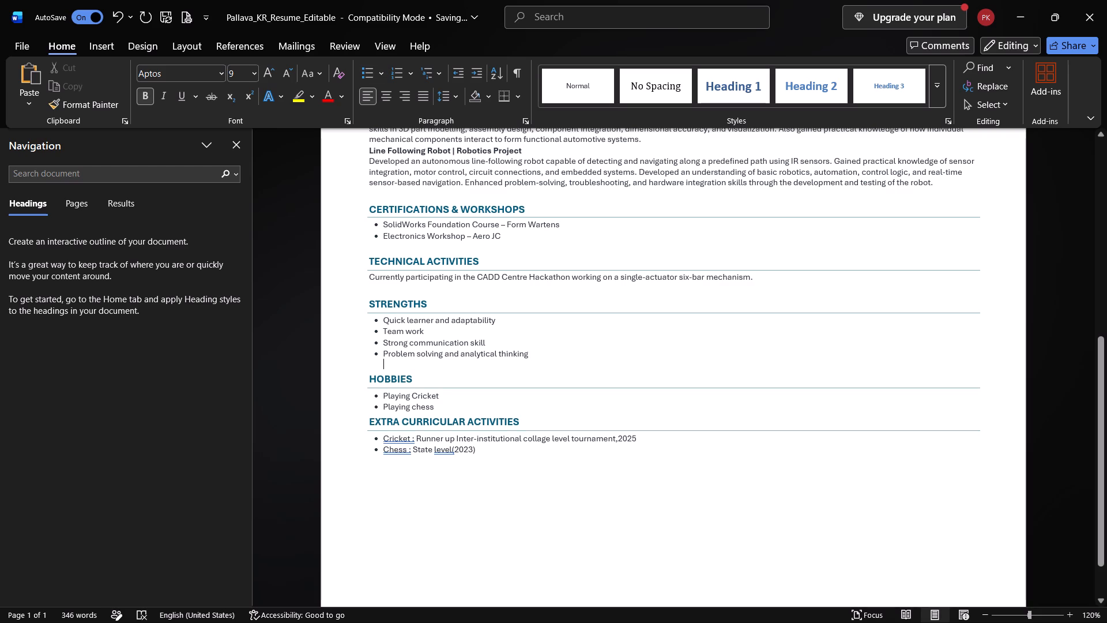
key(Return)
scroll(452, 408, down, 1)
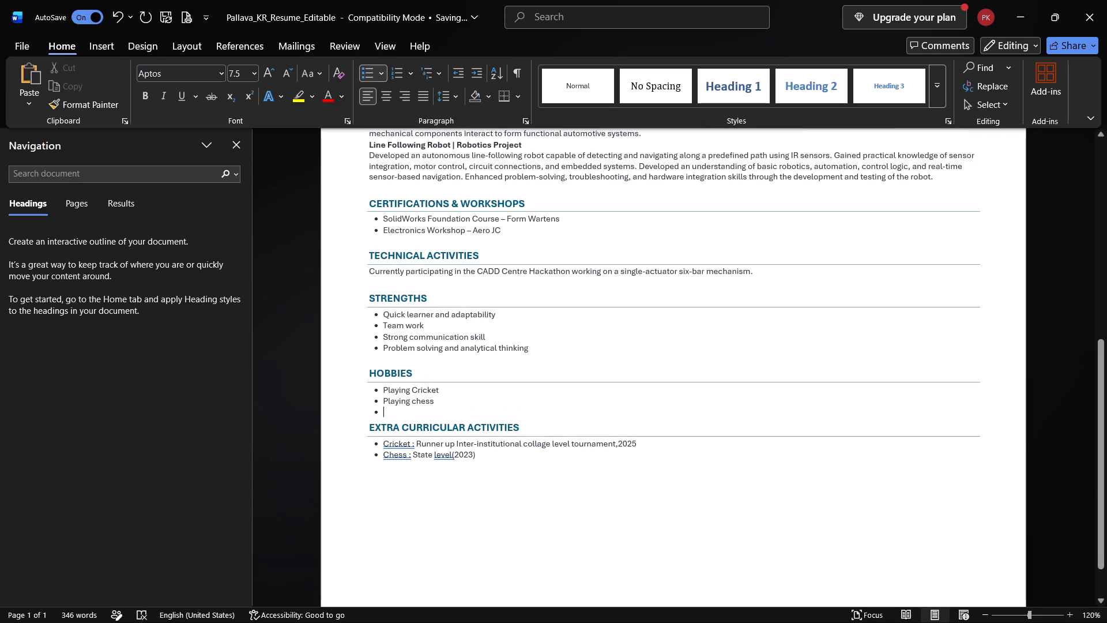
key(BackSpace)
Add an empty line without a bullet below the Chess entry in EXTRA CURRICULAR ACTIVITIES.
scroll(497, 461, down, 1)
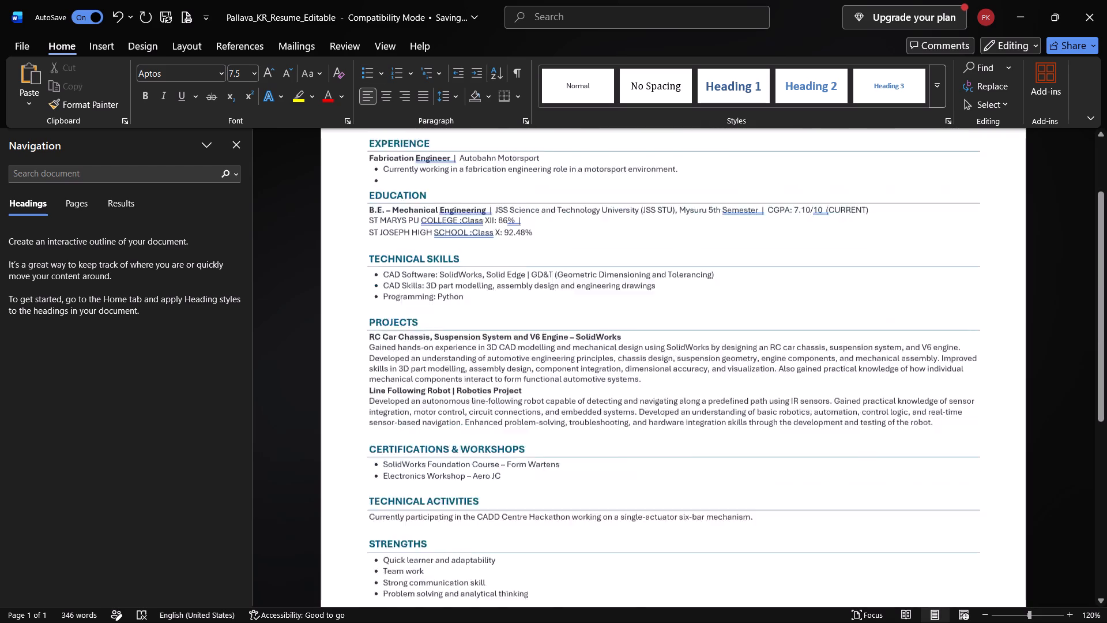
scroll(497, 461, down, 1)
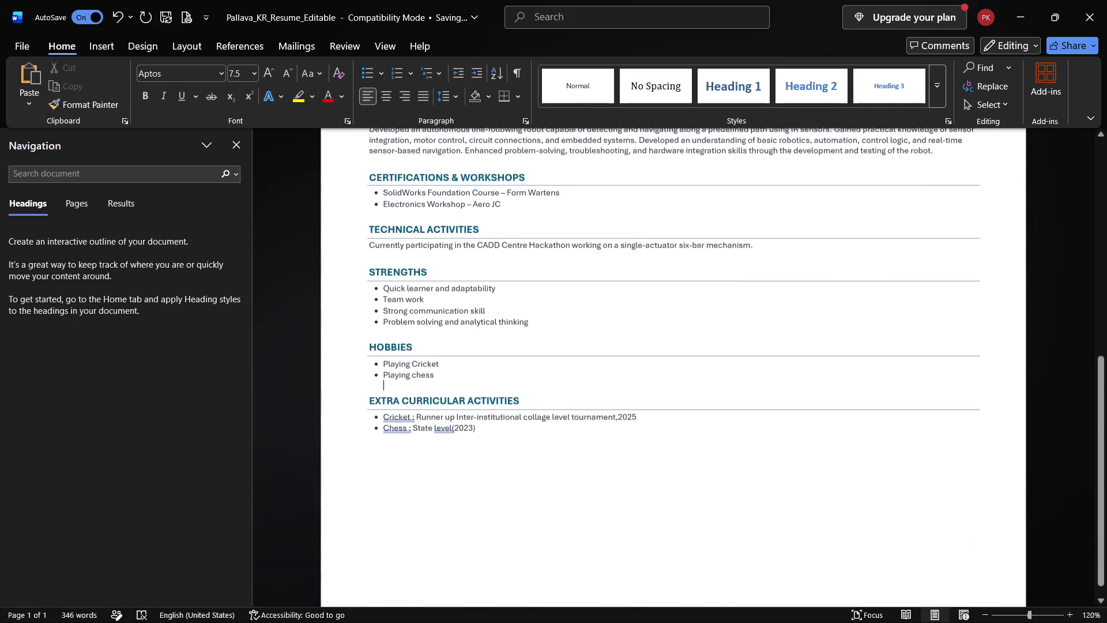
scroll(497, 461, down, 3)
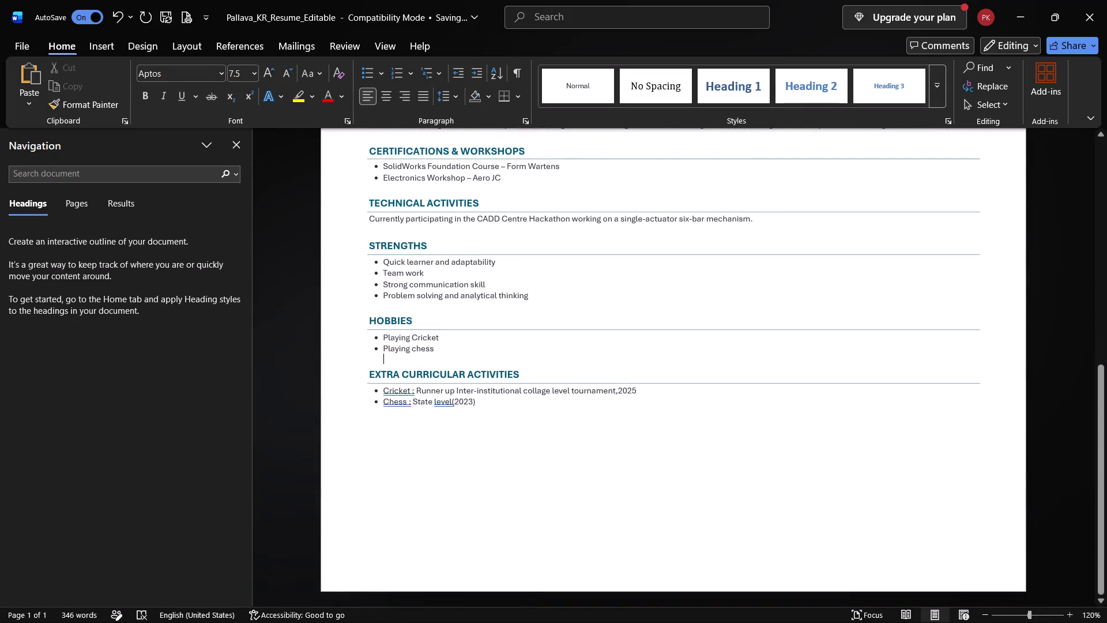
click(492, 408)
key(Return)
key(BackSpace)
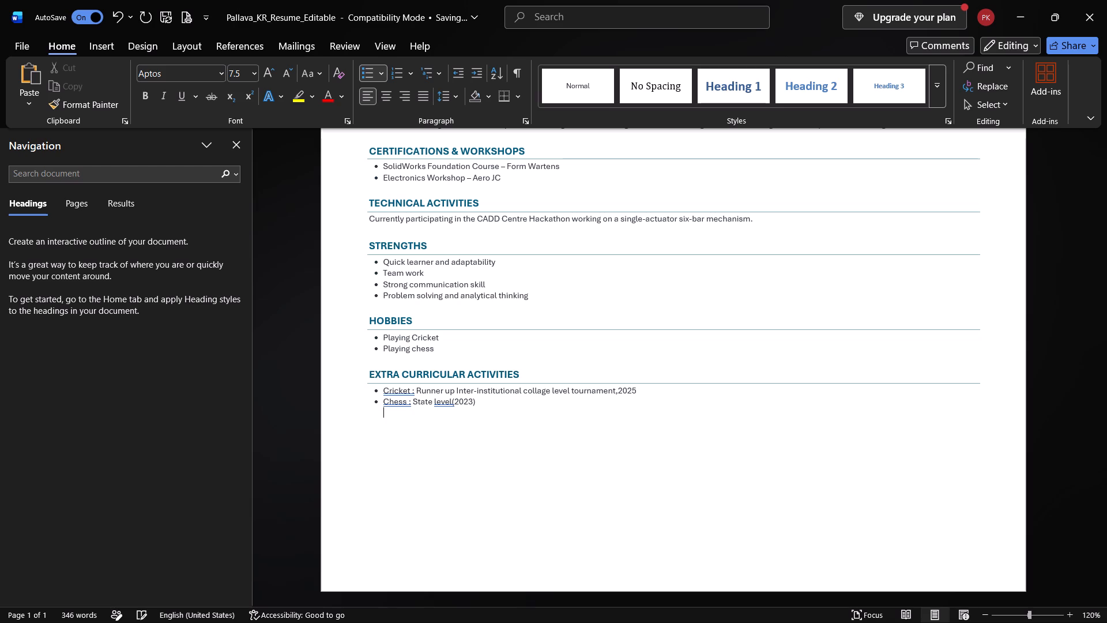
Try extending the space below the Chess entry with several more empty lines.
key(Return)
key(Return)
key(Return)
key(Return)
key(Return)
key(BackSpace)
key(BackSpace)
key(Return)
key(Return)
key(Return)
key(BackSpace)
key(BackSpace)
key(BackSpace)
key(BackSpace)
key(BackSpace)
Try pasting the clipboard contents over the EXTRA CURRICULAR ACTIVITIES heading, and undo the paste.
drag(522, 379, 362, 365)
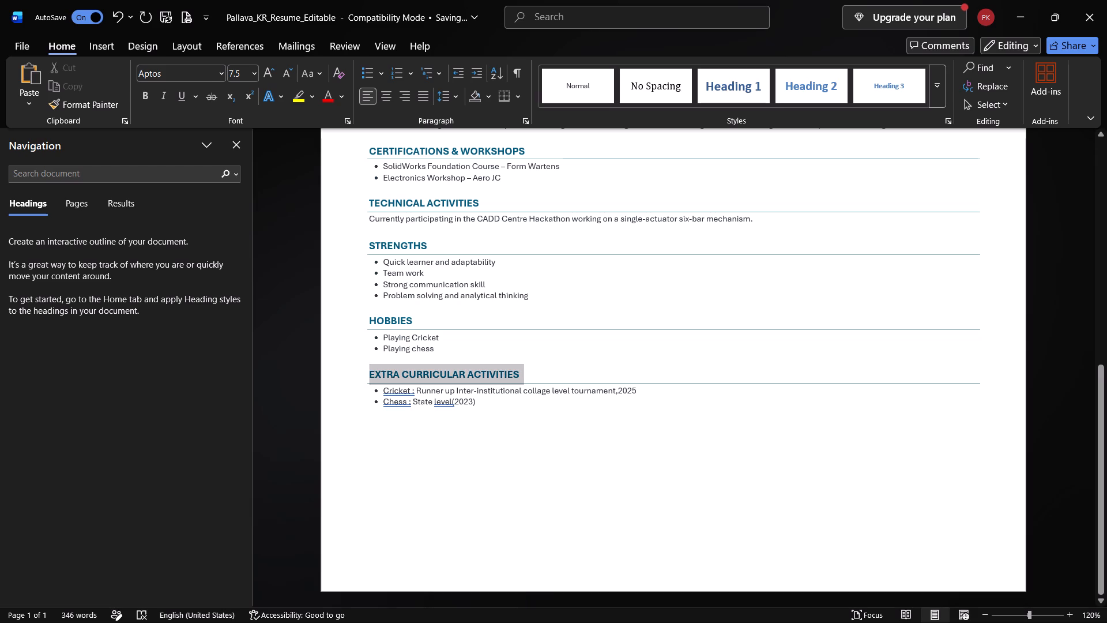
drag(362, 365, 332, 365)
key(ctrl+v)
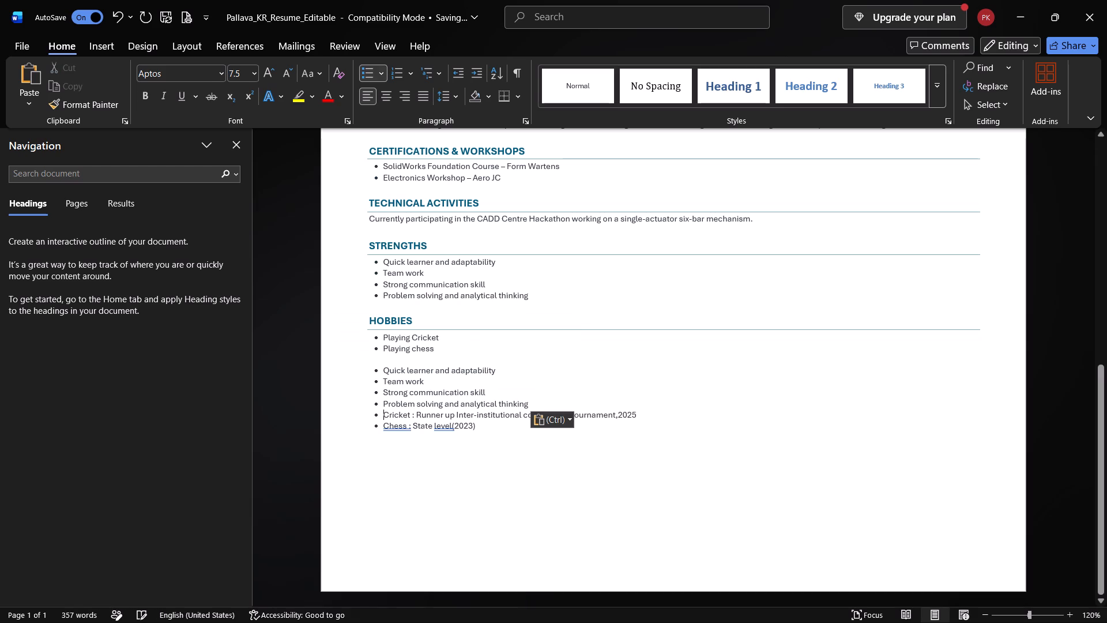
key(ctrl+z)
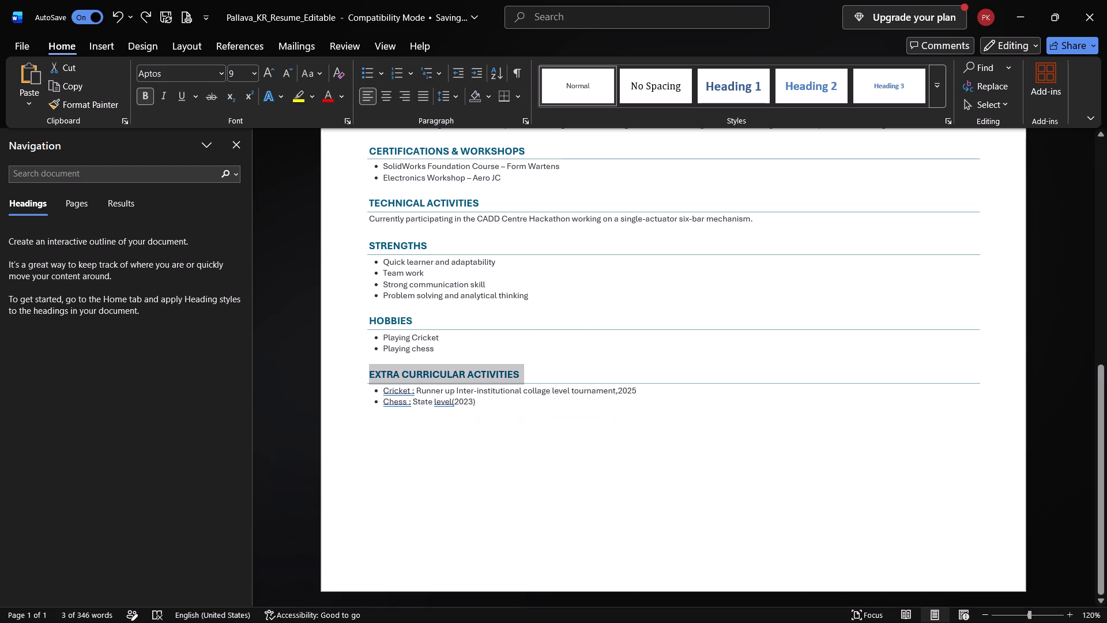
Copy the EXTRA CURRICULAR ACTIVITIES heading onto the empty line below the Chess entry.
key(ctrl+c)
click(511, 422)
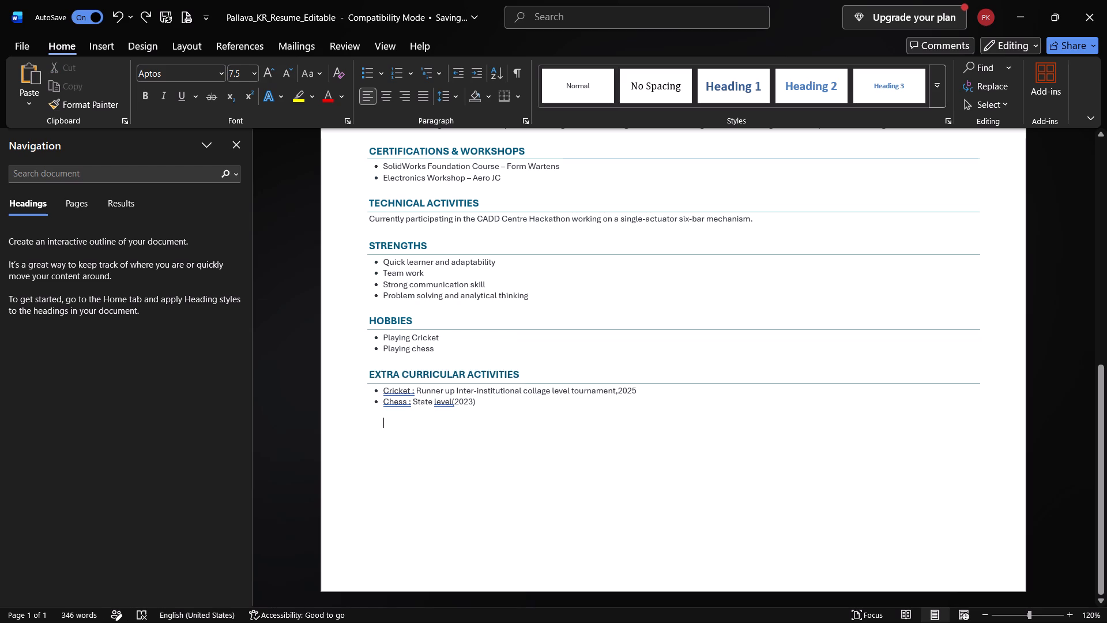
key(ctrl+v)
click(530, 422)
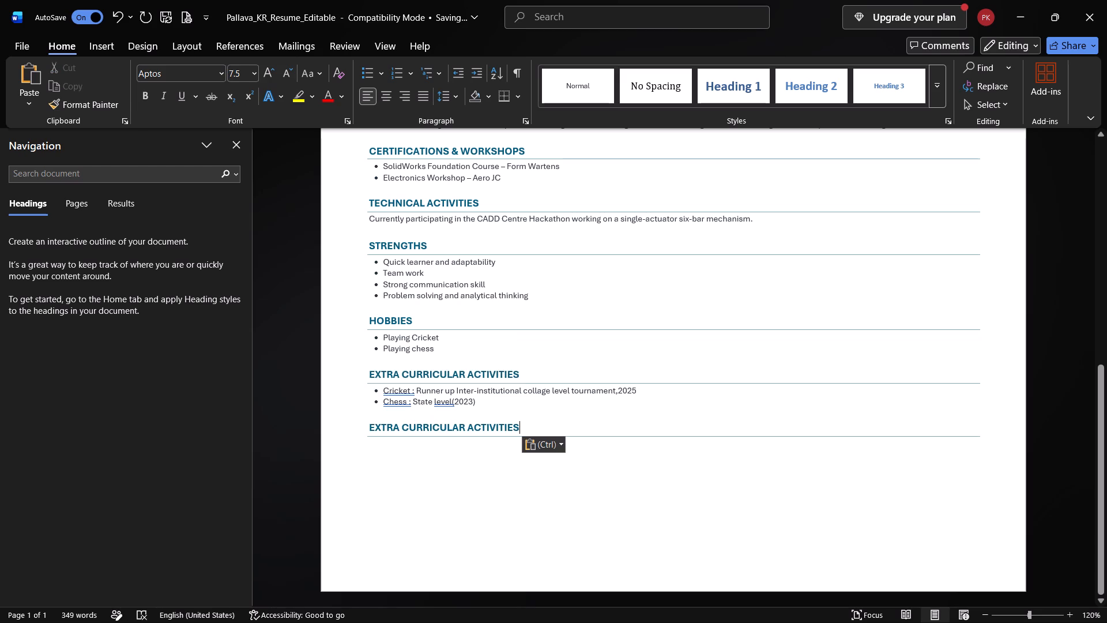
Replace the text of the copied heading below the Chess entry with DECLARATION, keeping its heading formatting.
key(BackSpace)
key(BackSpace)
key(BackSpace)
key(BackSpace)
key(BackSpace)
key(BackSpace)
key(BackSpace)
key(BackSpace)
key(BackSpace)
key(BackSpace)
key(BackSpace)
key(BackSpace)
key(BackSpace)
key(BackSpace)
key(BackSpace)
key(BackSpace)
key(BackSpace)
key(BackSpace)
key(BackSpace)
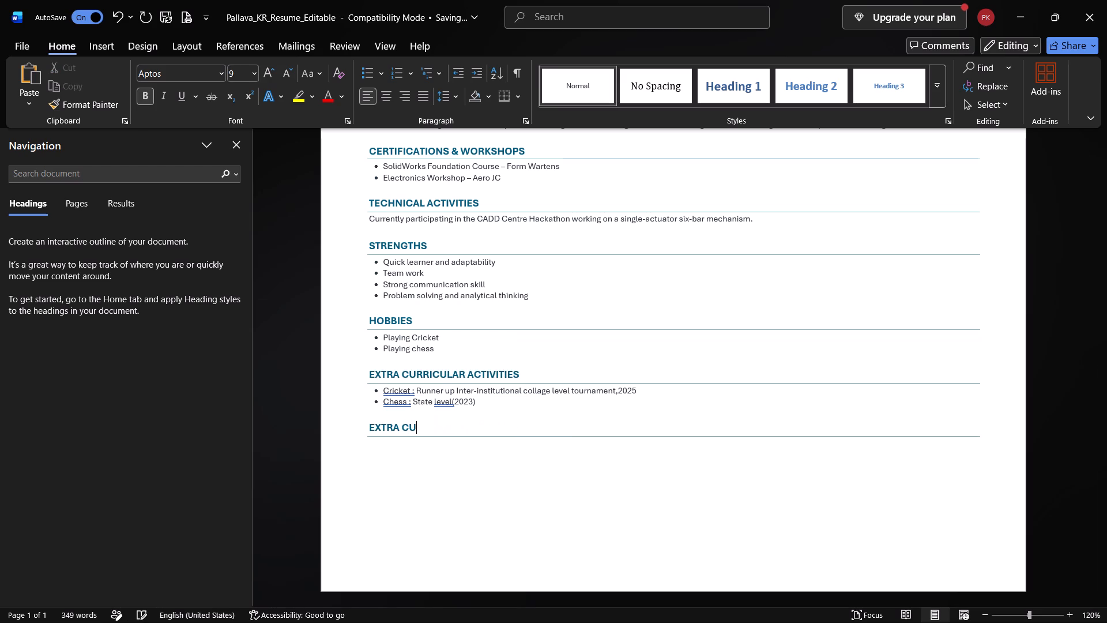
key(BackSpace)
key(BackSpace)
key(BackSpace)
key(BackSpace)
key(BackSpace)
key(BackSpace)
key(BackSpace)
key(d)
key(BackSpace)
key(d)
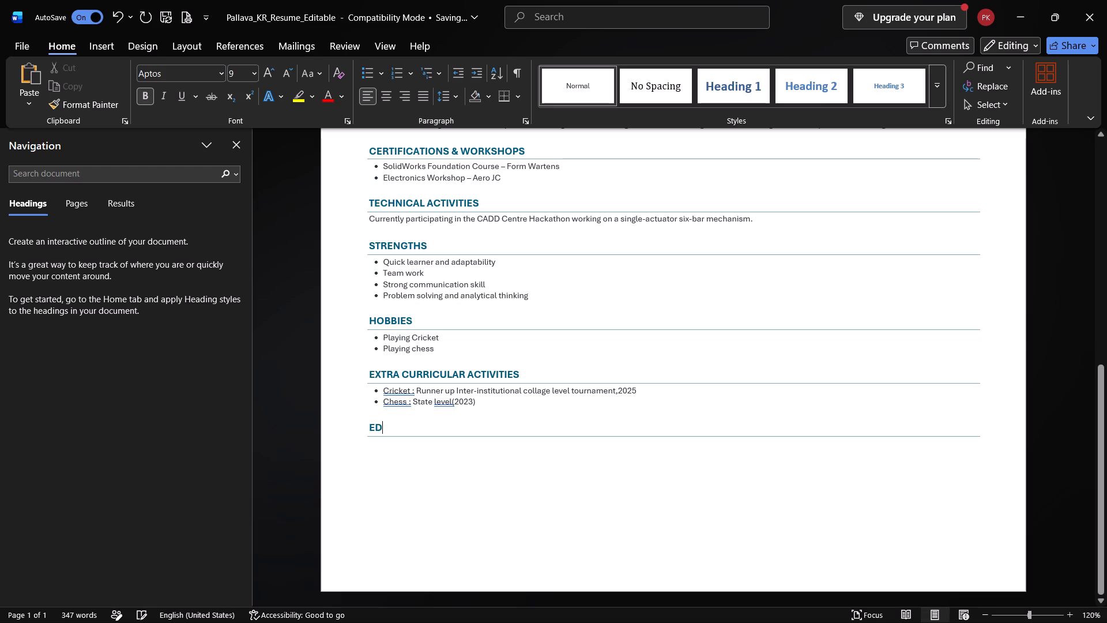
click(373, 425)
key(BackSpace)
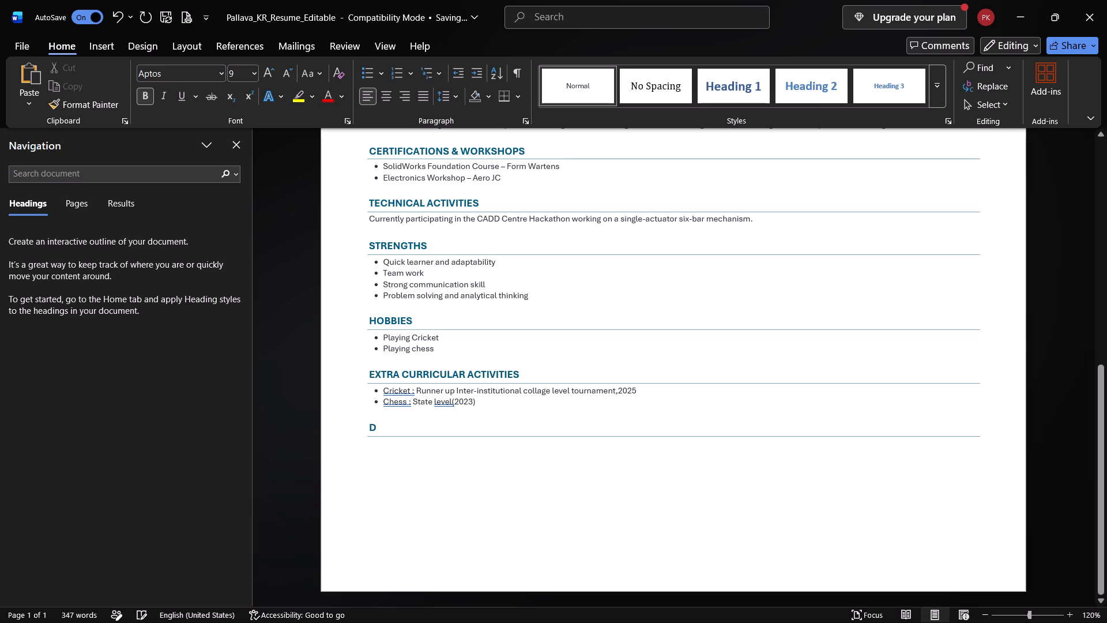
click(397, 422)
text(ECLA)
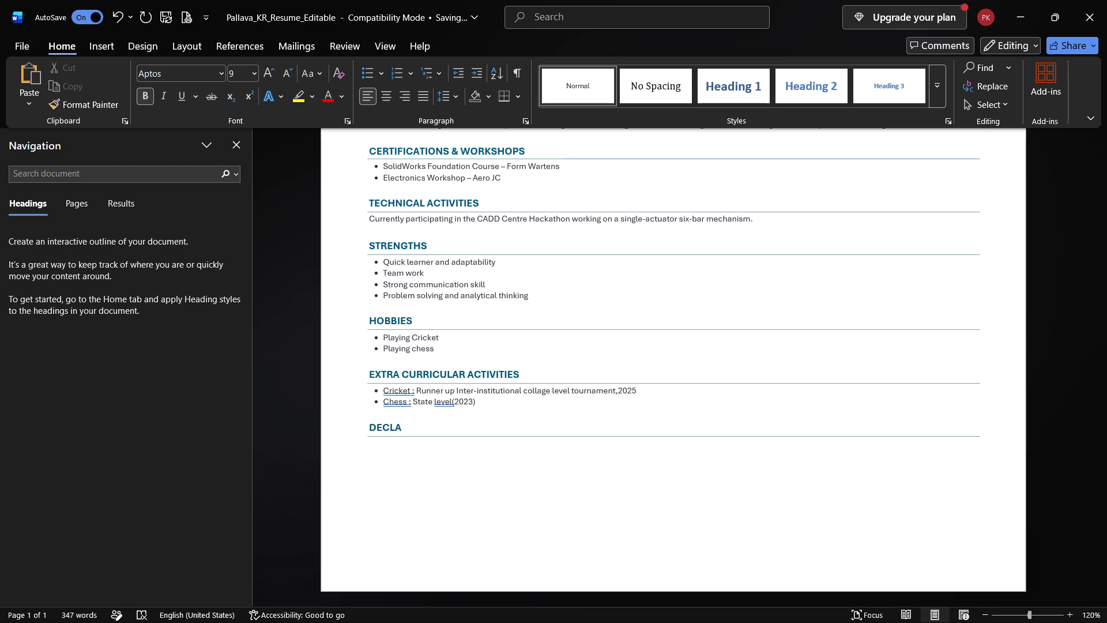
text(RATION)
Begin the text under the DECLARATION heading with "I hereby declare that above mentioned information".
click(395, 456)
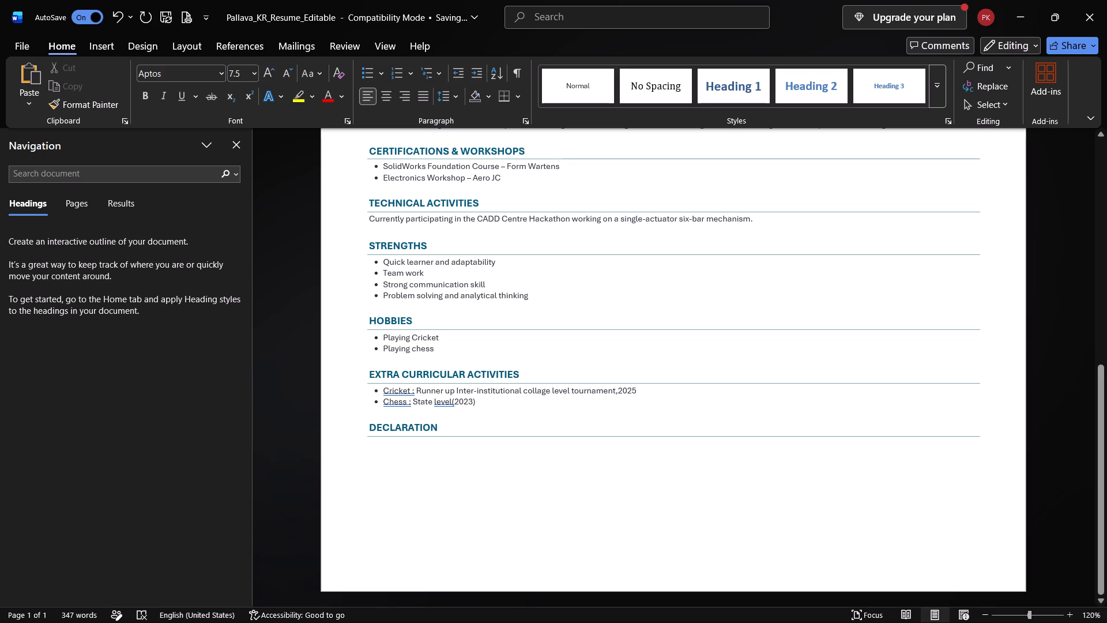
key(BackSpace)
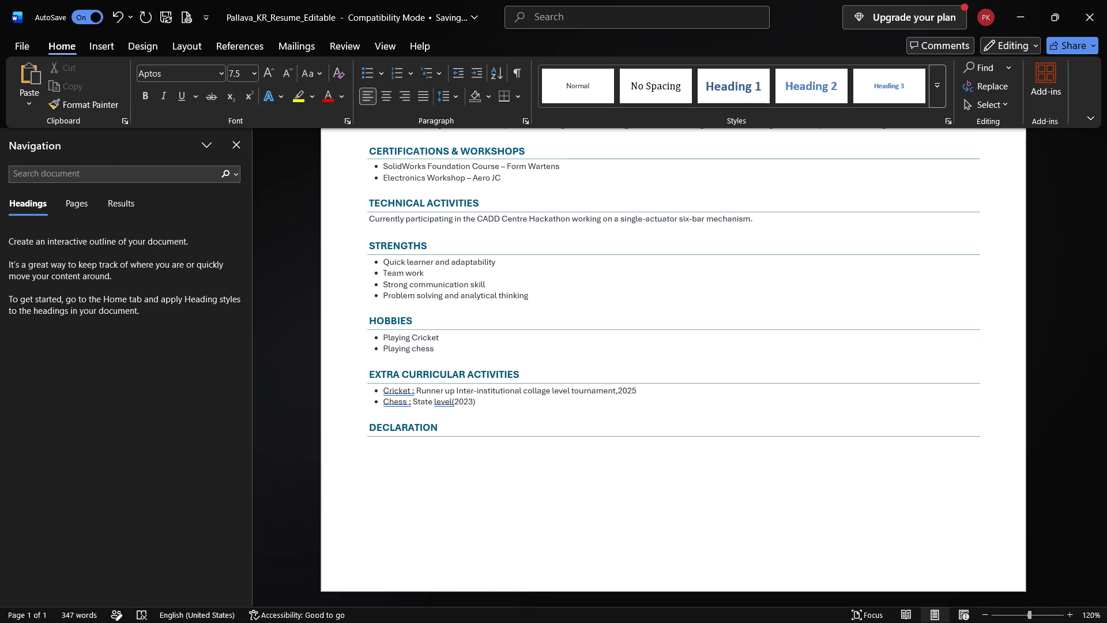
text(I)
key(space)
key(BackSpace)
key(BackSpace)
text(re)
key(space)
key(BackSpace)
text(by)
key(space)
text(declare that)
key(space)
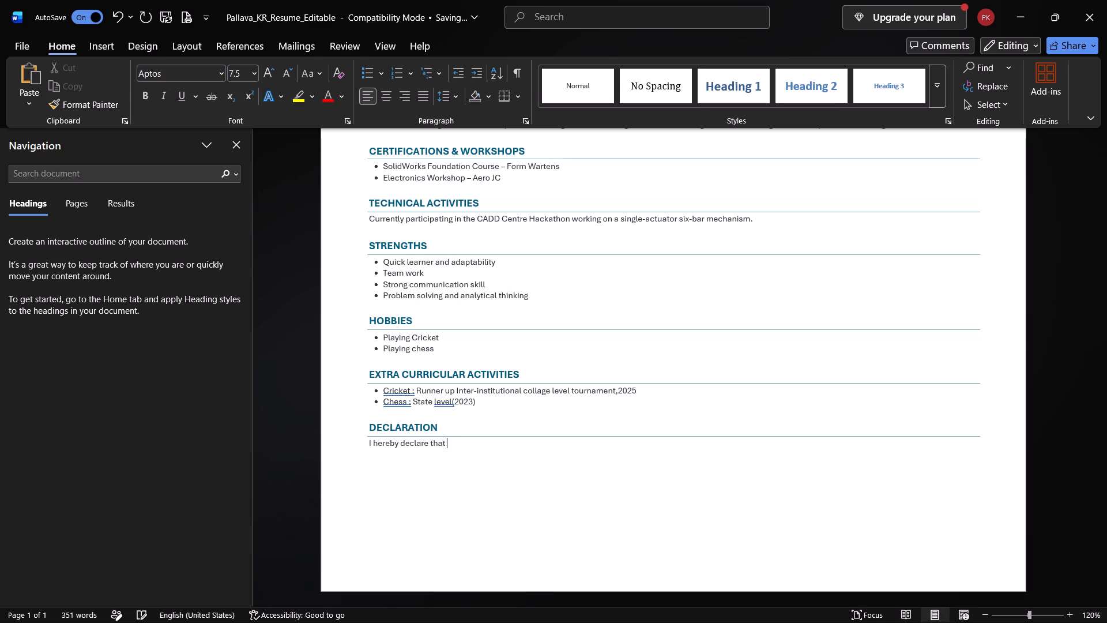
text(above mentioned)
key(space)
text(informatio)
text(n)
key(space)
Complete the declaration sentence with "is true to the best of my knowledge and belief".
text(is trye)
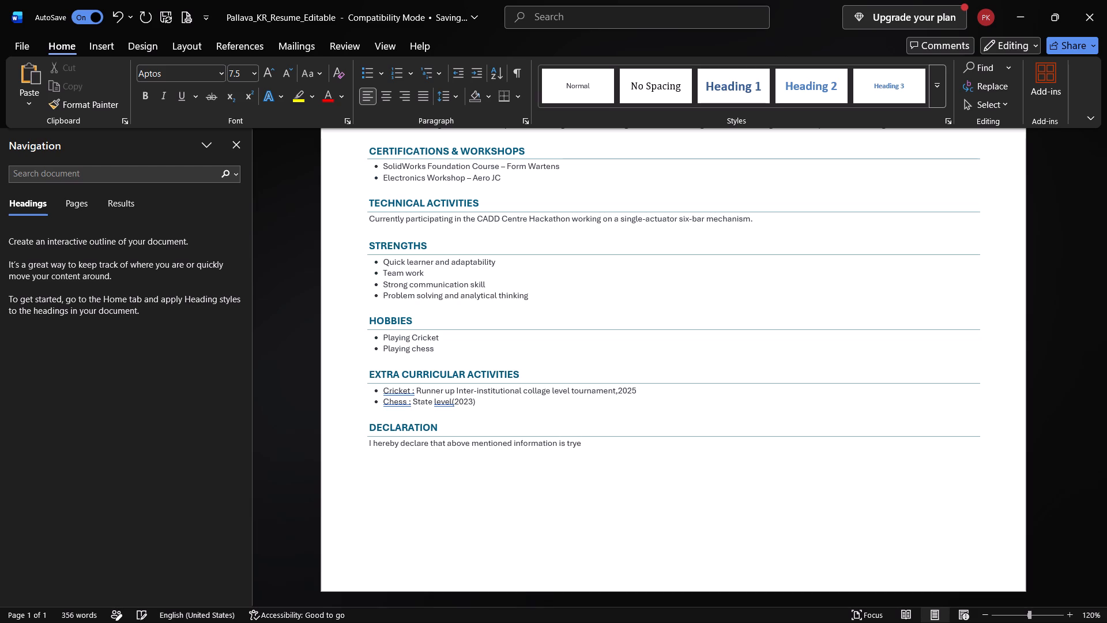
key(space)
text(to)
key(space)
key(r)
key(BackSpace)
text(the)
key(space)
key(BackSpace)
key(BackSpace)
key(BackSpace)
key(BackSpace)
key(BackSpace)
key(BackSpace)
key(BackSpace)
key(BackSpace)
key(BackSpace)
key(BackSpace)
text(ue)
key(space)
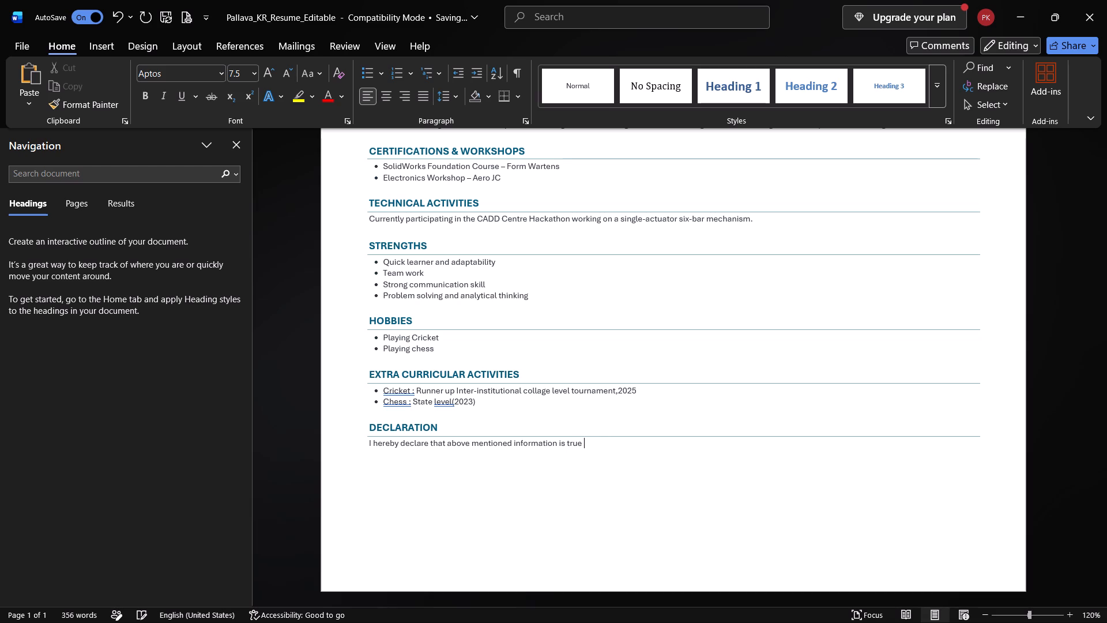
text(to the)
key(space)
text(best)
key(space)
text(of)
key(space)
text(my knowledge and belief)
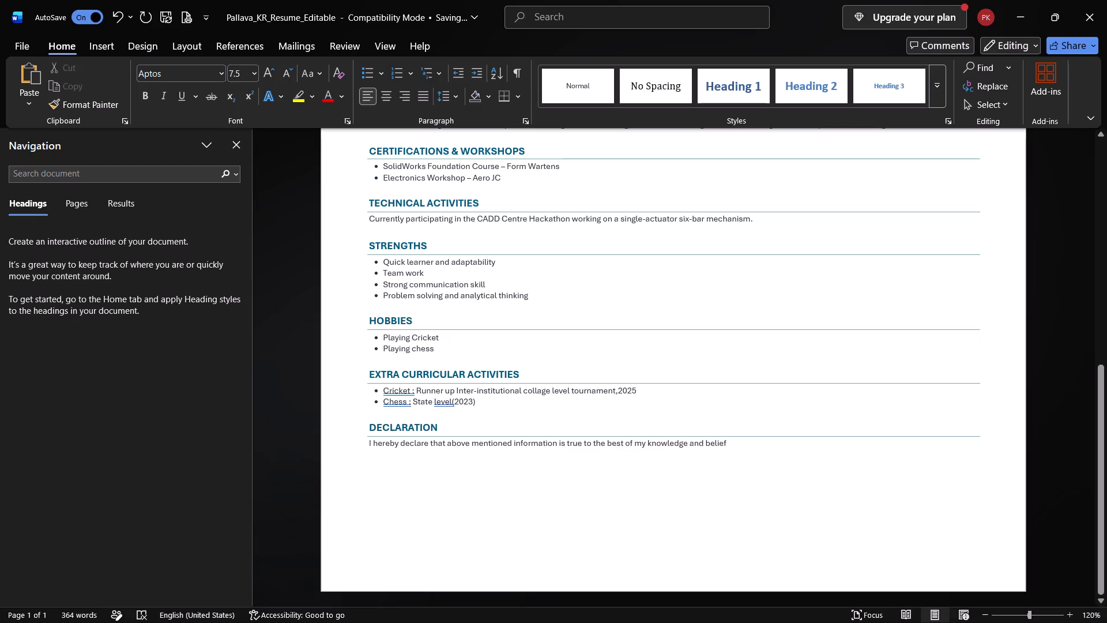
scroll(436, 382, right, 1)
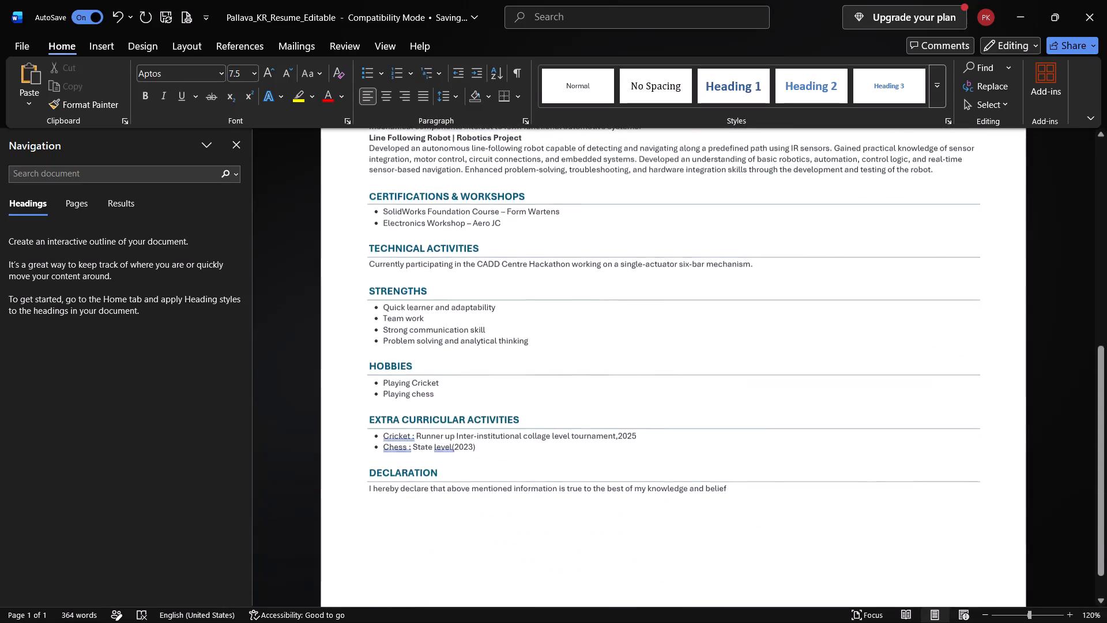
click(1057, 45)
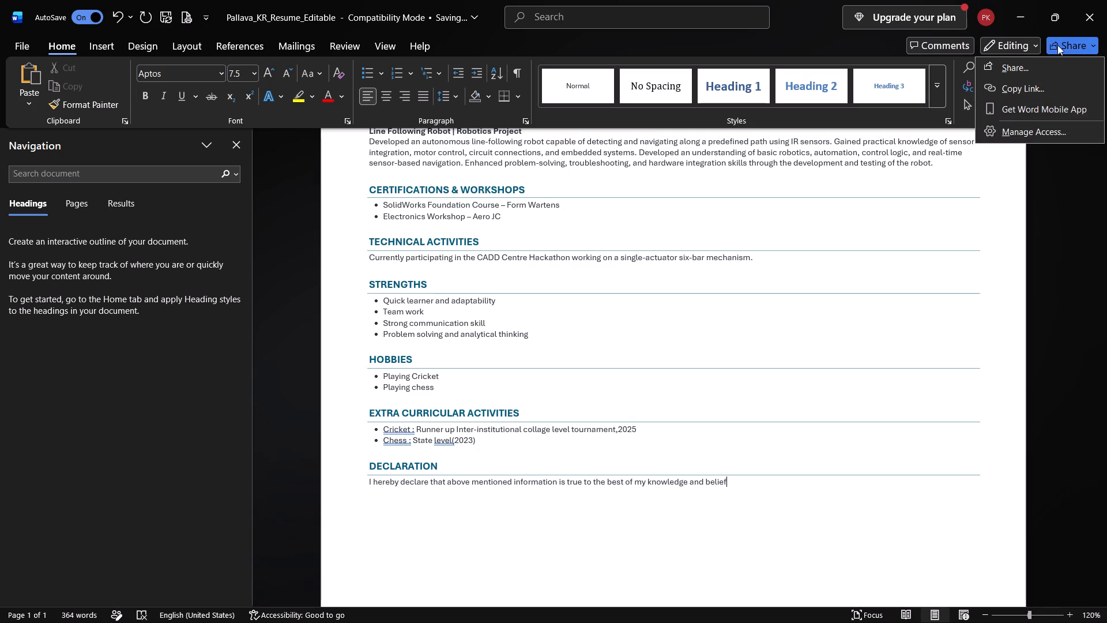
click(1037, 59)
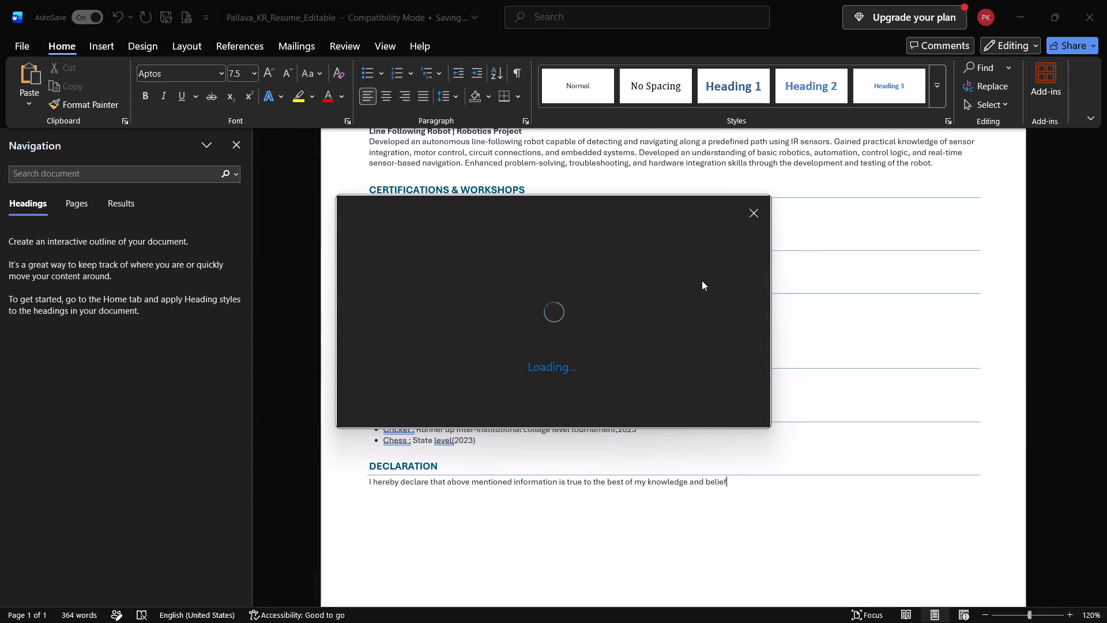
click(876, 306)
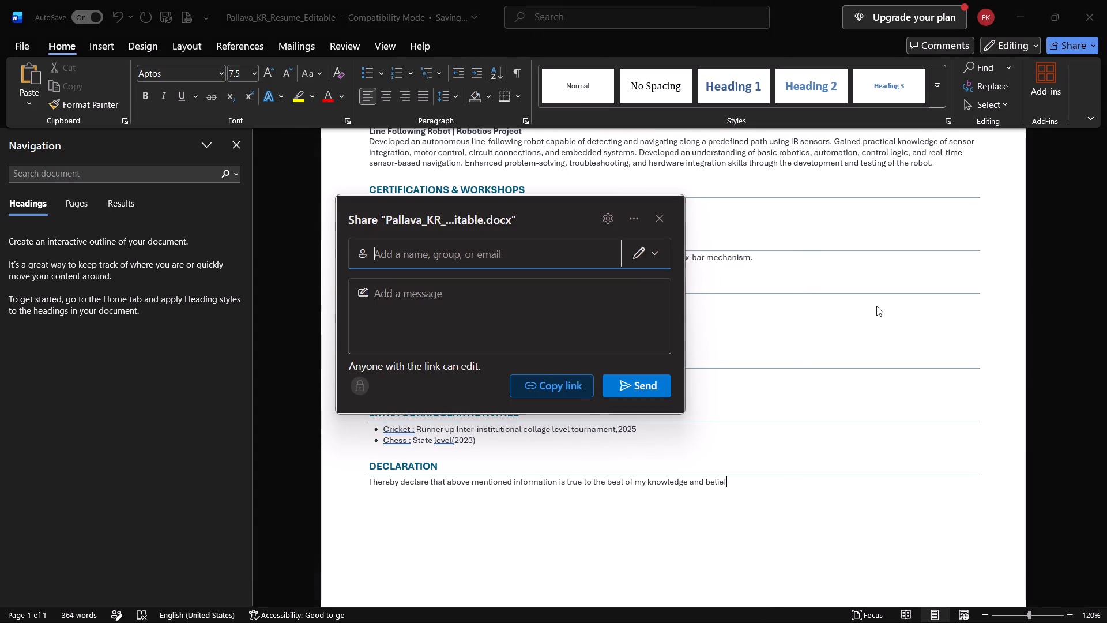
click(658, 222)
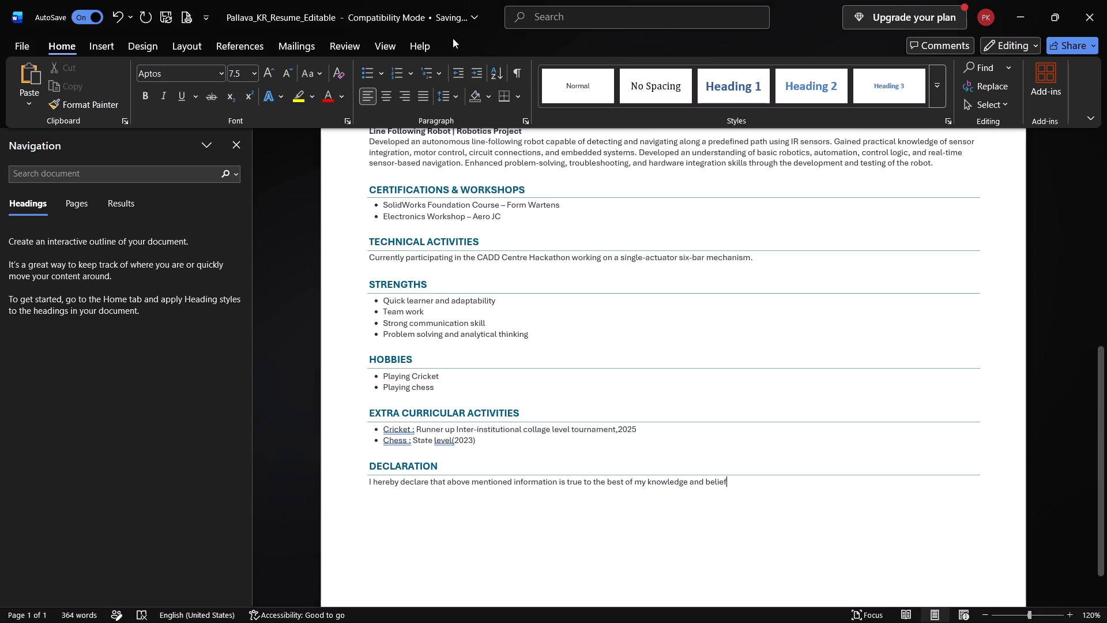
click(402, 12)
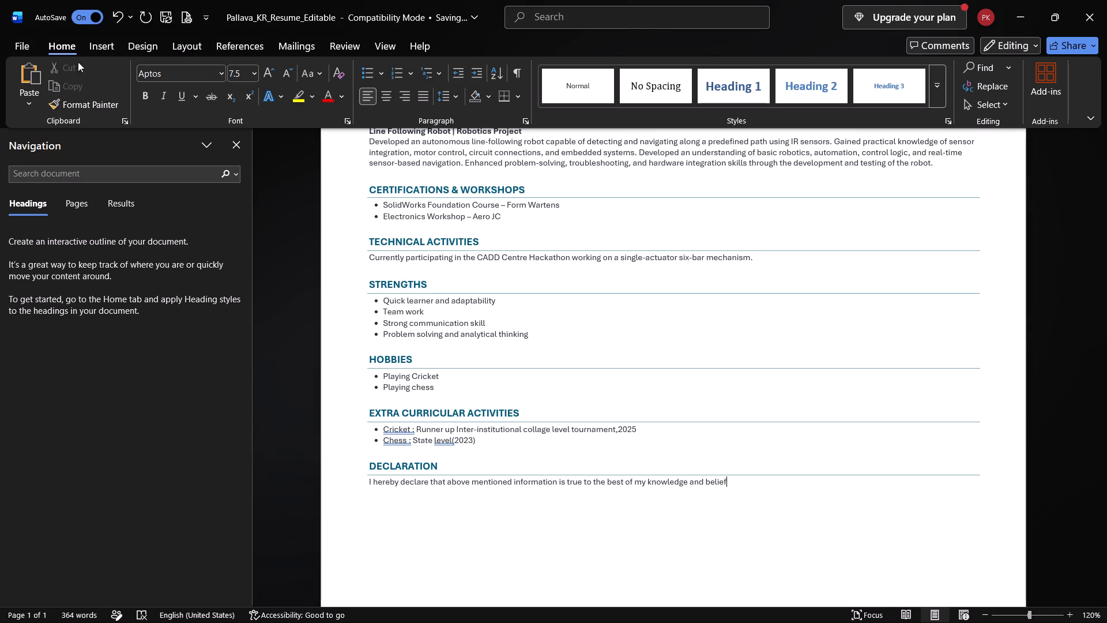
Open the OneDrive copy of the editable resume from the recent files.
click(19, 38)
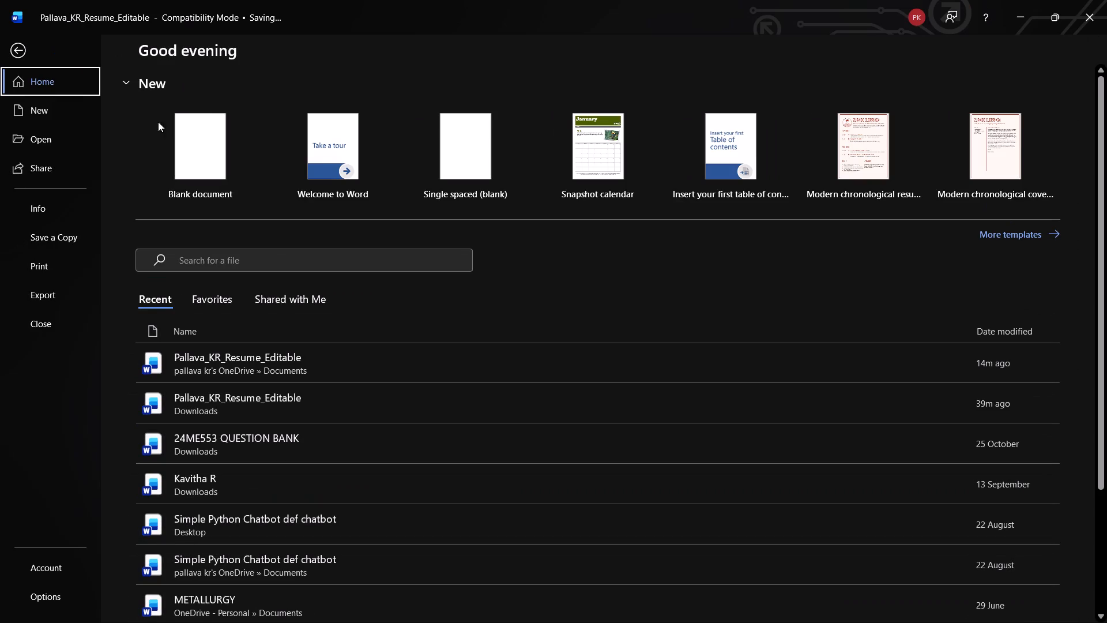
click(257, 364)
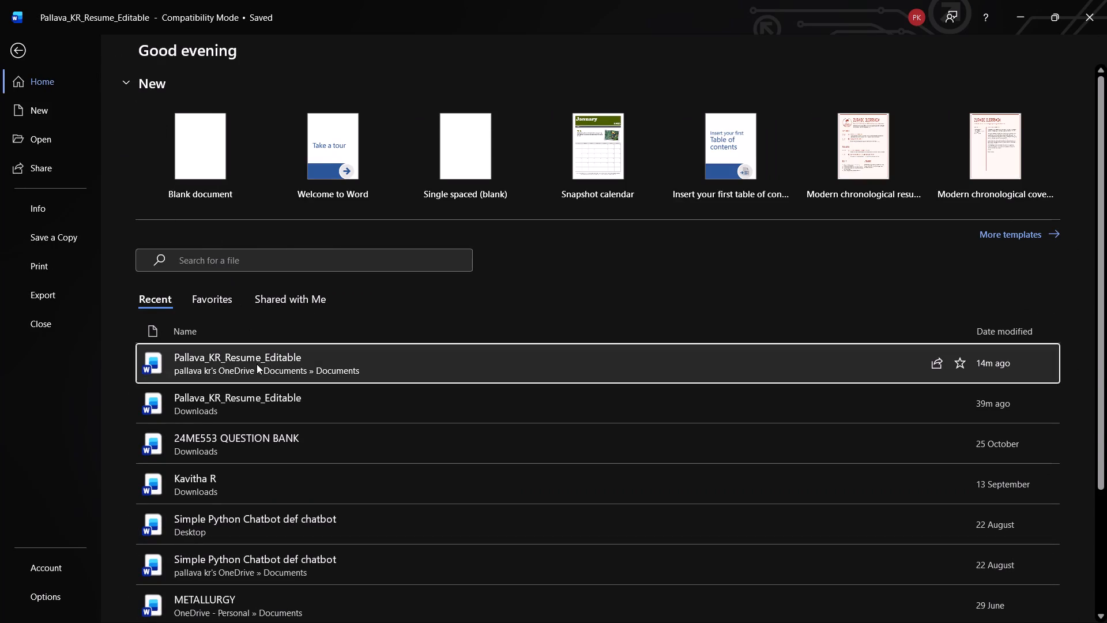
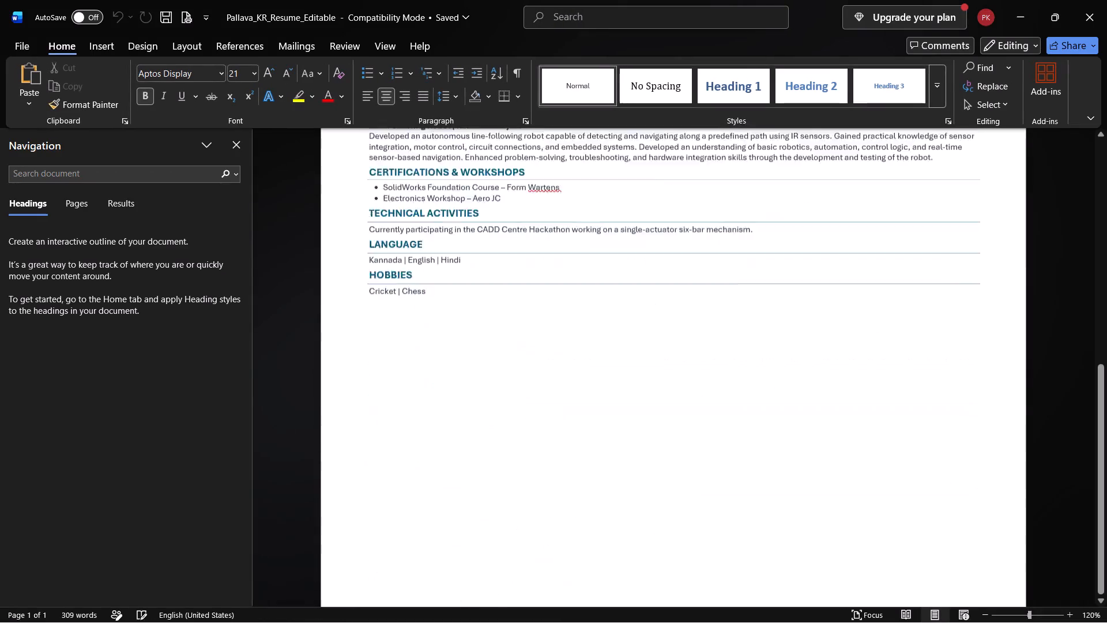
Check the opened resume copy from its header down to HOBBIES and try to undo its last changes.
scroll(566, 286, up, 1)
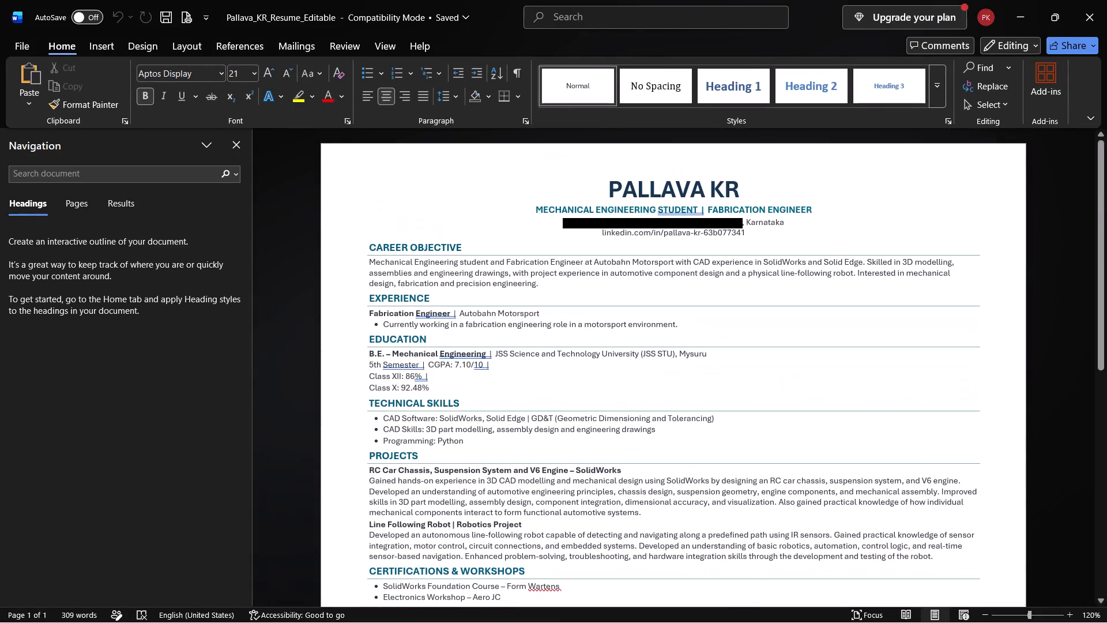
scroll(791, 271, down, 1)
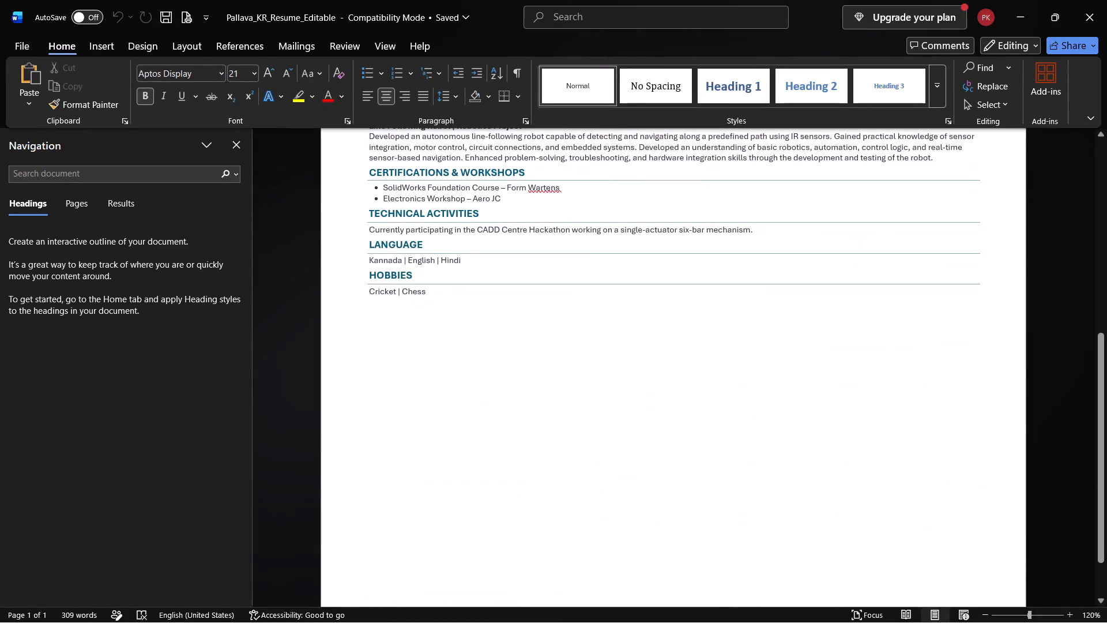
key(ctrl+z)
key(ctrl+z)
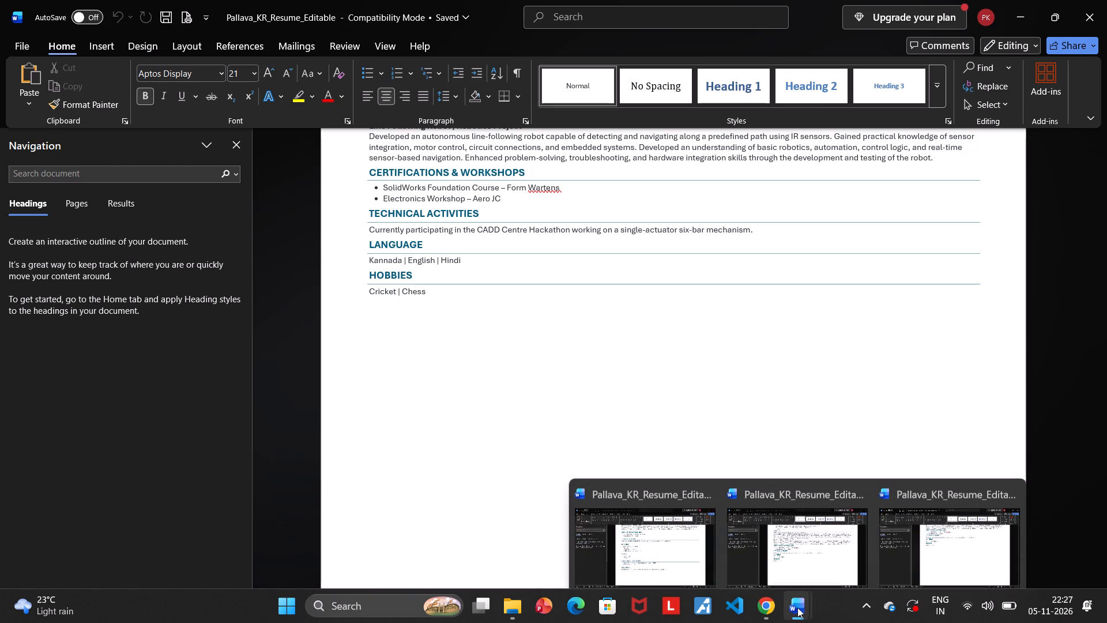
Switch back to the edited resume that contains the DECLARATION section and save it.
click(933, 511)
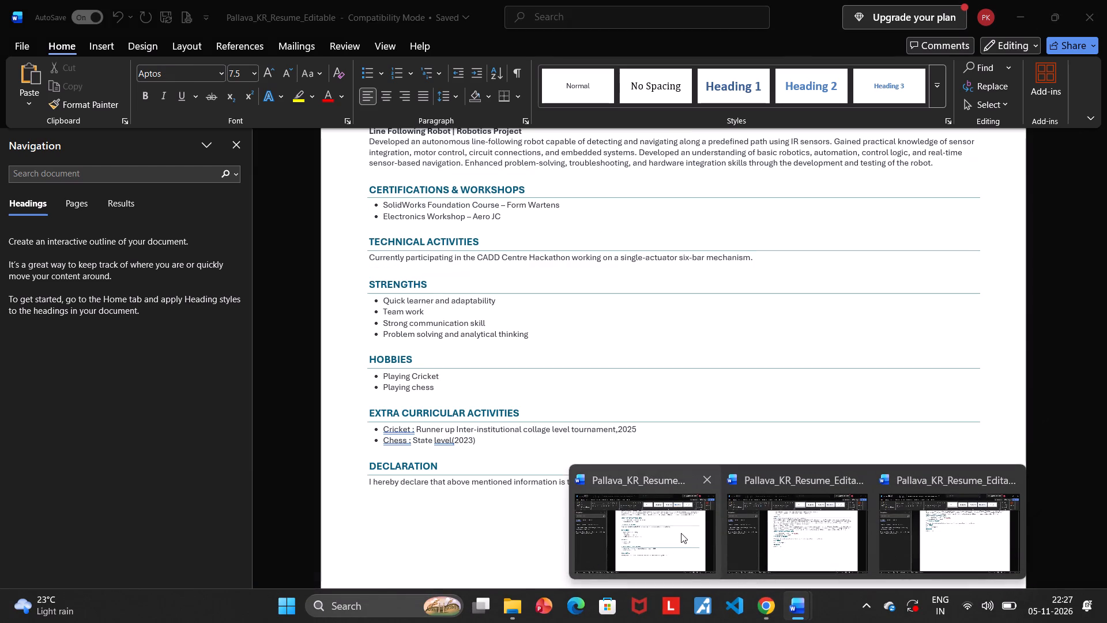
click(681, 533)
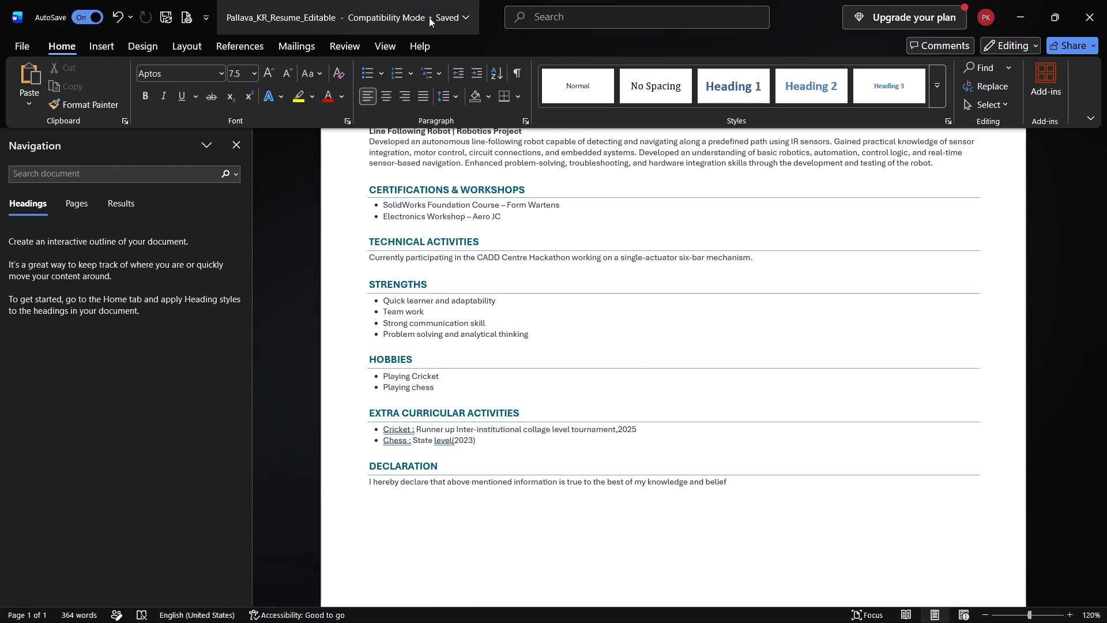
key(ctrl+s)
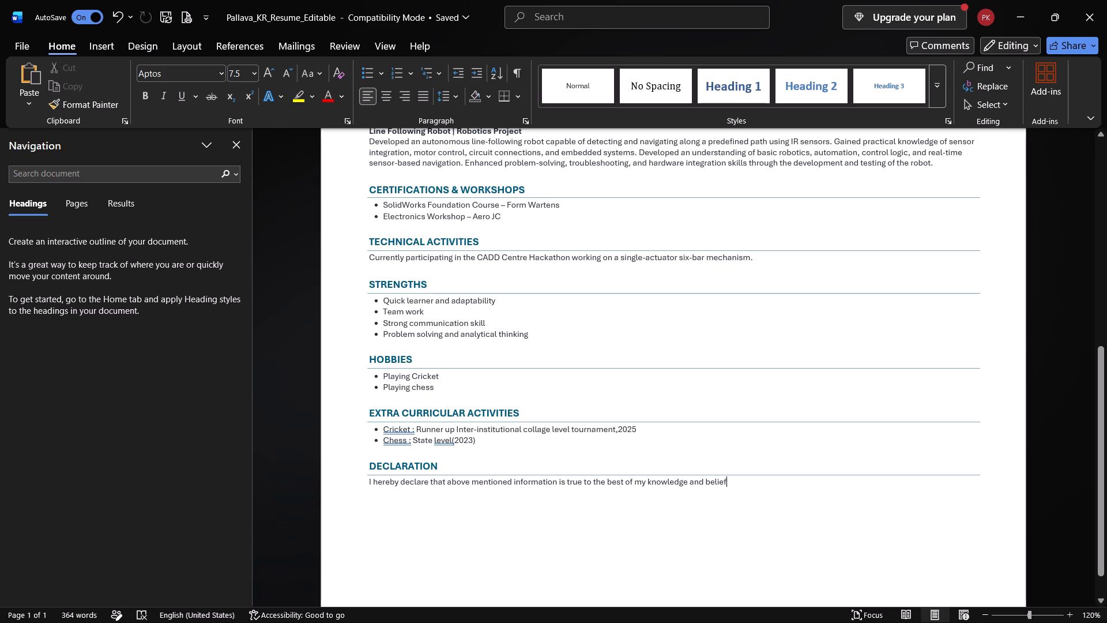
key(ctrl+s)
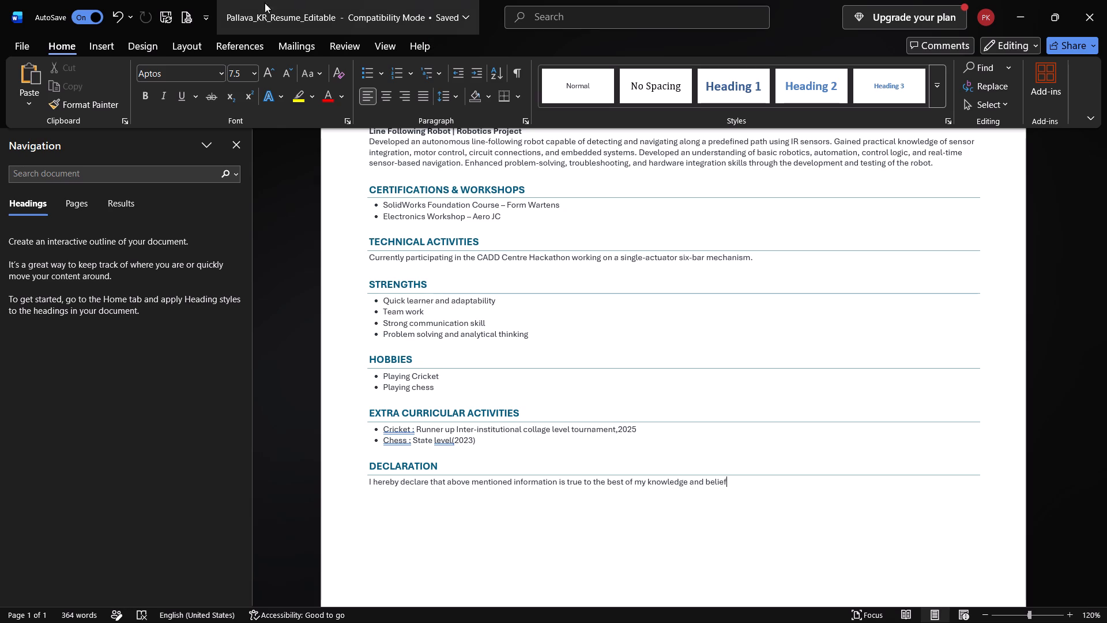
Open the Downloads copy of the editable resume from the recent files and examine its contents.
click(37, 40)
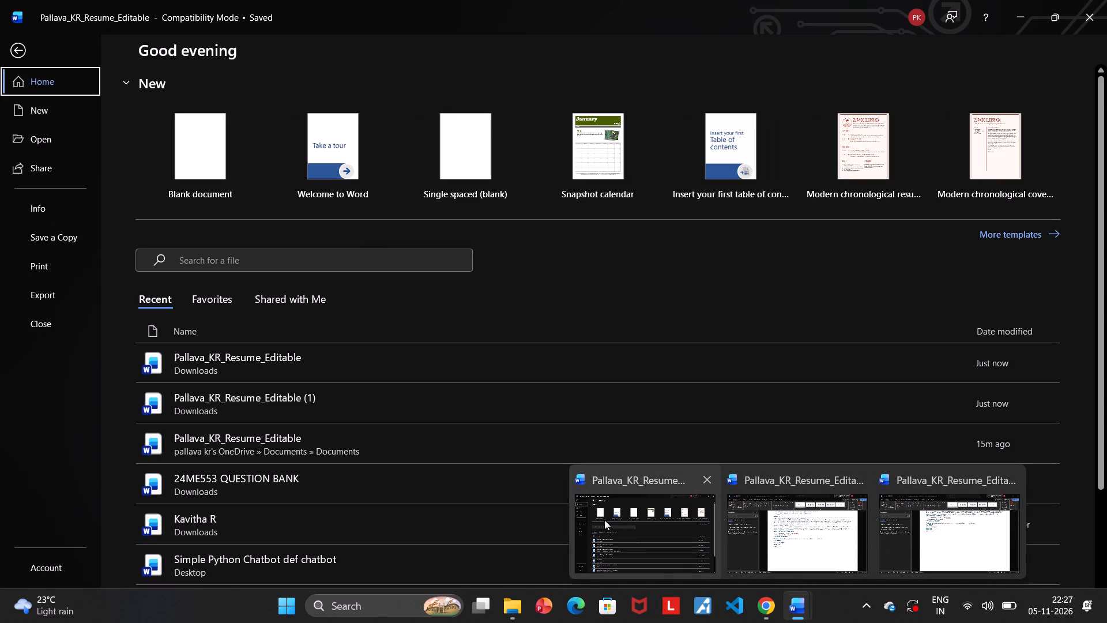
click(543, 365)
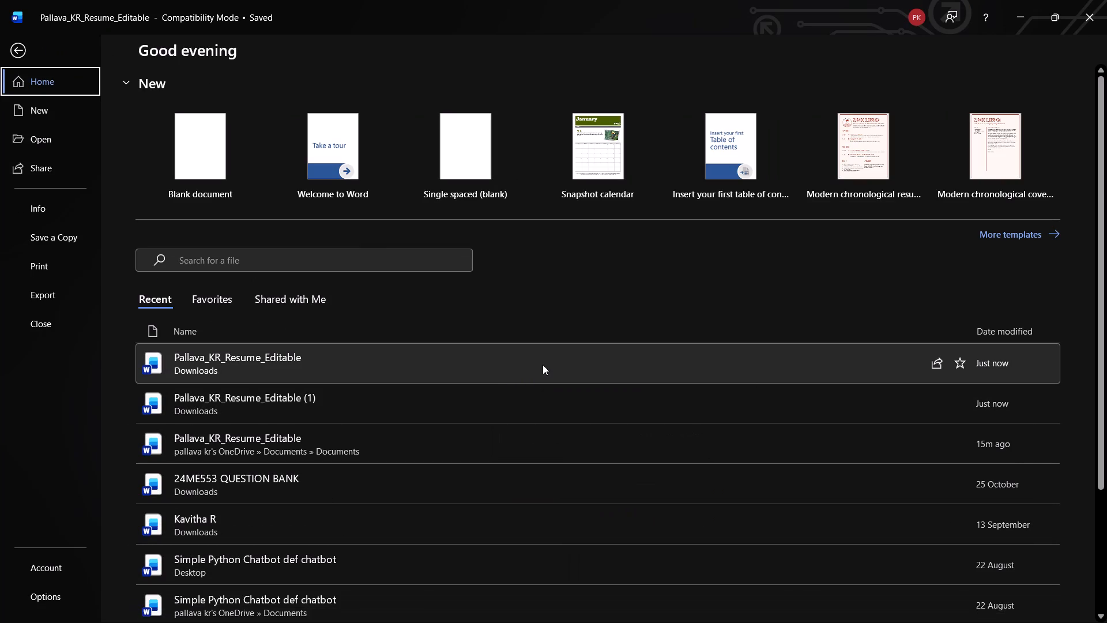
scroll(543, 365, up, 1)
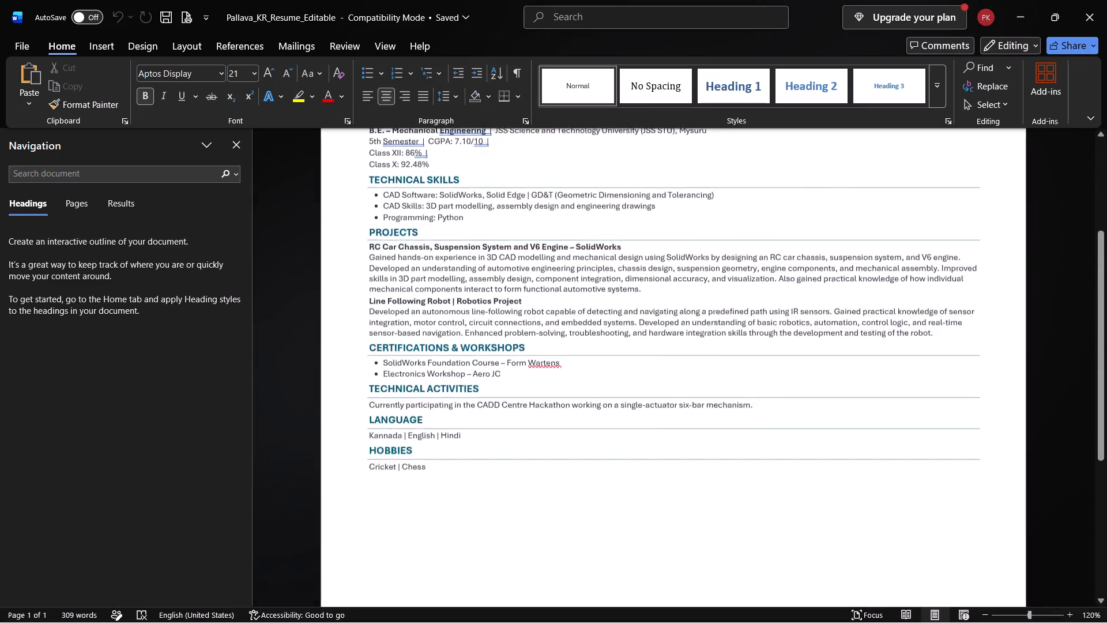
scroll(543, 365, up, 2)
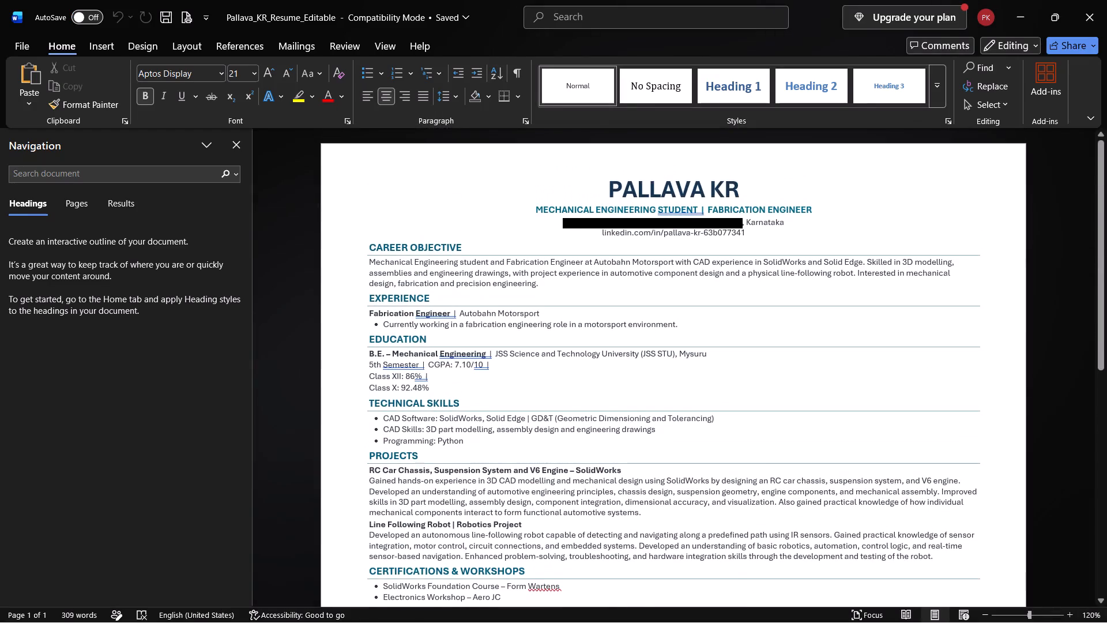
click(21, 48)
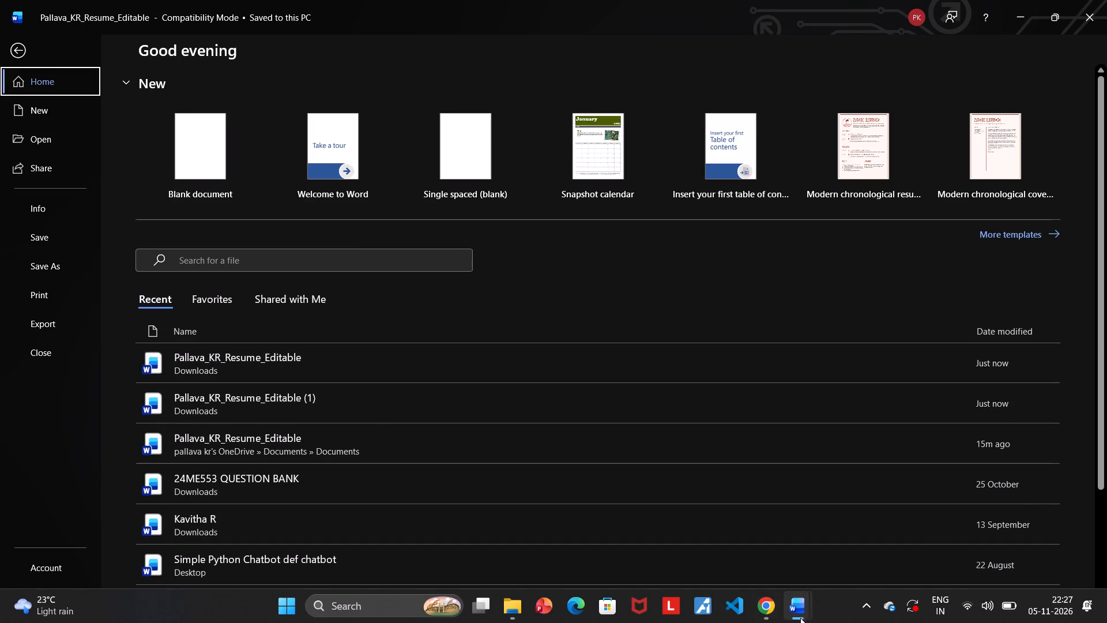
Return to the edited resume with the DECLARATION section, check its upper sections and save it again.
click(684, 543)
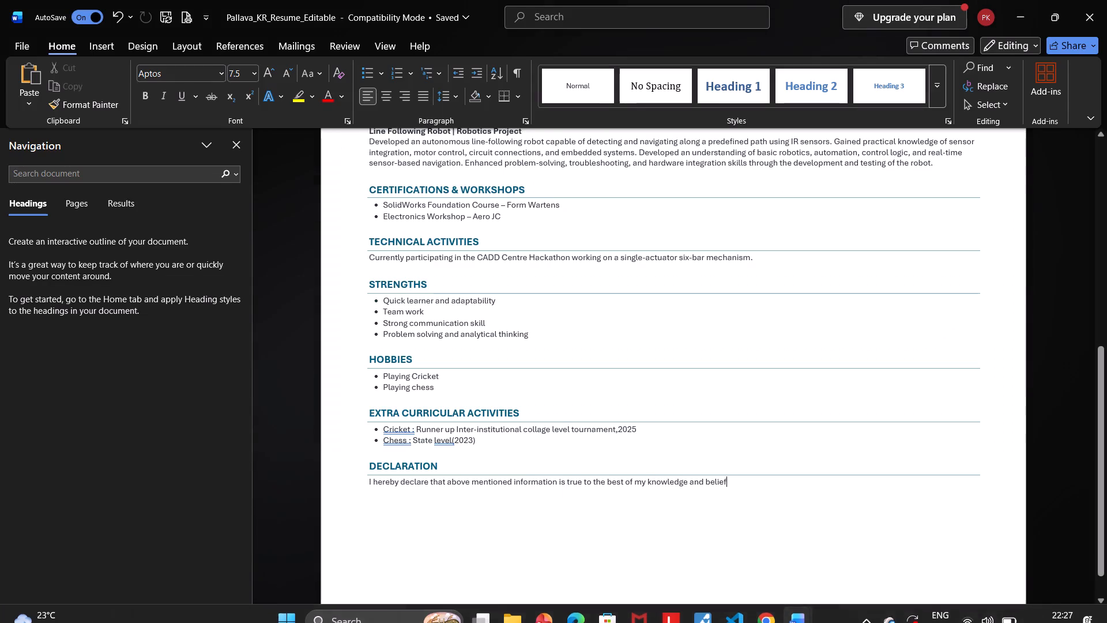
scroll(620, 358, up, 4)
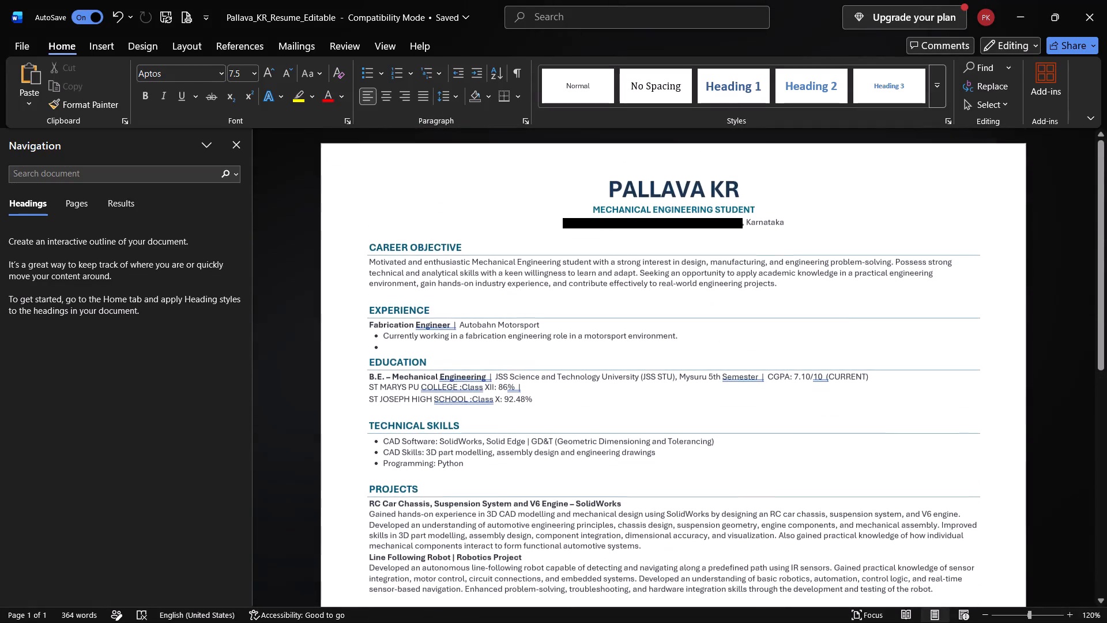
click(170, 14)
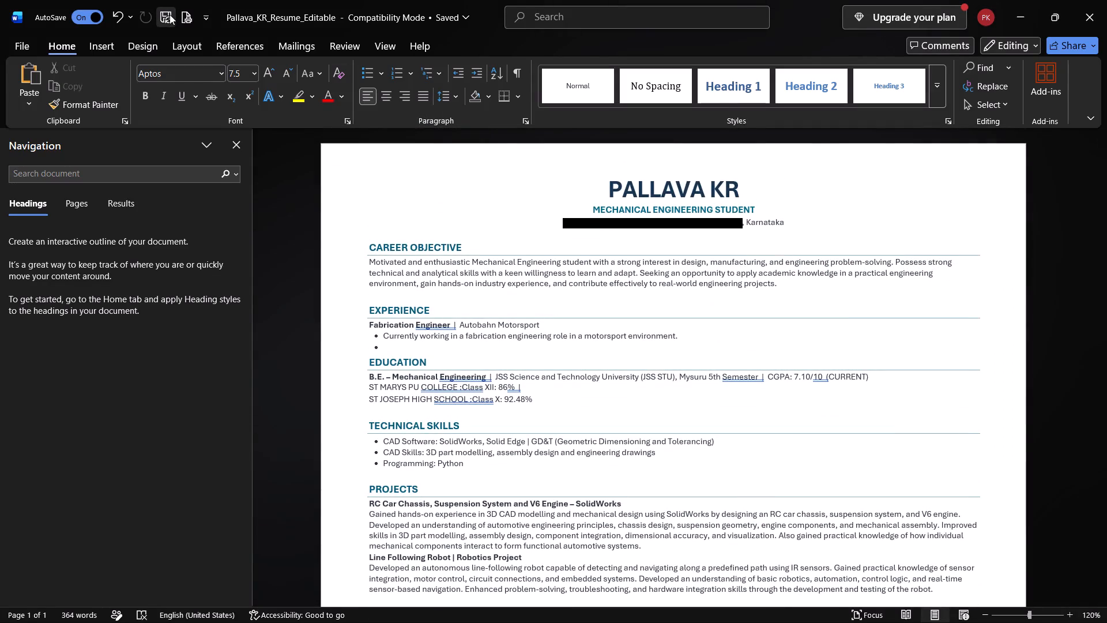
click(344, 0)
triple_click(344, 0)
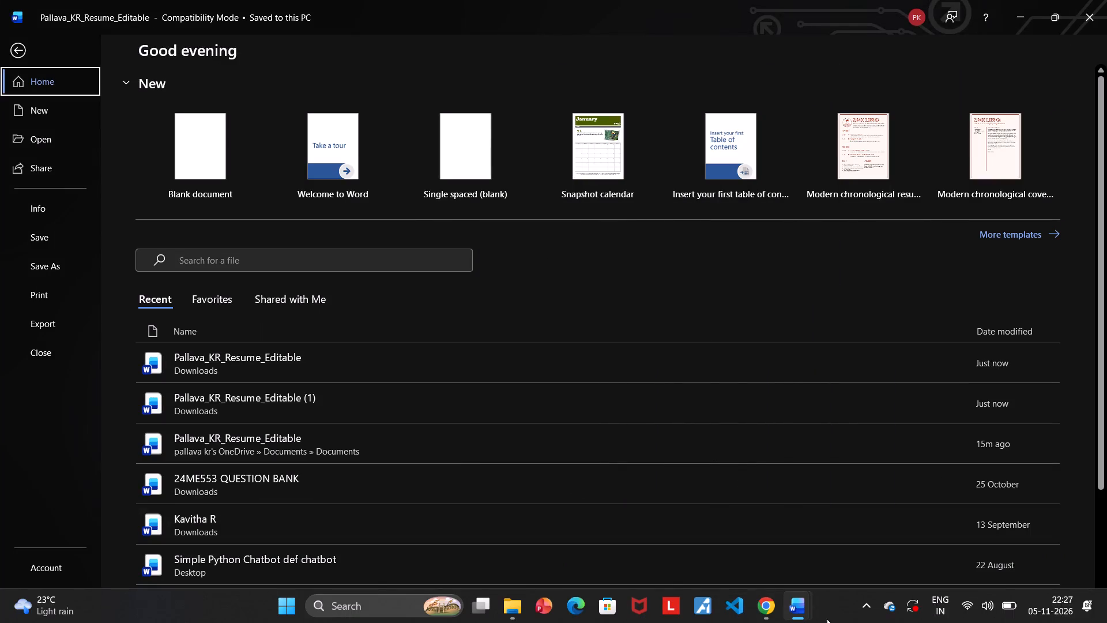
Save a copy of the edited resume containing the DECLARATION section to the Desktop folder as a Word Document, keeping its file name.
click(667, 545)
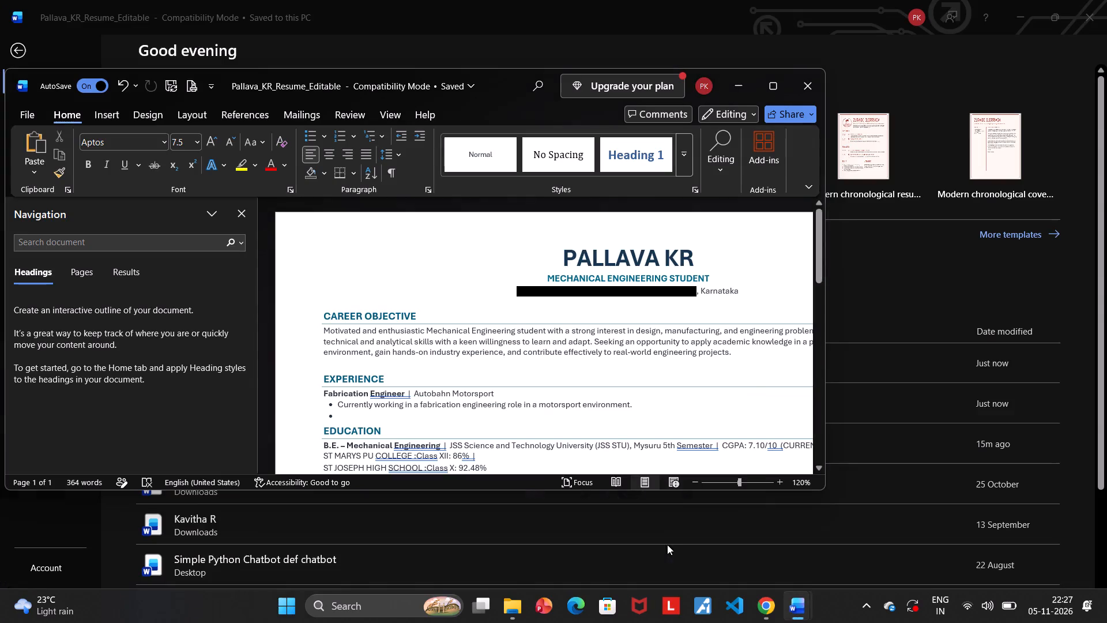
click(773, 81)
scroll(688, 392, down, 1)
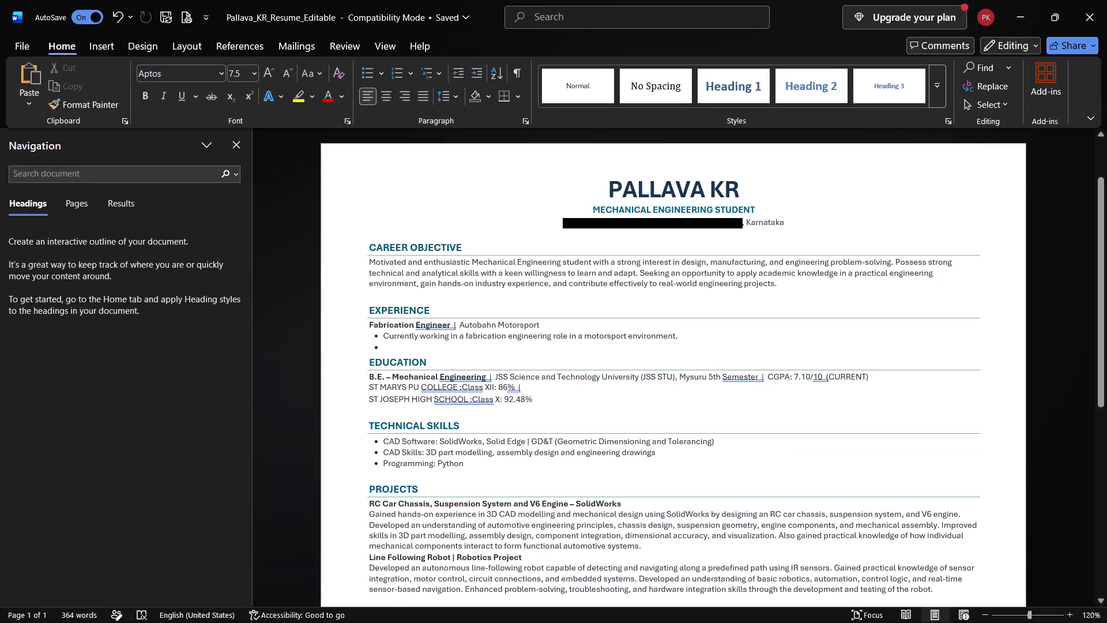
scroll(688, 392, down, 1)
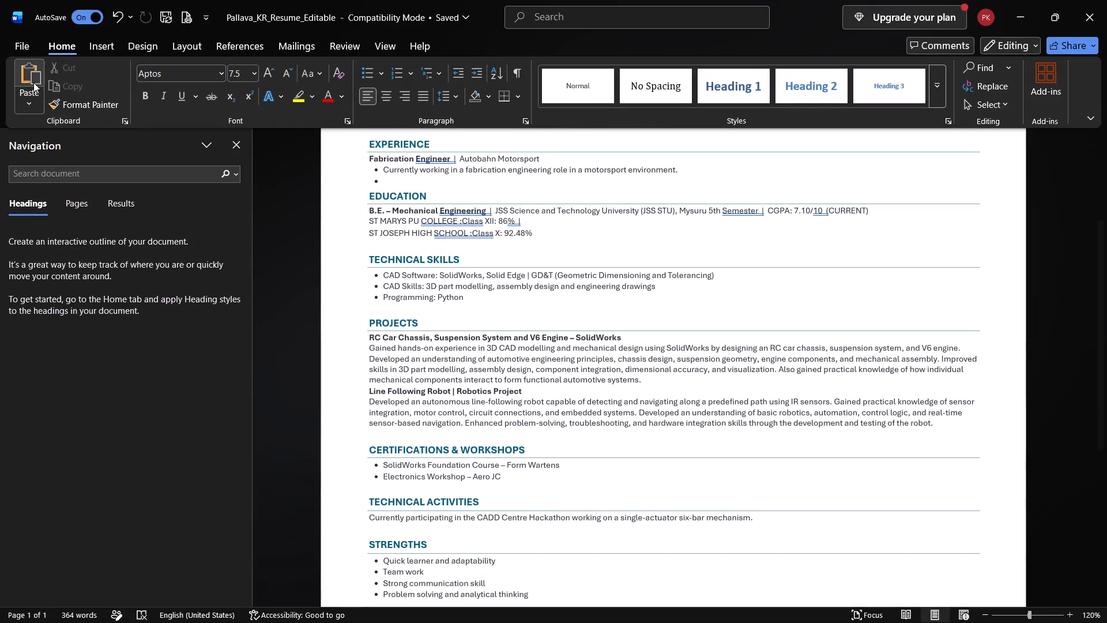
click(11, 52)
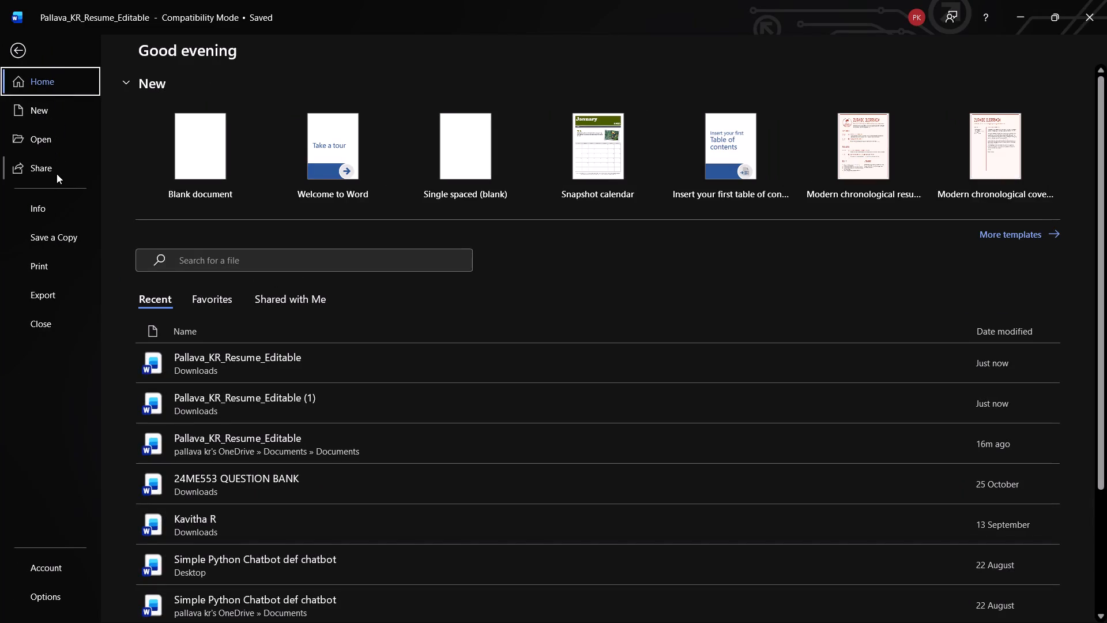
click(60, 239)
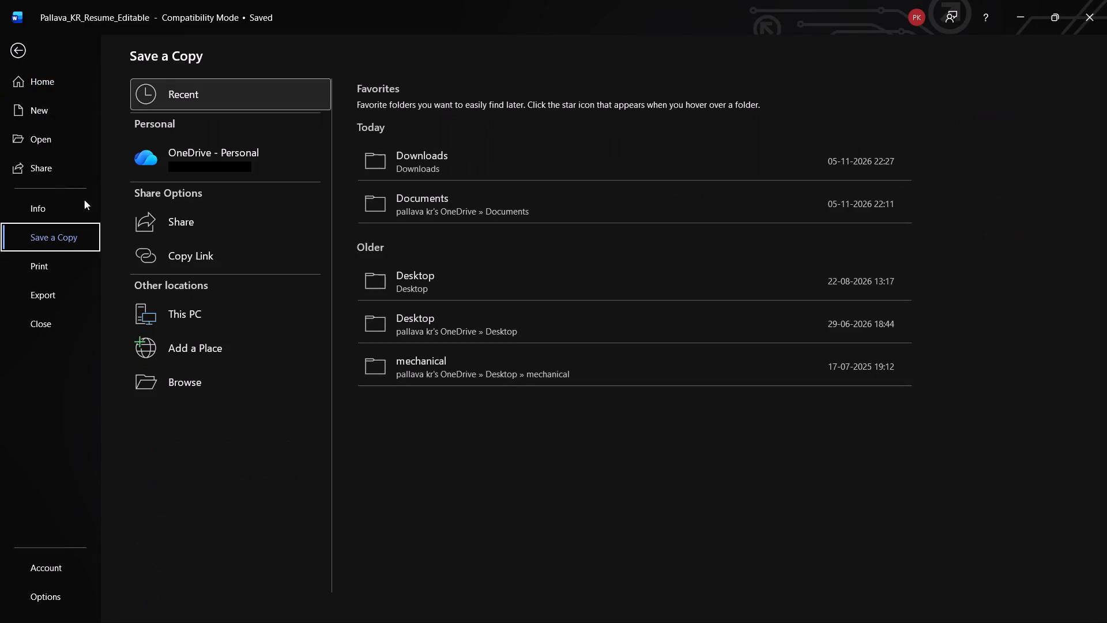
click(474, 273)
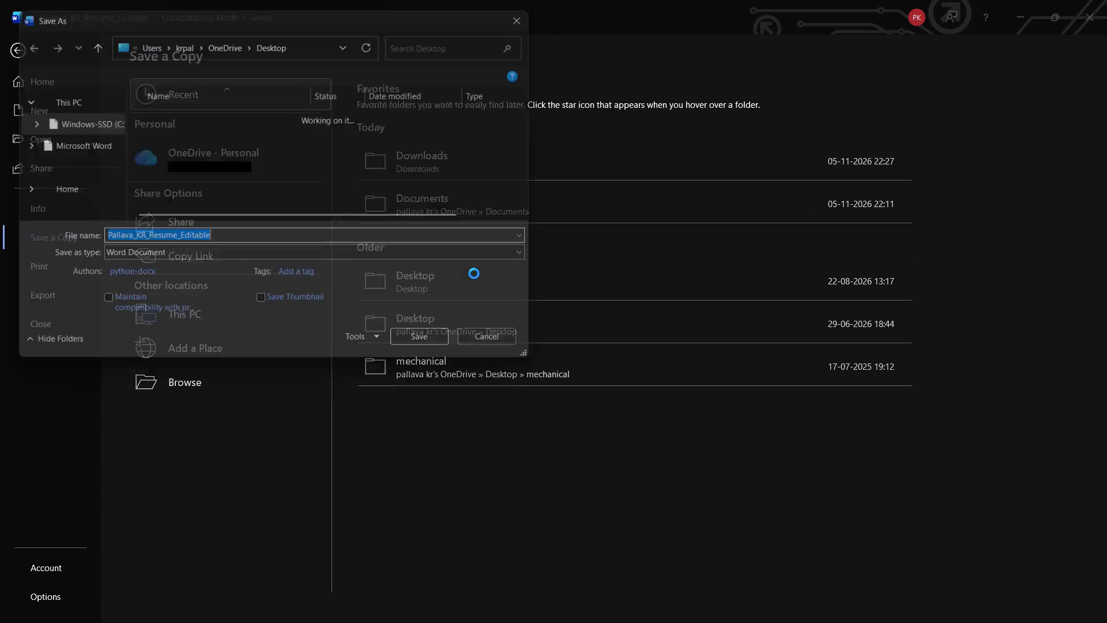
click(433, 341)
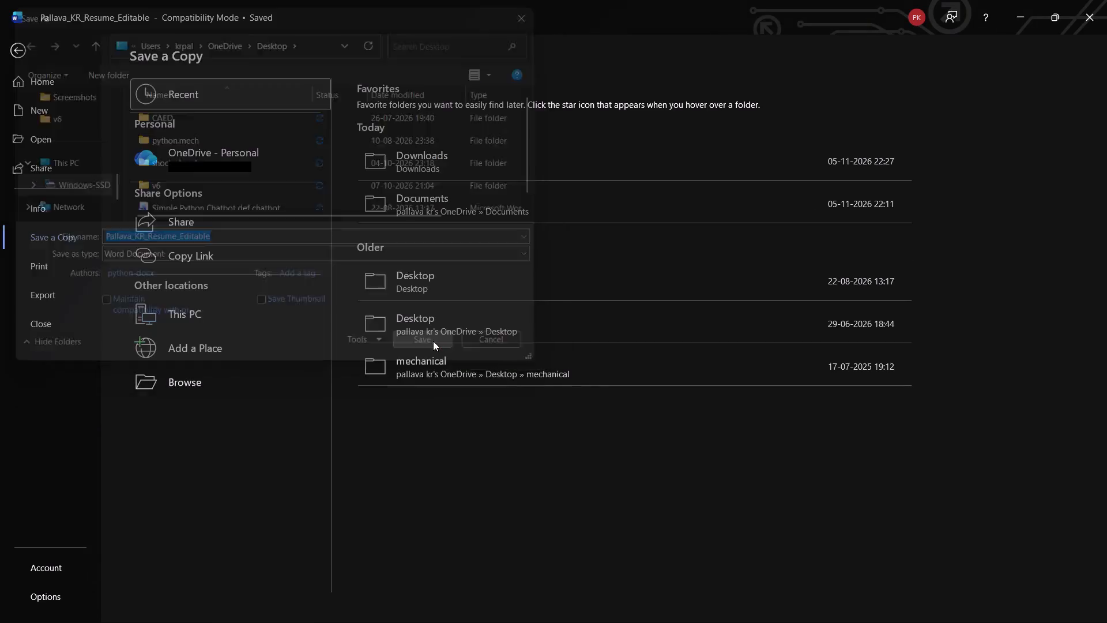
scroll(699, 267, down, 1)
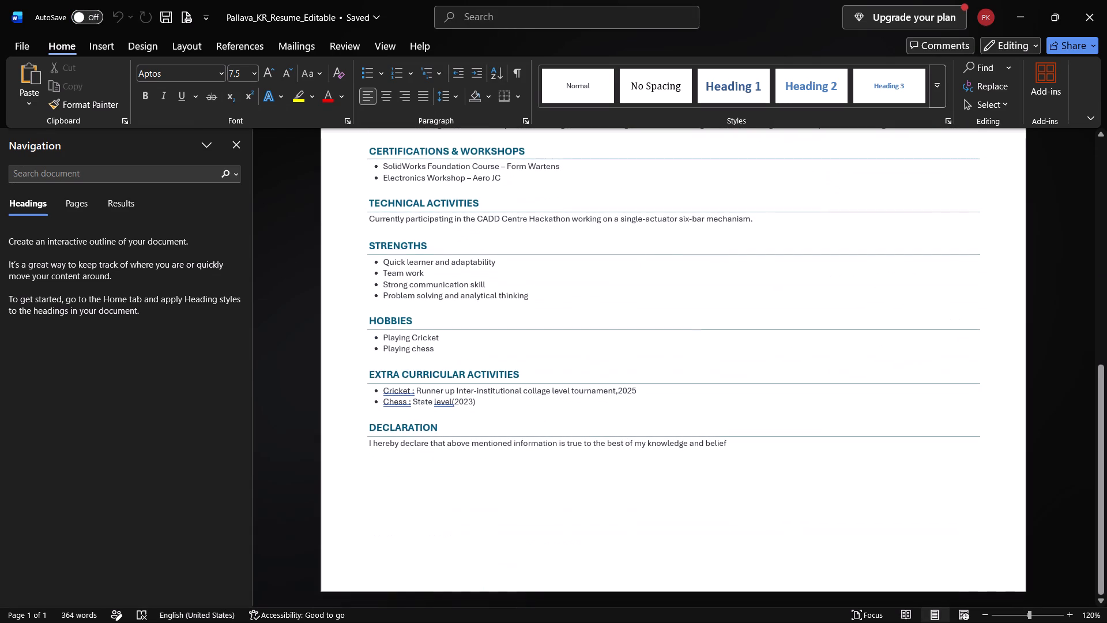
Minimize the open resume windows, starting with the newly saved Desktop copy.
click(1021, 0)
click(1021, 0)
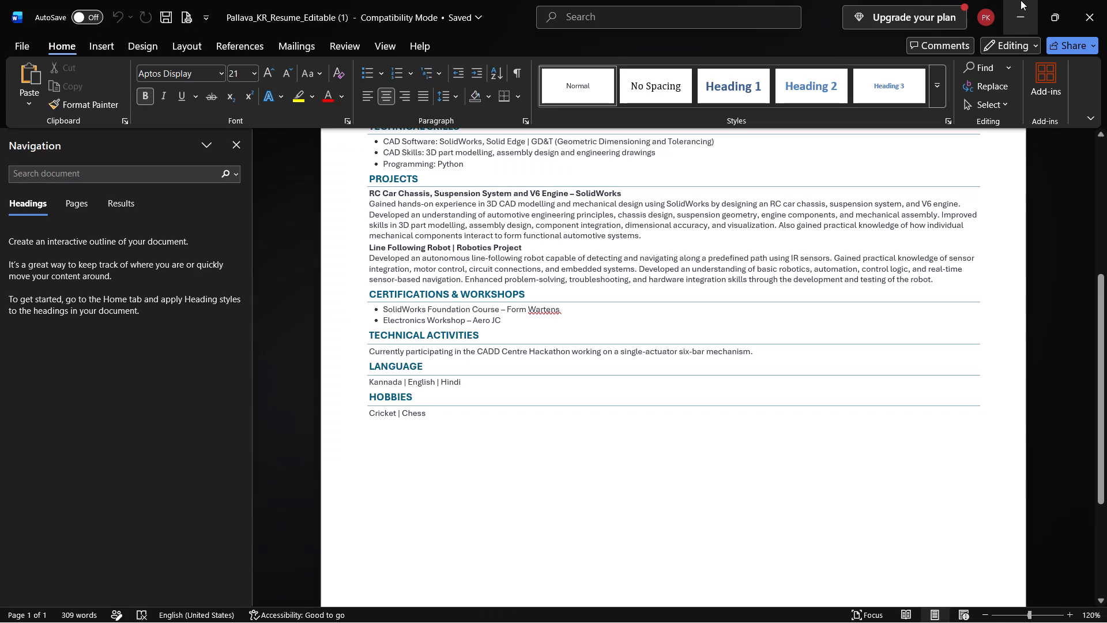